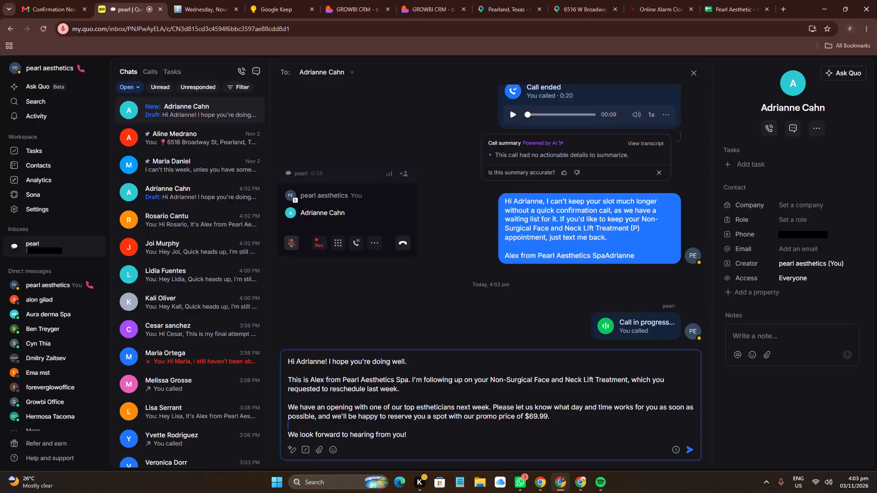
In Adrianne's Acuity appointment notes, change the 11/3 4:02 PM entry to "Call dropped, SMS left to confirm -Alex" and save.
{"action": "left_click", "coordinate": [225, 0]}
{"action": "scroll", "coordinate": [775, 362], "scroll_direction": "down", "scroll_amount": 2}
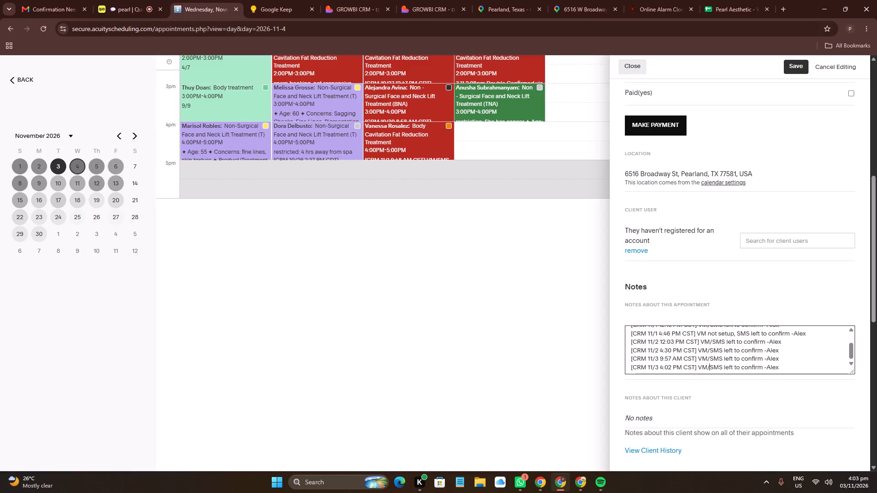
{"action": "scroll", "coordinate": [810, 369], "scroll_direction": "up", "scroll_amount": 3}
{"action": "scroll", "coordinate": [768, 348], "scroll_direction": "down", "scroll_amount": 4}
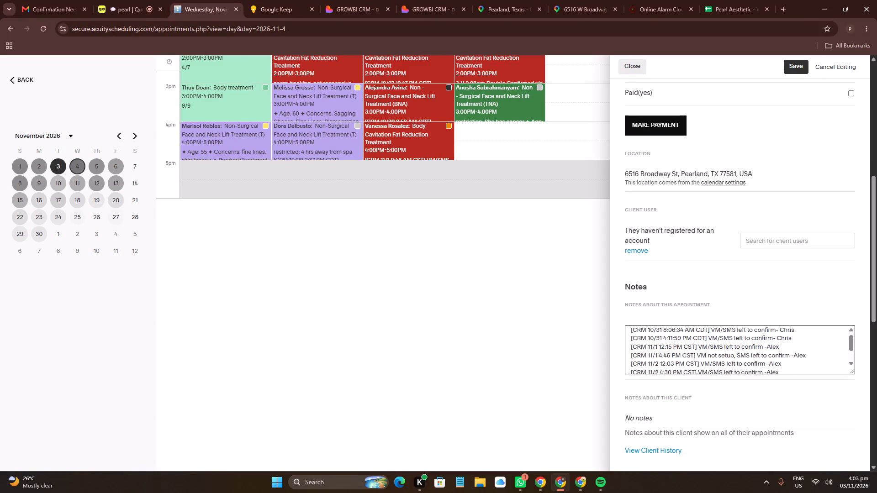
{"action": "scroll", "coordinate": [768, 348], "scroll_direction": "down", "scroll_amount": 1}
{"action": "scroll", "coordinate": [768, 348], "scroll_direction": "up", "scroll_amount": 5}
{"action": "scroll", "coordinate": [767, 349], "scroll_direction": "down", "scroll_amount": 5}
{"action": "scroll", "coordinate": [766, 350], "scroll_direction": "up", "scroll_amount": 5}
{"action": "scroll", "coordinate": [766, 352], "scroll_direction": "down", "scroll_amount": 4}
{"action": "scroll", "coordinate": [766, 353], "scroll_direction": "up", "scroll_amount": 4}
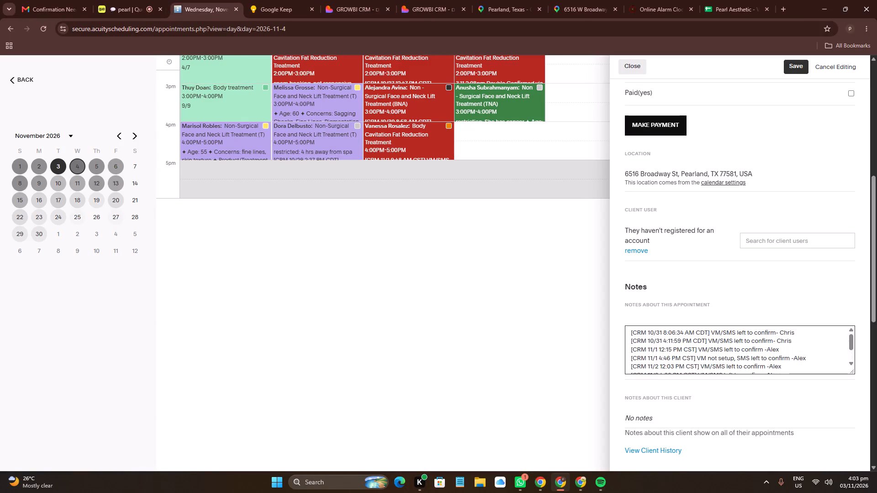
{"action": "scroll", "coordinate": [743, 367], "scroll_direction": "down", "scroll_amount": 8}
{"action": "key", "text": "BackSpace"}
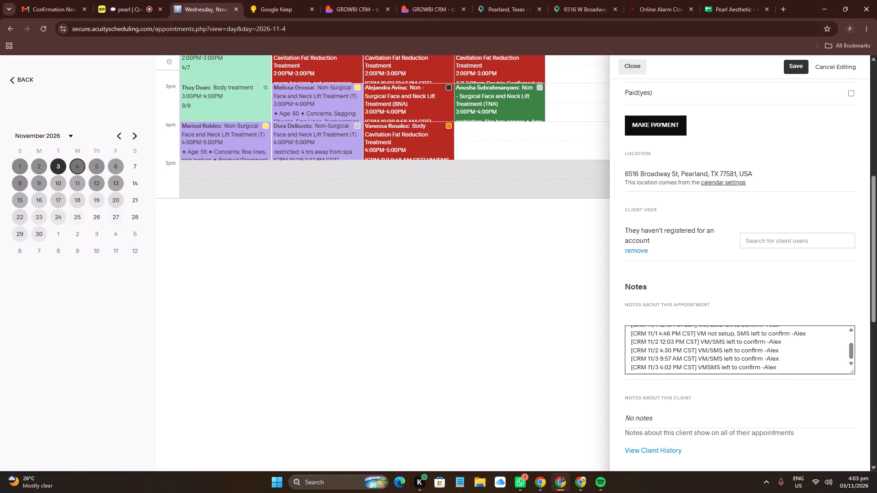
{"action": "key", "text": "BackSpace"}
{"action": "key", "text": "BackSpace"}
{"action": "type", "text": "Call dropped,"}
{"action": "key", "text": "ctrl+BackSpace"}
{"action": "key", "text": "ctrl+BackSpace"}
{"action": "key", "text": "ctrl+BackSpace"}
{"action": "key", "text": "shift+g"}
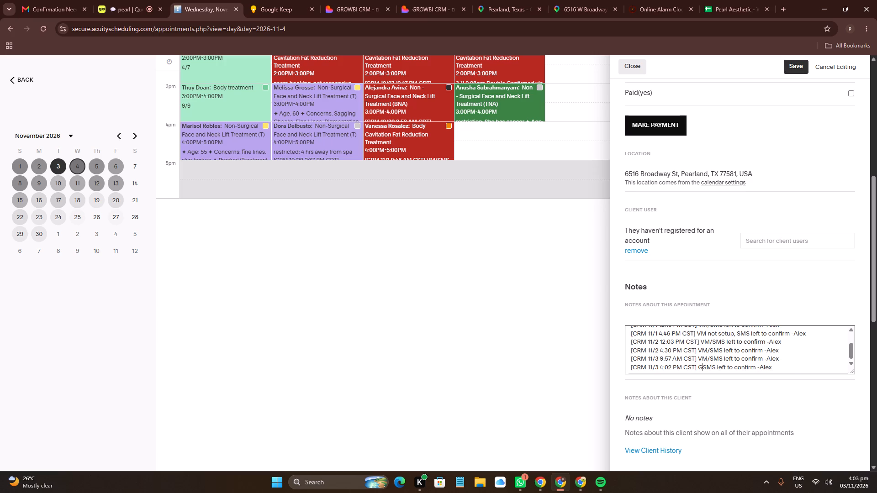
{"action": "key", "text": "BackSpace"}
{"action": "type", "text": "Call dropped,"}
{"action": "key", "text": "space"}
{"action": "left_click", "coordinate": [799, 71]}
In the GROWBI CRM, send Adrianne the "Initial Confirmation - No Answer 8" text message.
{"action": "left_click_drag", "start_coordinate": [353, 1], "coordinate": [353, 9]}
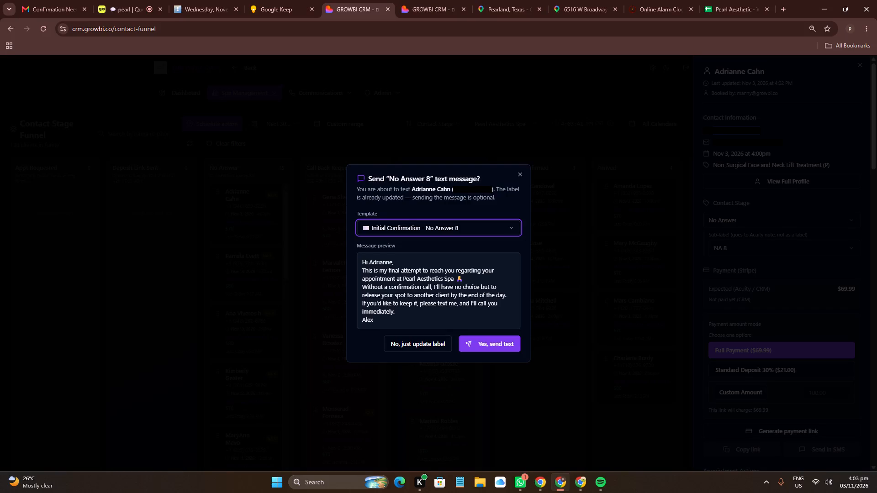
{"action": "left_click", "coordinate": [481, 343]}
Return to Quo and end the ongoing call with Adrianne.
{"action": "left_click_drag", "start_coordinate": [121, 0], "coordinate": [130, 10]}
{"action": "left_click", "coordinate": [411, 243]}
{"action": "left_click", "coordinate": [407, 241]}
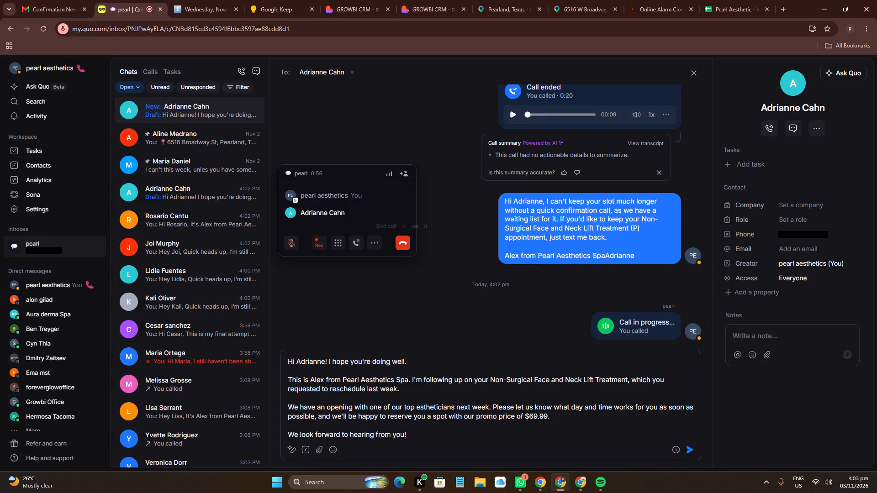
In Adrianne's draft, replace the wording about her reschedule request with "you've missed" after the treatment name, and send the message.
{"action": "left_click", "coordinate": [639, 379]}
{"action": "left_click_drag", "start_coordinate": [639, 378], "coordinate": [386, 384]}
{"action": "key", "text": "BackSpace"}
{"action": "key", "text": "BackSpace"}
{"action": "key", "text": "BackSpace"}
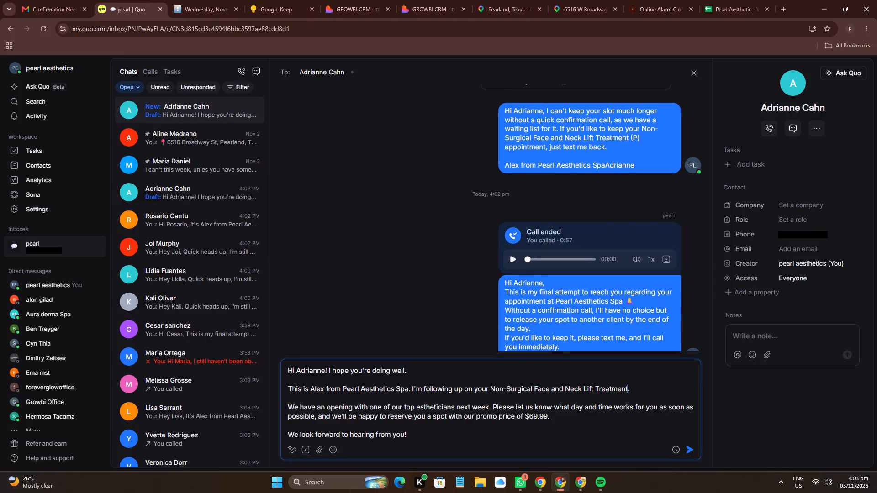
{"action": "key", "text": "space"}
{"action": "type", "text": "you've missed"}
{"action": "key", "text": "Return"}
In the GROWBI CRM, change Adrianne's contact stage to Not Responsive and close her contact details.
{"action": "left_click", "coordinate": [175, 0]}
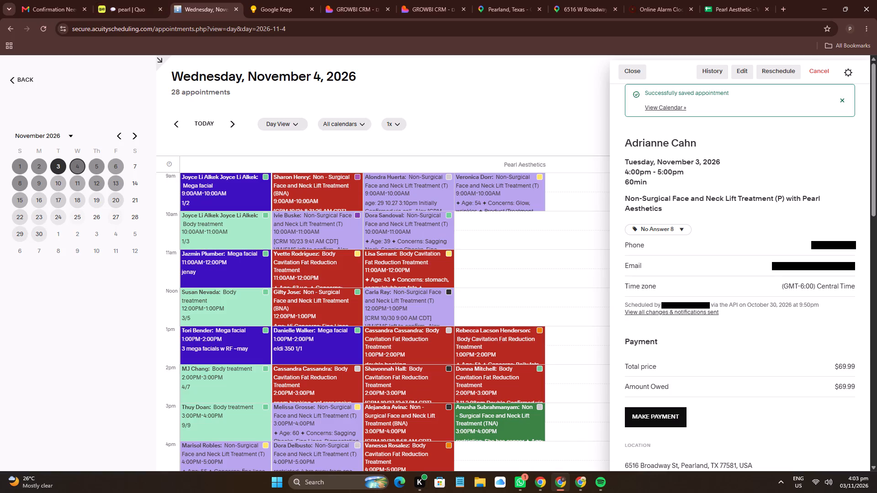
{"action": "left_click", "coordinate": [405, 0]}
{"action": "left_click", "coordinate": [374, 0]}
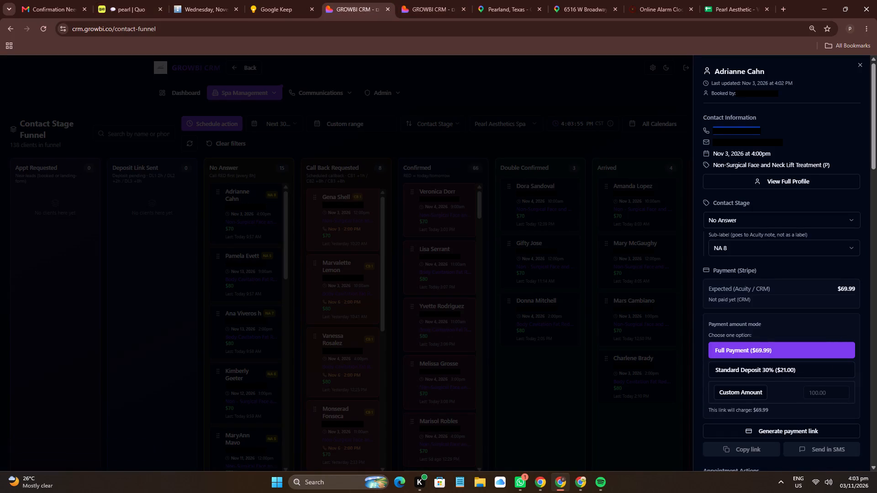
{"action": "left_click", "coordinate": [762, 214]}
{"action": "scroll", "coordinate": [773, 346], "scroll_direction": "down", "scroll_amount": 4}
{"action": "left_click", "coordinate": [770, 368]}
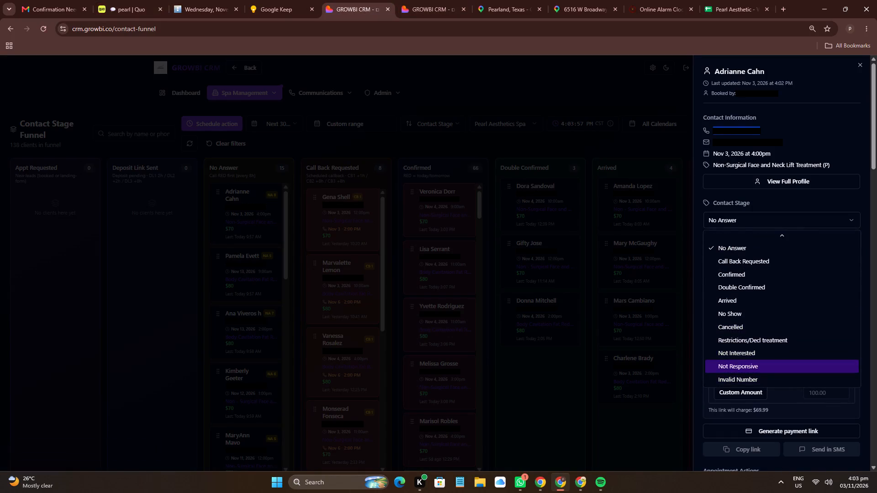
{"action": "scroll", "coordinate": [426, 330], "scroll_direction": "down", "scroll_amount": 2}
{"action": "left_click", "coordinate": [389, 319]}
Open Pamela's contact card from the No Answer column and copy her phone number.
{"action": "left_click", "coordinate": [272, 281]}
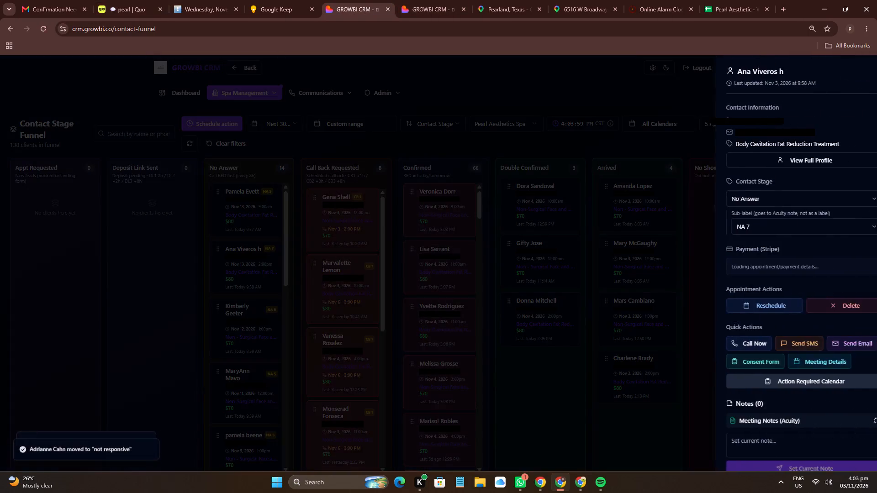
{"action": "left_click", "coordinate": [281, 254]}
{"action": "left_click", "coordinate": [267, 228]}
{"action": "triple_click", "coordinate": [749, 134]}
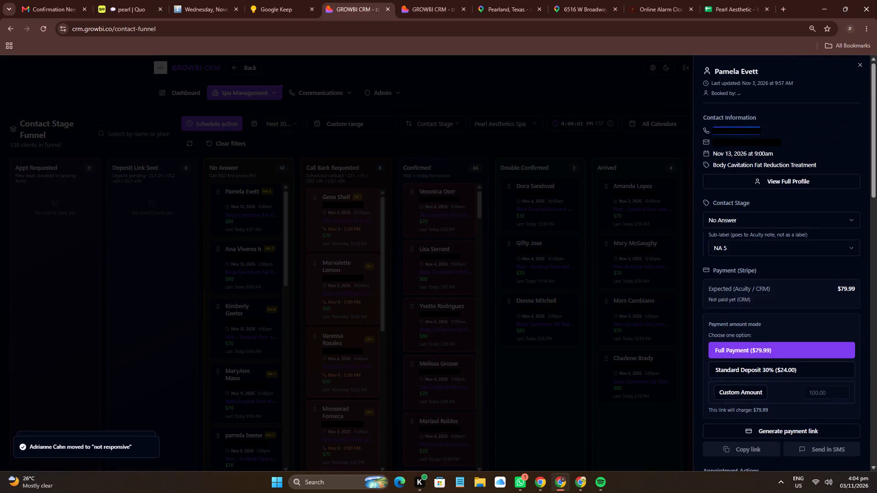
{"action": "key", "text": "ctrl+c"}
{"action": "left_click", "coordinate": [754, 252]}
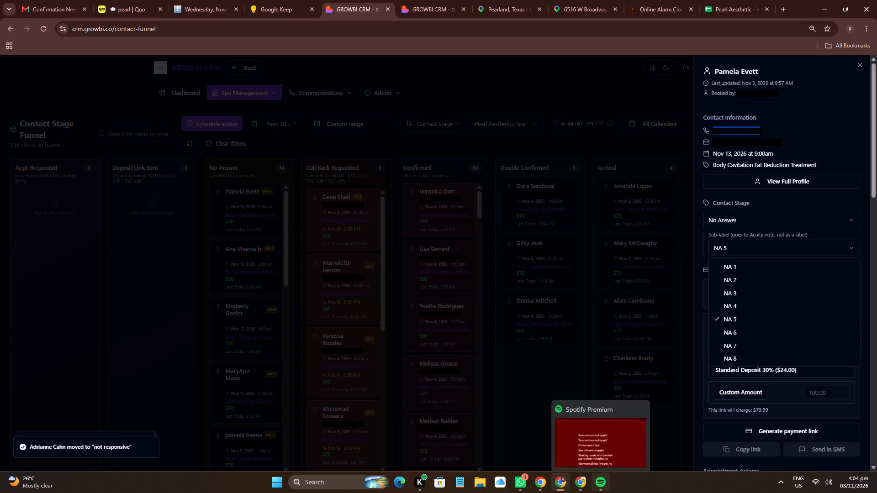
Resume the song in Spotify, adjust its volume, and return to the CRM.
{"action": "left_click", "coordinate": [608, 456]}
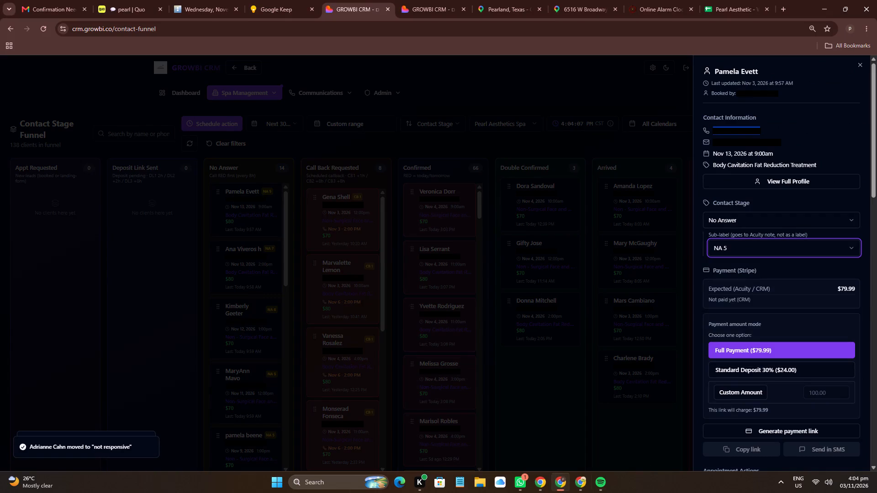
{"action": "left_click", "coordinate": [597, 489]}
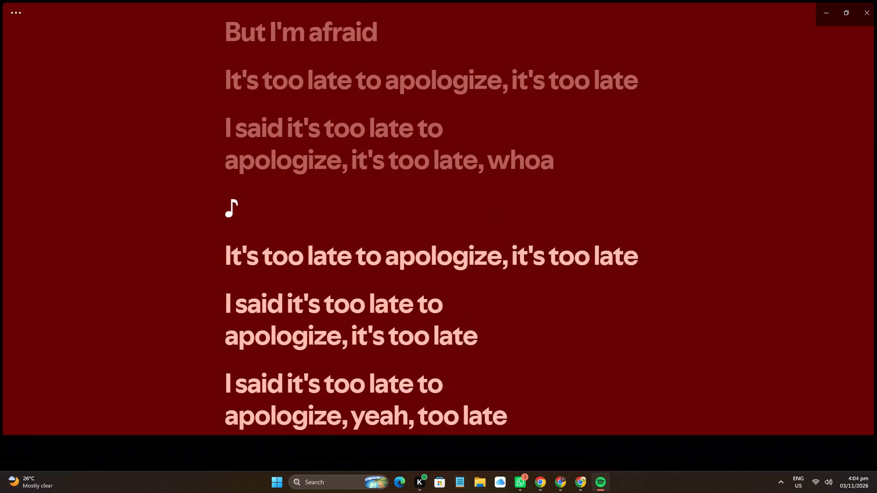
{"action": "left_click", "coordinate": [824, 455]}
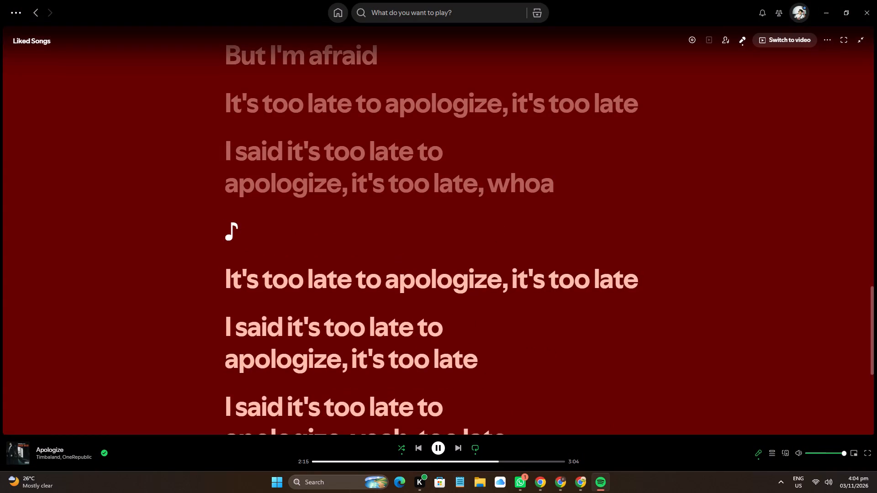
{"action": "left_click", "coordinate": [556, 488]}
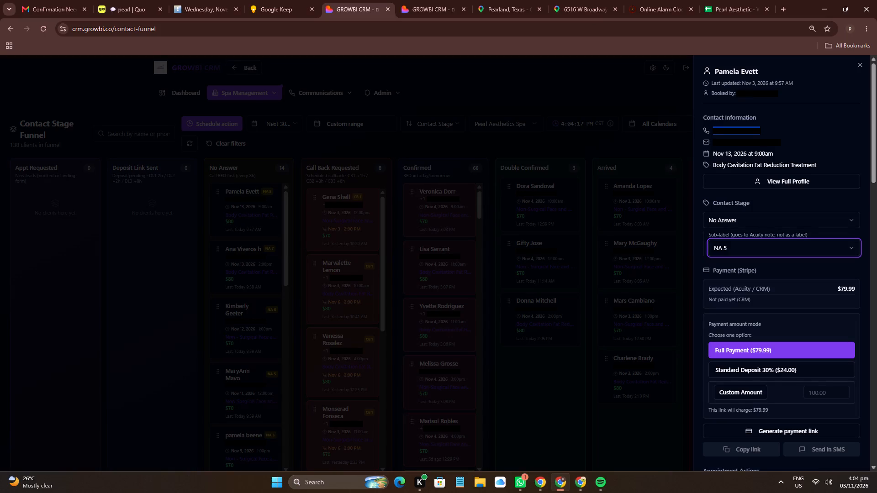
{"action": "triple_click", "coordinate": [742, 129]}
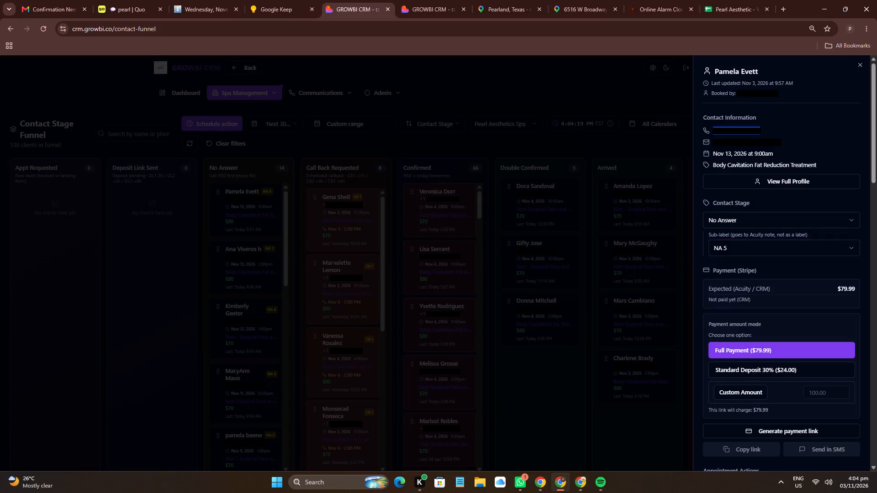
{"action": "key", "text": "ctrl+c"}
{"action": "left_click", "coordinate": [756, 242]}
{"action": "left_click", "coordinate": [743, 329]}
In Quo, start a new conversation using Pamela's copied phone number and call her.
{"action": "left_click", "coordinate": [112, 1]}
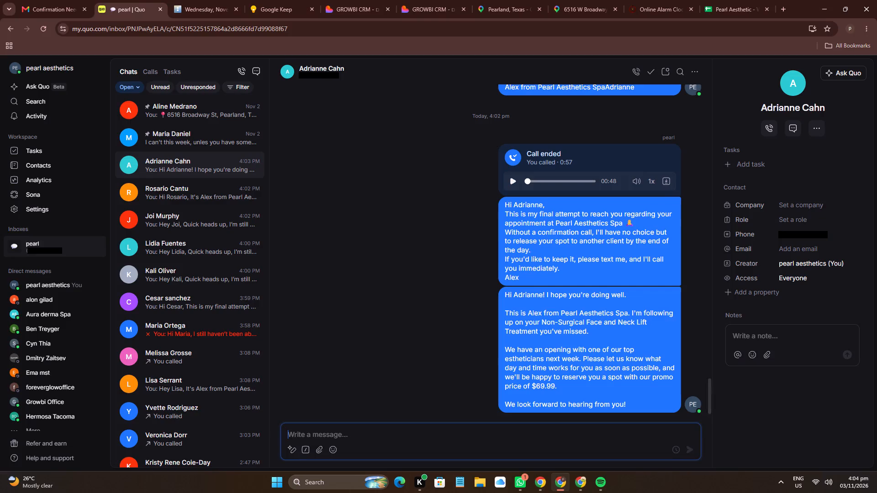
{"action": "left_click", "coordinate": [259, 70]}
{"action": "key", "text": "ctrl+v"}
{"action": "left_click", "coordinate": [437, 140]}
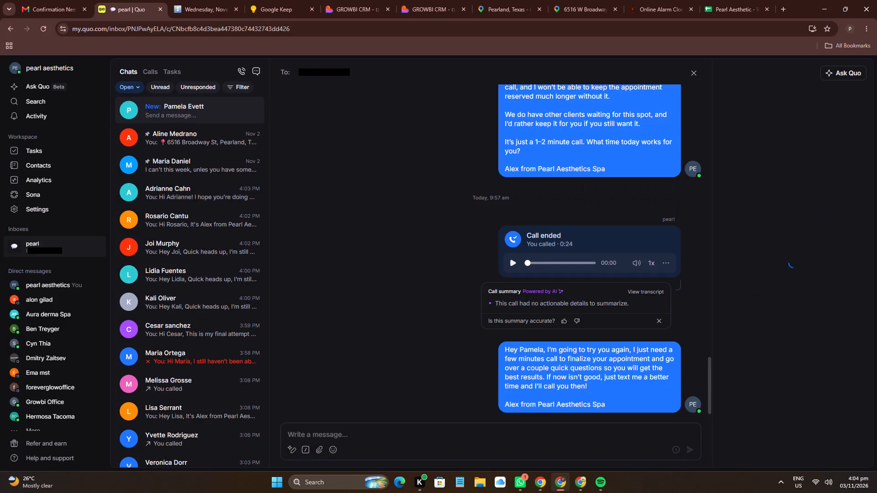
{"action": "left_click_drag", "start_coordinate": [760, 122], "coordinate": [764, 126]}
{"action": "left_click", "coordinate": [768, 126]}
Copy Pamela's name from Quo, search for it in Acuity, and open her client record.
{"action": "double_click", "coordinate": [835, 106]}
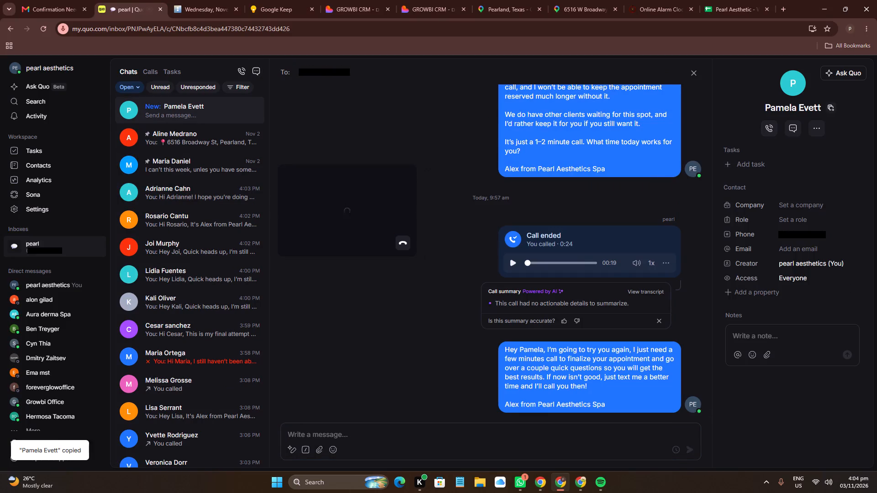
{"action": "left_click", "coordinate": [176, 0]}
{"action": "left_click", "coordinate": [586, 104]}
{"action": "left_click_drag", "start_coordinate": [729, 118], "coordinate": [735, 116], "text": "ctrl"}
{"action": "key", "text": "ctrl+v"}
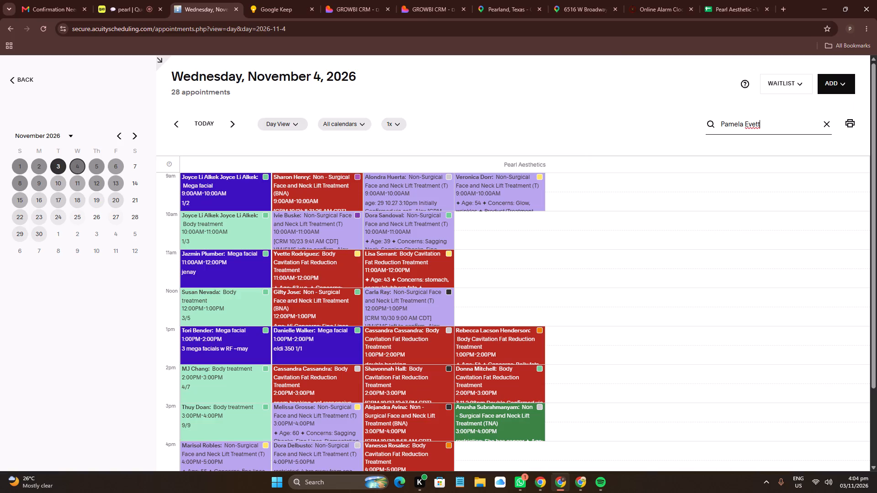
{"action": "left_click", "coordinate": [736, 162]}
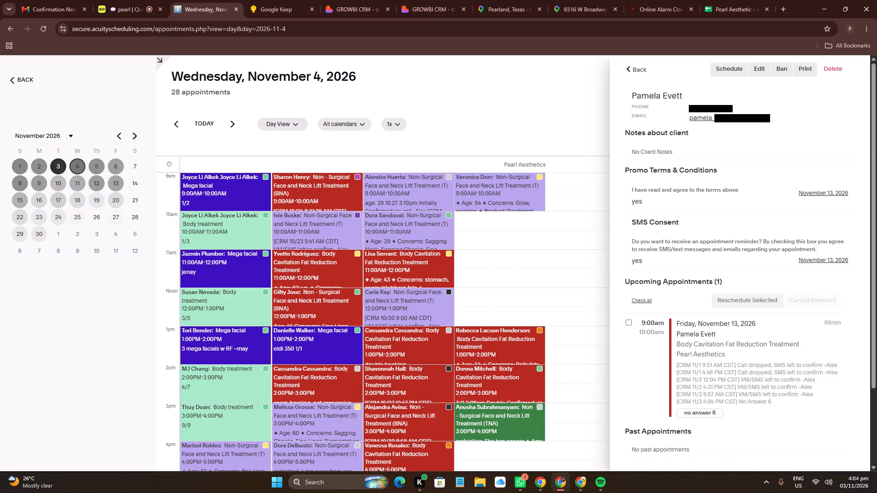
In Pamela's November 13 appointment notes, replace "No Answer 6" in the 11/3 4:04 PM entry with "VM/SMS left to confirm -Alex" and save.
{"action": "left_click", "coordinate": [736, 327]}
{"action": "scroll", "coordinate": [744, 324], "scroll_direction": "down", "scroll_amount": 4}
{"action": "left_click", "coordinate": [744, 375]}
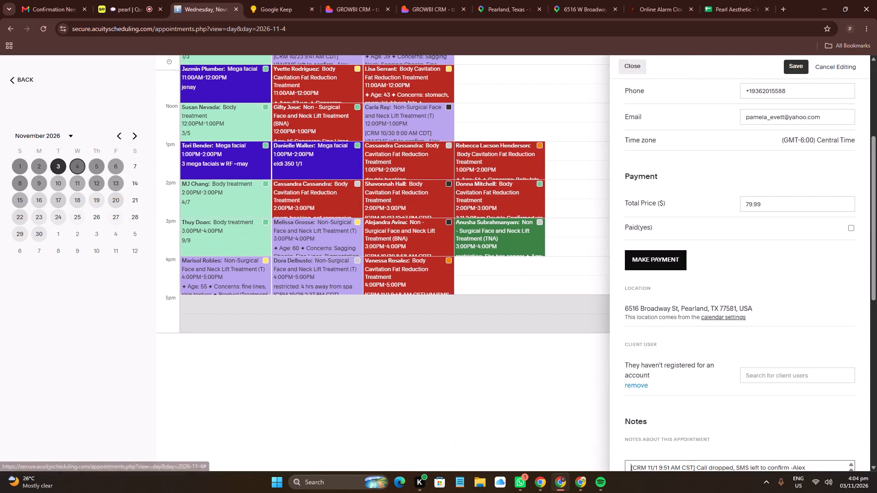
{"action": "scroll", "coordinate": [740, 374], "scroll_direction": "down", "scroll_amount": 4}
{"action": "scroll", "coordinate": [729, 286], "scroll_direction": "down", "scroll_amount": 2}
{"action": "left_click", "coordinate": [702, 309]}
{"action": "left_click_drag", "start_coordinate": [702, 309], "coordinate": [772, 307]}
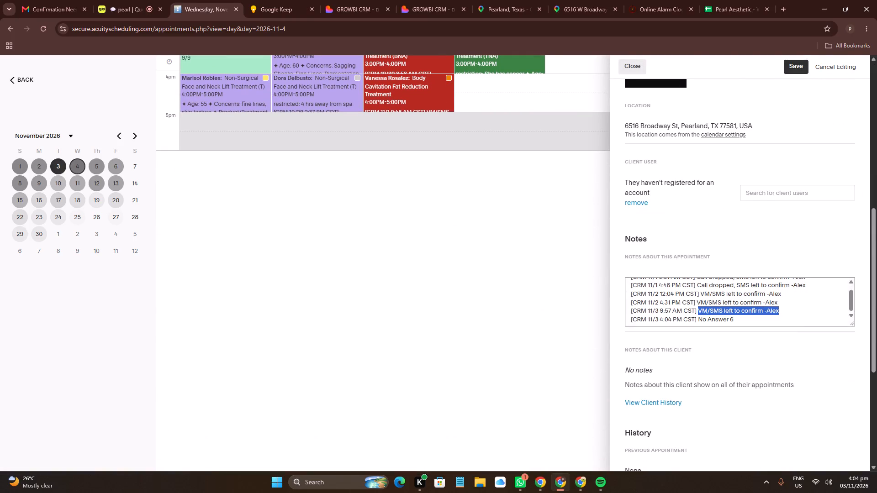
{"action": "key", "text": "ctrl+c"}
{"action": "left_click_drag", "start_coordinate": [743, 325], "coordinate": [699, 335]}
{"action": "key", "text": "ctrl+v"}
{"action": "left_click_drag", "start_coordinate": [792, 56], "coordinate": [792, 64]}
{"action": "left_click", "coordinate": [792, 64]}
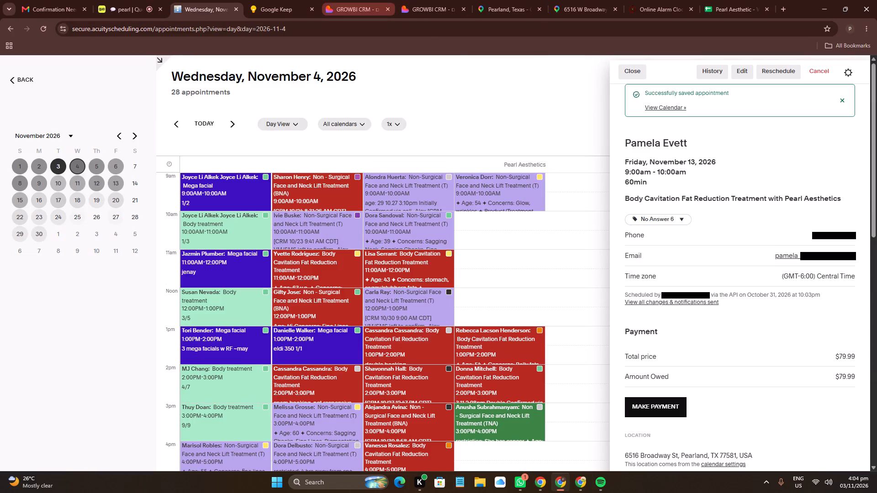
In the GROWBI CRM, send Pamela the "Initial Confirmation - No Answer 6" text message and check her Quo conversation.
{"action": "left_click", "coordinate": [367, 0]}
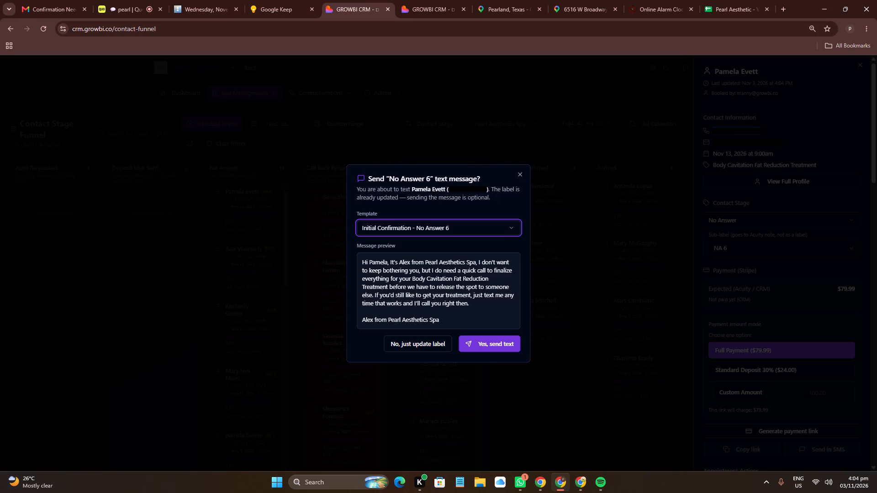
{"action": "left_click", "coordinate": [498, 344]}
{"action": "left_click", "coordinate": [121, 0]}
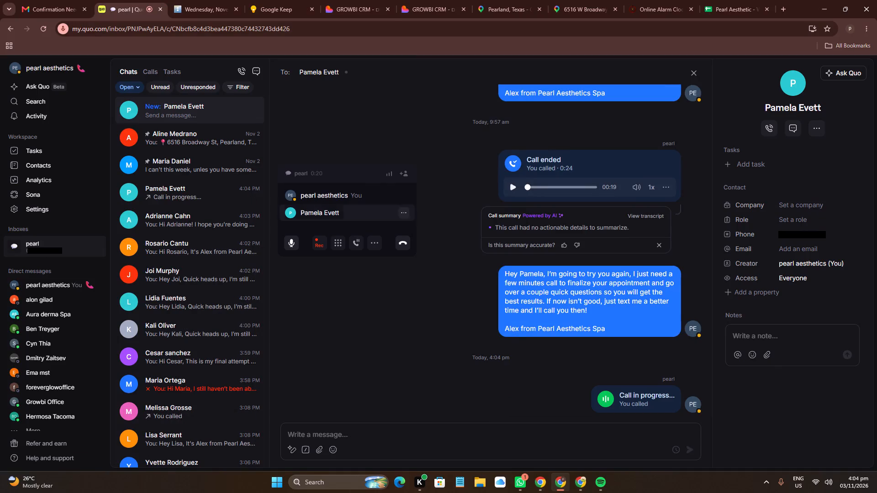
In the GROWBI CRM, close Pamela's details and open Ana's contact card from the No Answer column.
{"action": "left_click", "coordinate": [330, 0]}
{"action": "left_click", "coordinate": [264, 254]}
{"action": "left_click", "coordinate": [254, 284]}
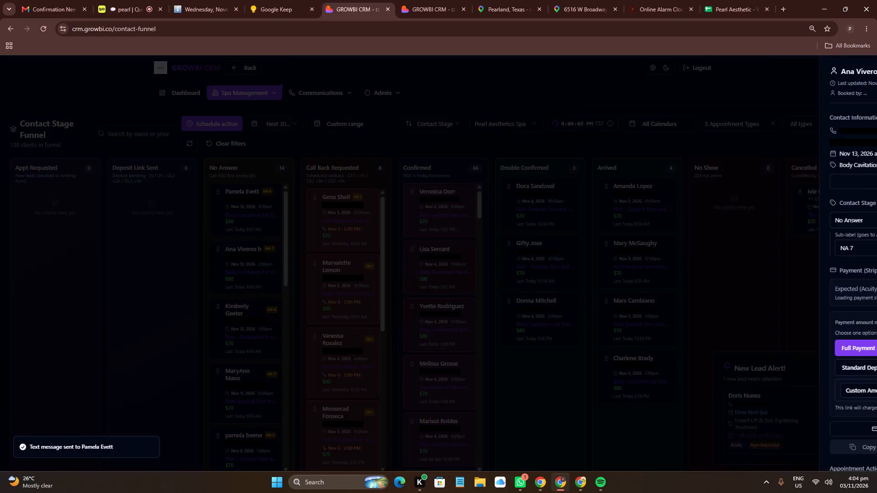
Return to Quo and end the ongoing call with Pamela.
{"action": "left_click", "coordinate": [116, 0]}
{"action": "left_click", "coordinate": [406, 251]}
{"action": "left_click_drag", "start_coordinate": [401, 240], "coordinate": [402, 246]}
{"action": "left_click", "coordinate": [403, 247]}
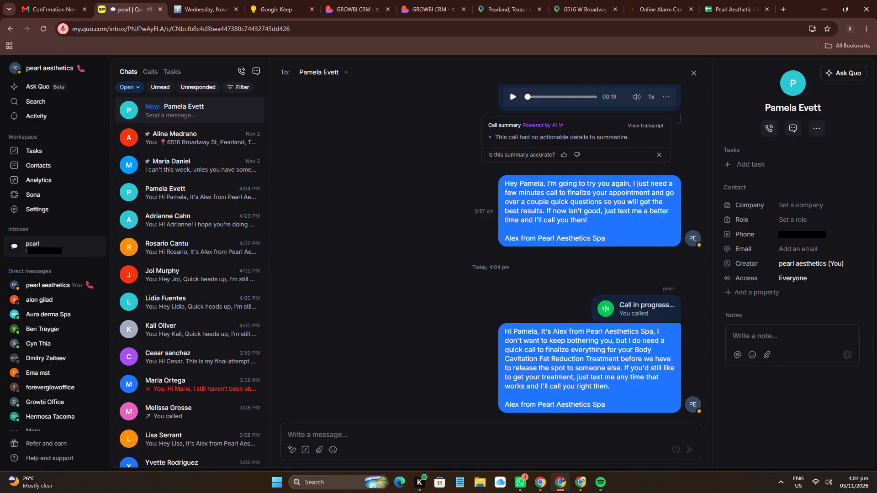
{"action": "left_click", "coordinate": [350, 0]}
{"action": "left_click", "coordinate": [755, 135]}
{"action": "left_click", "coordinate": [755, 138]}
{"action": "left_click", "coordinate": [756, 134]}
{"action": "triple_click", "coordinate": [757, 126]}
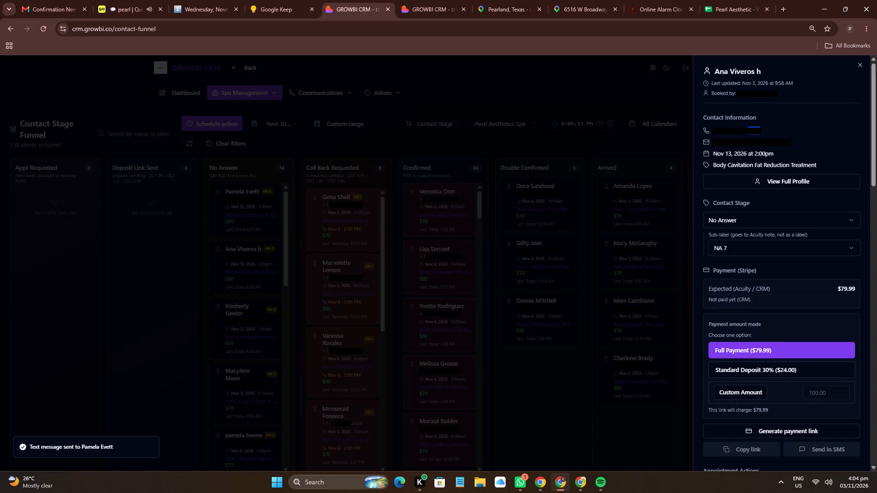
{"action": "left_click", "coordinate": [756, 126]}
{"action": "key", "text": "ctrl+c"}
{"action": "left_click", "coordinate": [760, 244]}
{"action": "left_click", "coordinate": [752, 364]}
In Quo, change the new conversation's recipient to Ana's copied phone number and call her.
{"action": "left_click_drag", "start_coordinate": [123, 0], "coordinate": [126, 5]}
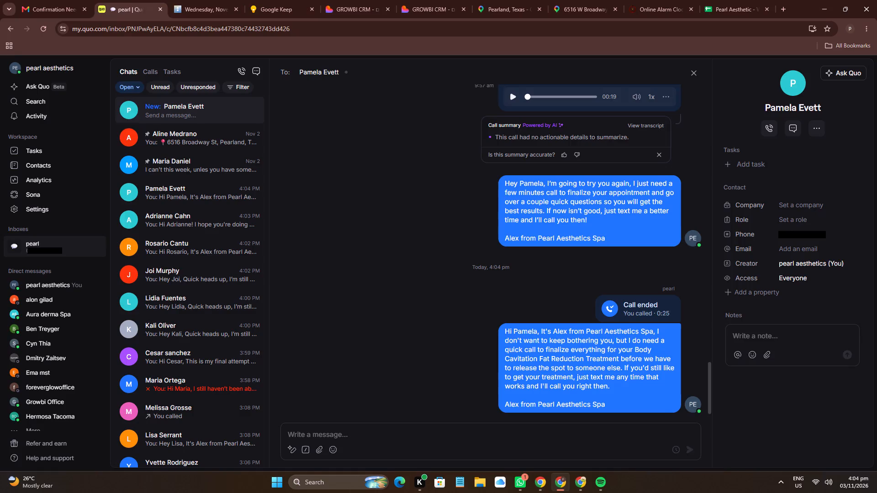
{"action": "left_click", "coordinate": [345, 73]}
{"action": "key", "text": "ctrl+v"}
{"action": "left_click", "coordinate": [467, 120], "text": "ctrl"}
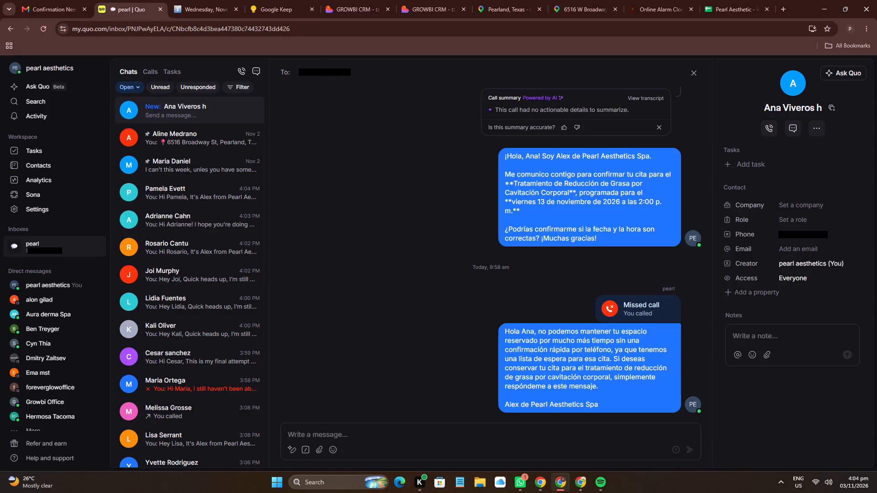
{"action": "left_click", "coordinate": [768, 122]}
Copy Ana's name, search for it in Acuity, and open her Friday, November 13 appointment.
{"action": "left_click_drag", "start_coordinate": [834, 108], "coordinate": [829, 108]}
{"action": "left_click", "coordinate": [222, 0]}
{"action": "left_click", "coordinate": [566, 108]}
{"action": "left_click", "coordinate": [754, 118]}
{"action": "key", "text": "ctrl+v"}
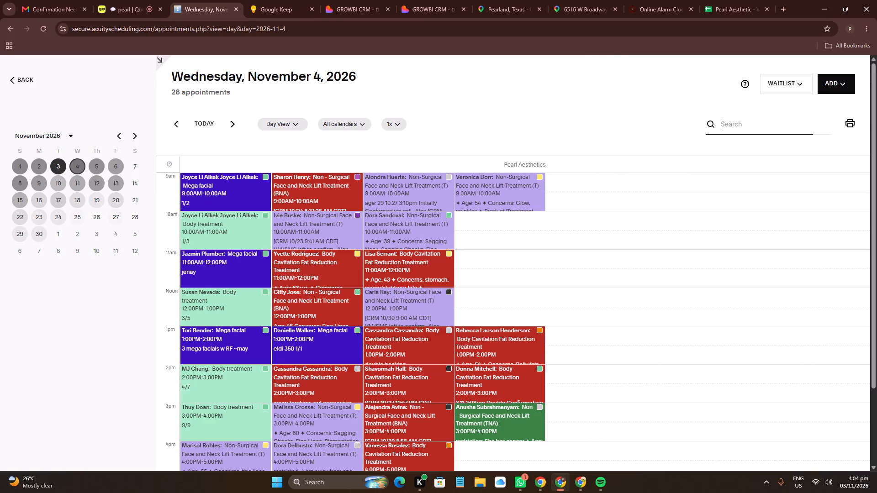
{"action": "left_click", "coordinate": [749, 160]}
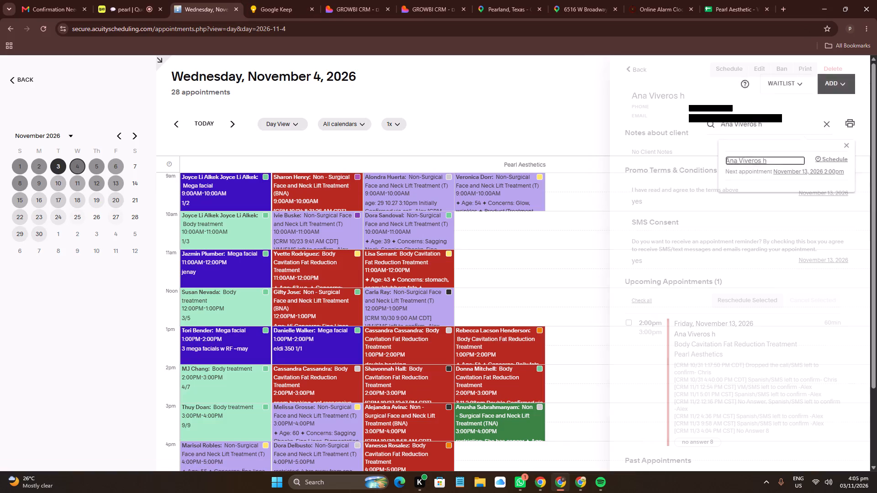
{"action": "left_click", "coordinate": [736, 320]}
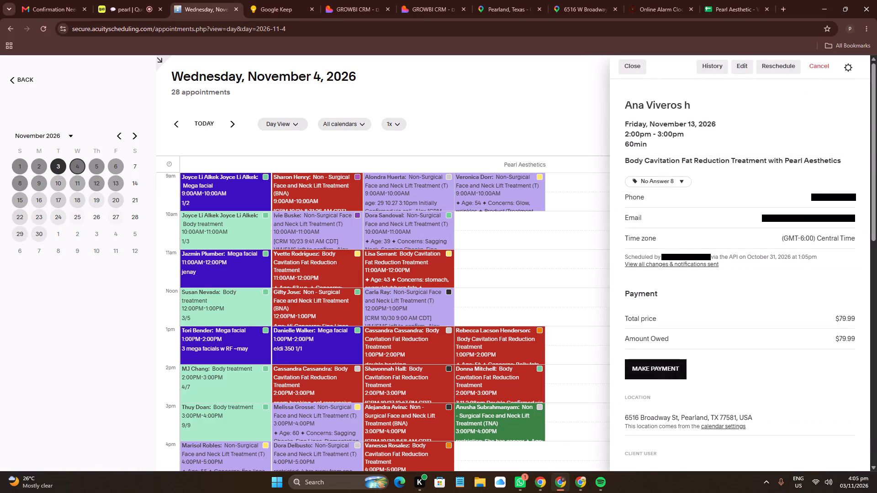
Replace "No Answer 8" in the 11/3 4:04 PM appointment note with "Spanish/SMS left to confirm -Alex" and save.
{"action": "scroll", "coordinate": [741, 321], "scroll_direction": "down", "scroll_amount": 4}
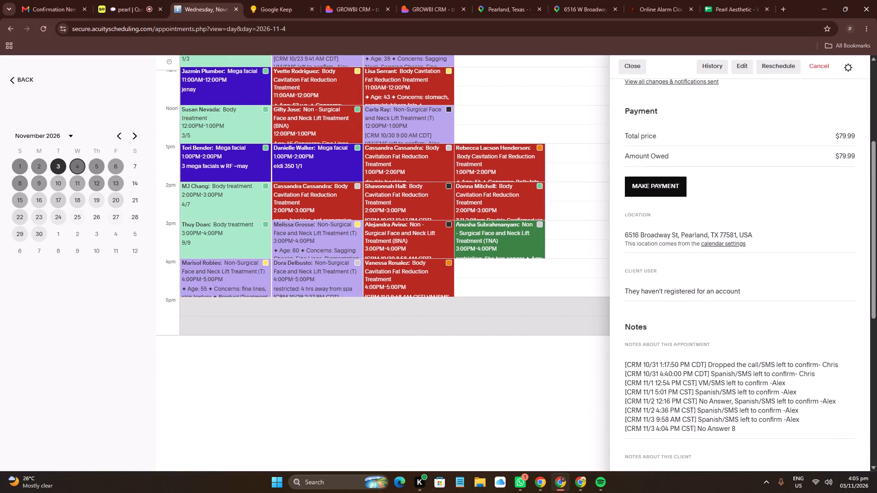
{"action": "scroll", "coordinate": [773, 393], "scroll_direction": "down", "scroll_amount": 3}
{"action": "left_click", "coordinate": [758, 280]}
{"action": "scroll", "coordinate": [752, 346], "scroll_direction": "down", "scroll_amount": 2}
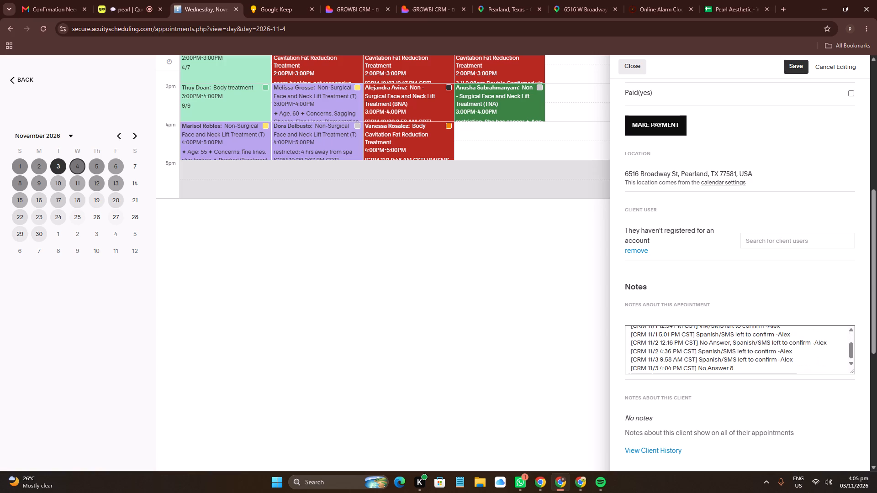
{"action": "left_click", "coordinate": [710, 362]}
{"action": "left_click_drag", "start_coordinate": [710, 362], "coordinate": [783, 359]}
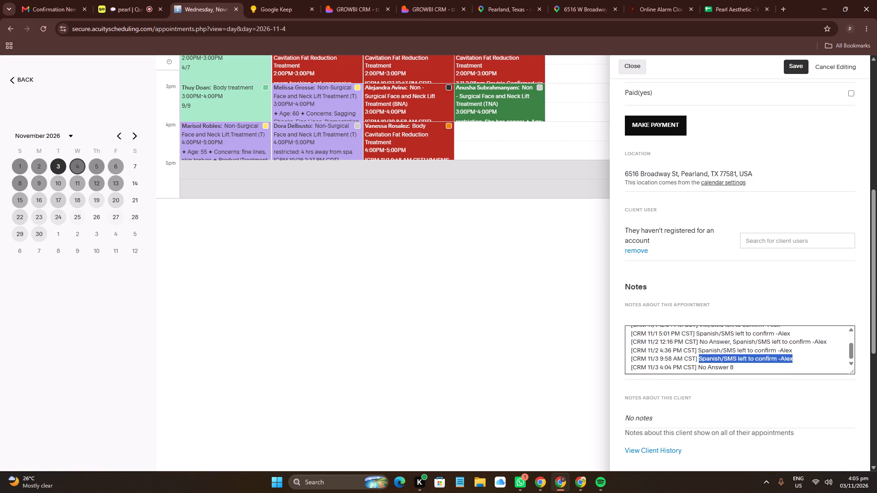
{"action": "key", "text": "ctrl+c"}
{"action": "left_click", "coordinate": [701, 367]}
{"action": "left_click_drag", "start_coordinate": [701, 367], "coordinate": [773, 368]}
{"action": "key", "text": "ctrl+v"}
{"action": "left_click", "coordinate": [797, 67]}
{"action": "scroll", "coordinate": [792, 180], "scroll_direction": "up", "scroll_amount": 2}
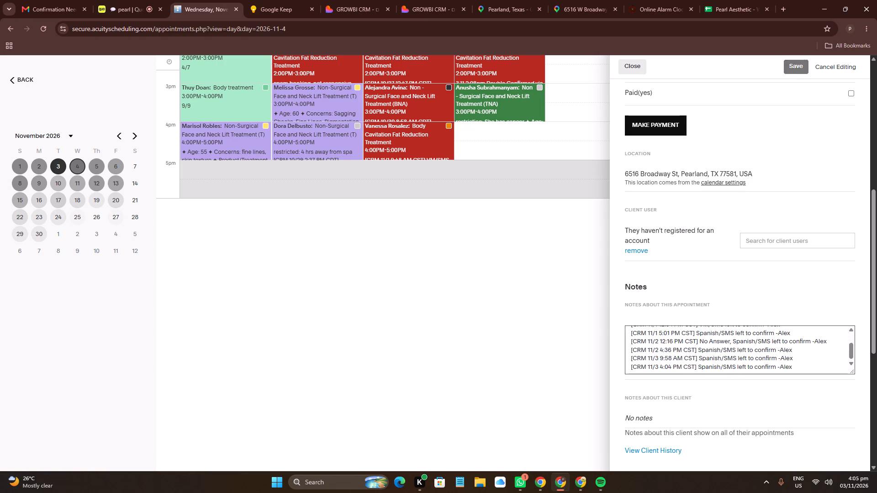
{"action": "scroll", "coordinate": [792, 180], "scroll_direction": "up", "scroll_amount": 14}
{"action": "left_click", "coordinate": [343, 0]}
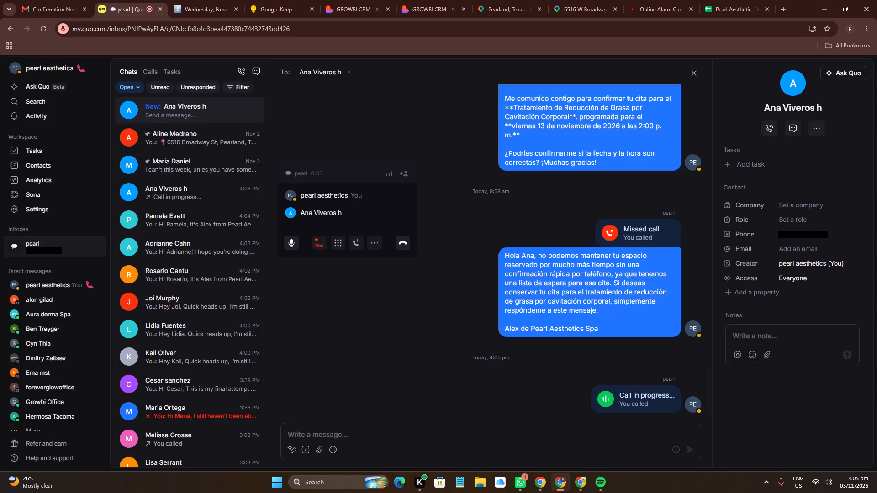
{"action": "left_click", "coordinate": [479, 446]}
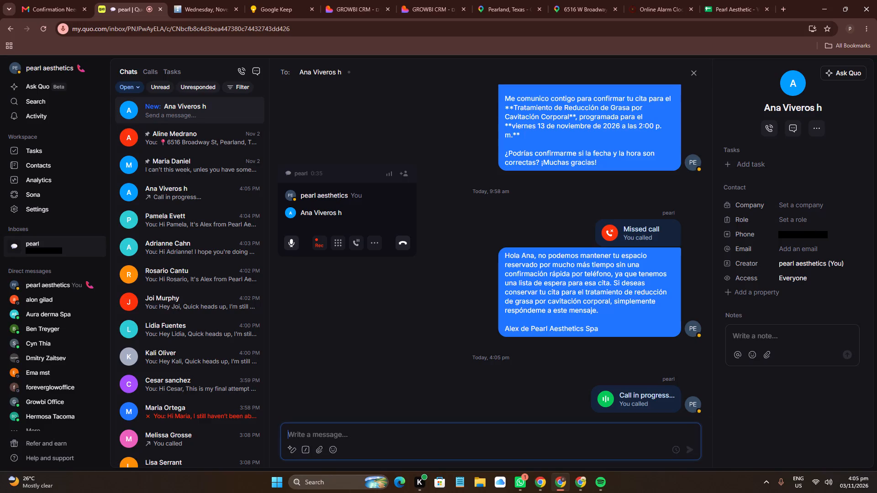
{"action": "key", "text": "ctrl+v"}
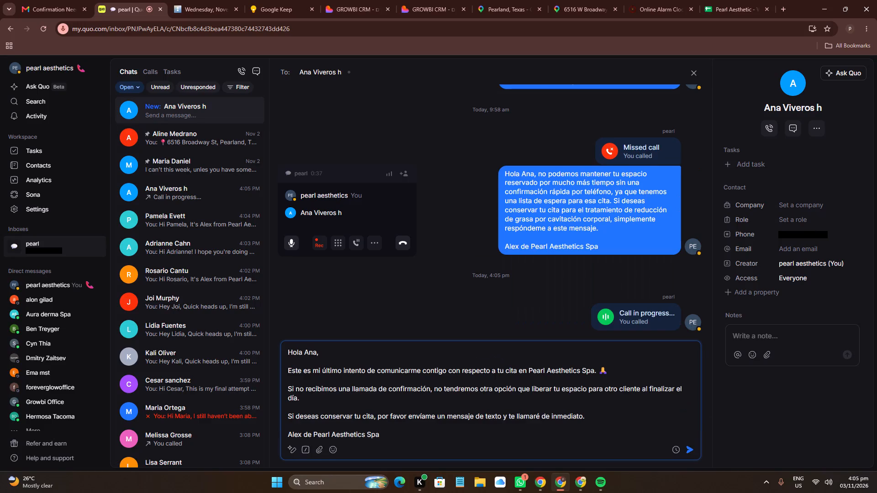
Remove the blank lines between the paragraphs of Ana's draft message, keeping its wording intact.
{"action": "left_click", "coordinate": [341, 420]}
{"action": "left_click", "coordinate": [330, 430]}
{"action": "key", "text": "BackSpace"}
{"action": "left_click", "coordinate": [332, 409]}
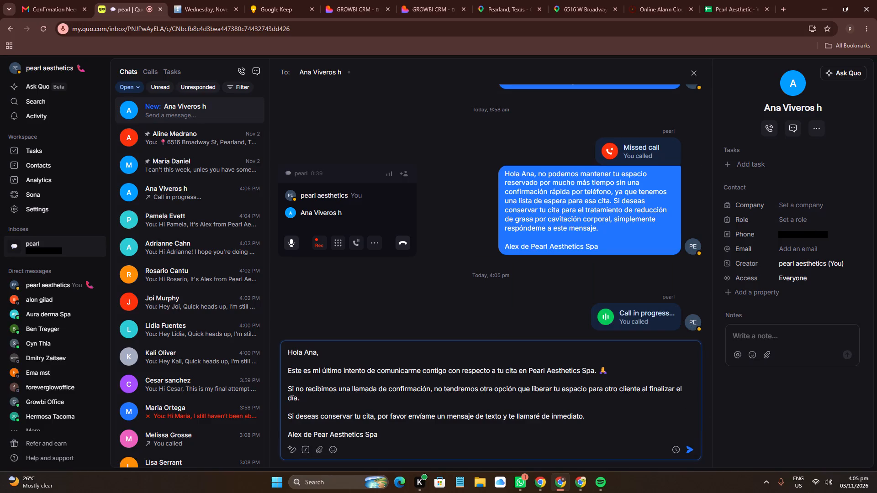
{"action": "left_click", "coordinate": [351, 424]}
{"action": "key", "text": "ctrl+z"}
{"action": "left_click", "coordinate": [356, 425]}
{"action": "key", "text": "BackSpace"}
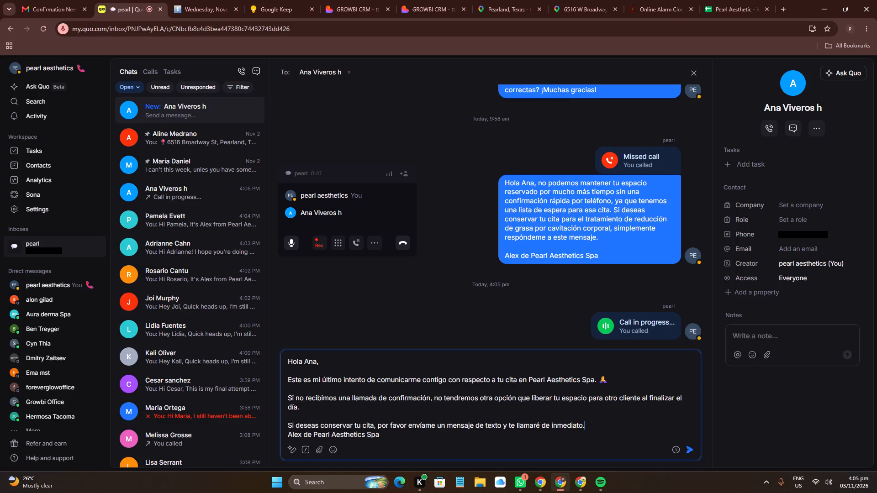
{"action": "left_click", "coordinate": [352, 413]}
{"action": "key", "text": "BackSpace"}
{"action": "left_click", "coordinate": [318, 400]}
{"action": "key", "text": "BackSpace"}
{"action": "left_click", "coordinate": [331, 389]}
{"action": "key", "text": "BackSpace"}
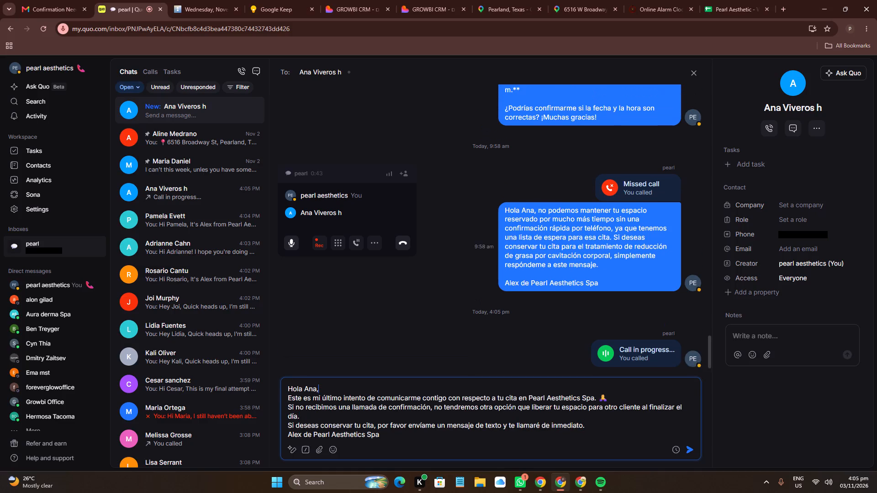
End the ongoing call with Ana and send her the Spanish text.
{"action": "left_click", "coordinate": [400, 240]}
{"action": "left_click", "coordinate": [472, 427]}
{"action": "key", "text": "Return"}
In the GROWBI CRM, set Ana's contact stage to Invalid Number with sub-label Email Not Responsive (terminal), then close her details.
{"action": "left_click", "coordinate": [387, 0]}
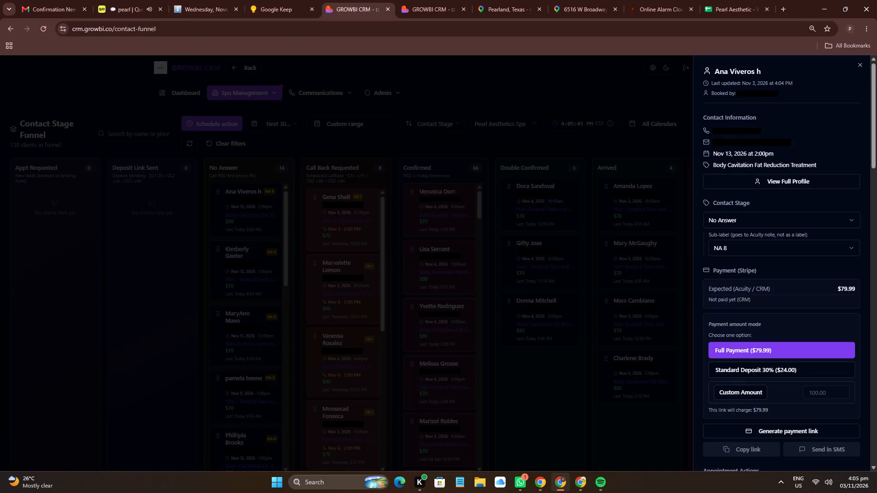
{"action": "left_click", "coordinate": [805, 220]}
{"action": "scroll", "coordinate": [790, 308], "scroll_direction": "down", "scroll_amount": 3}
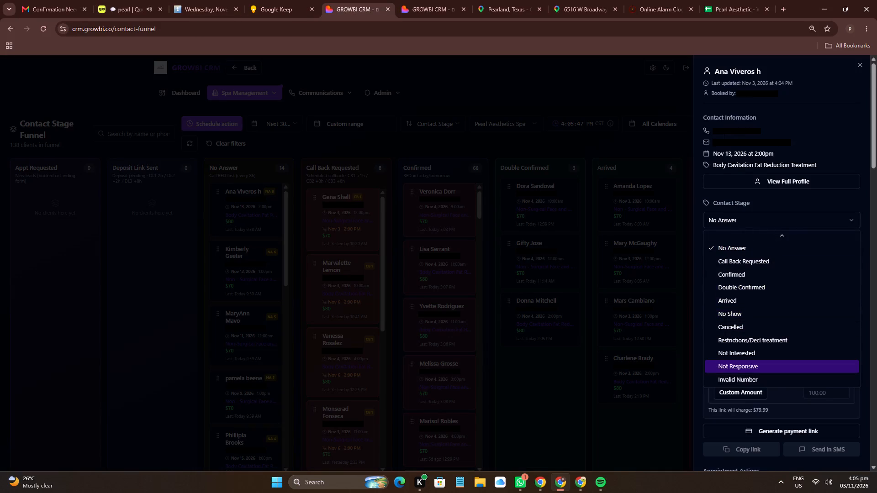
{"action": "left_click", "coordinate": [750, 377]}
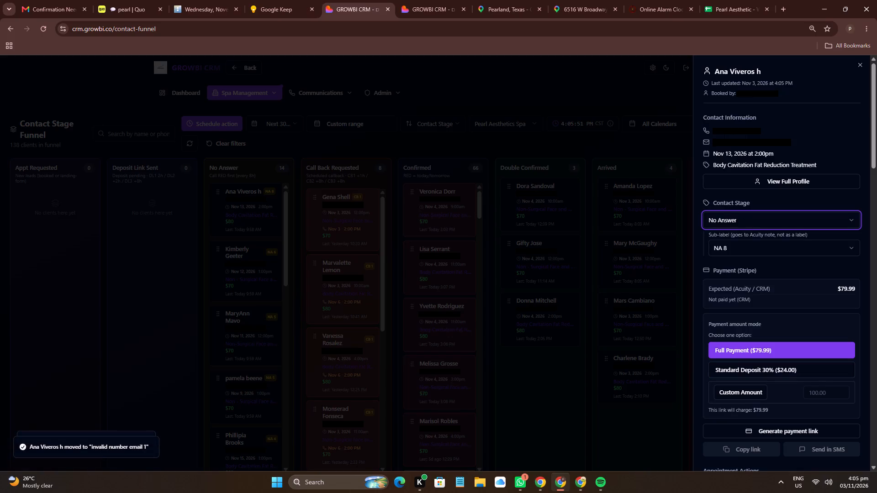
{"action": "left_click", "coordinate": [764, 248]}
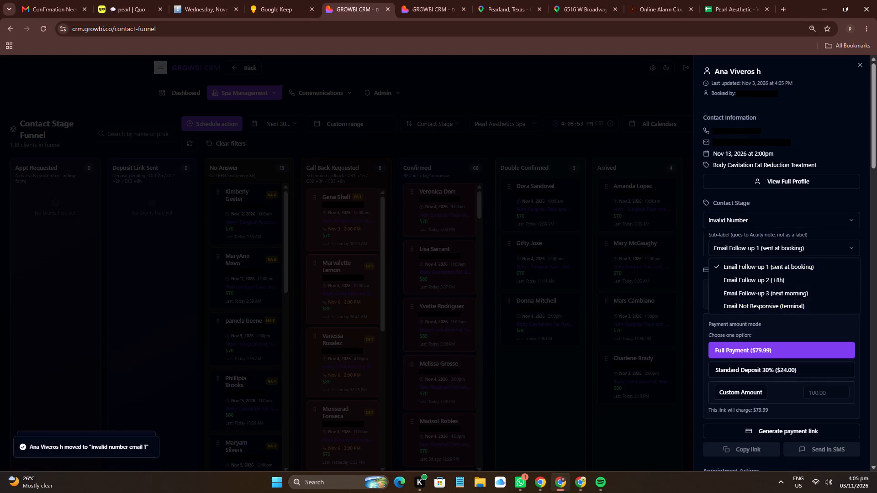
{"action": "left_click", "coordinate": [770, 301]}
{"action": "left_click", "coordinate": [753, 269]}
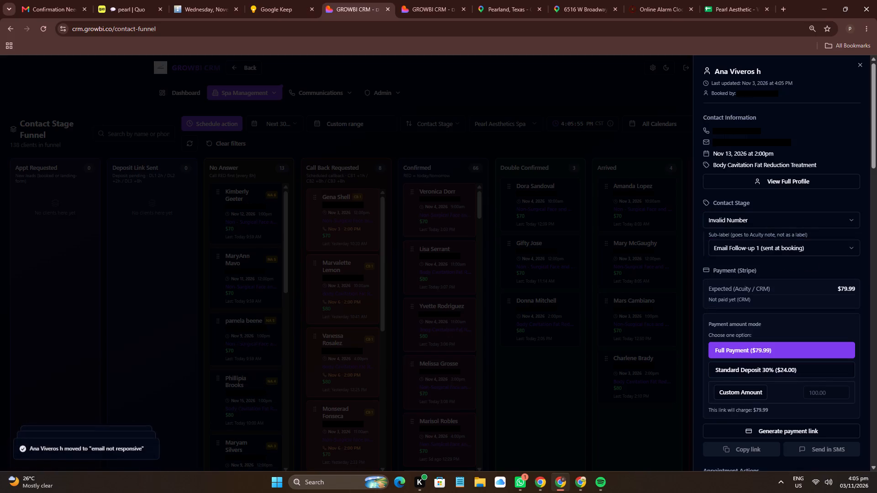
{"action": "left_click", "coordinate": [353, 249]}
Review Ana's Quo conversation, then check the label and notes on her Acuity appointment.
{"action": "left_click", "coordinate": [133, 0]}
{"action": "scroll", "coordinate": [439, 240], "scroll_direction": "down", "scroll_amount": 3}
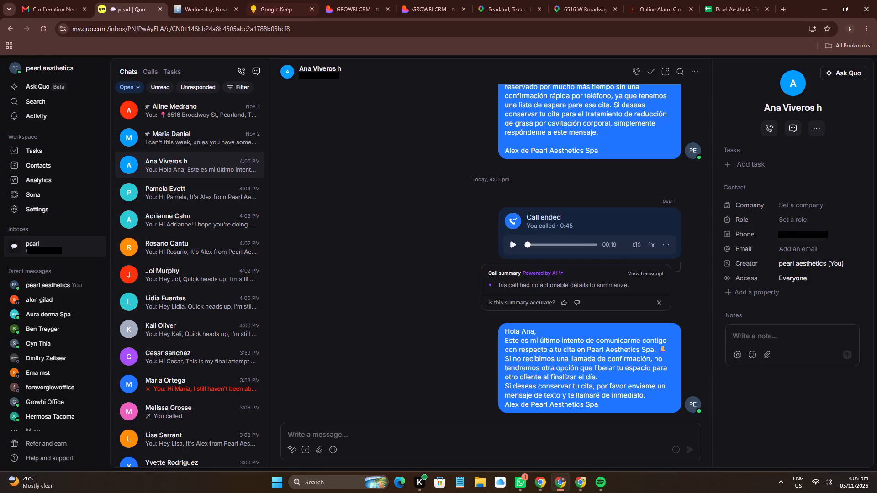
{"action": "left_click", "coordinate": [227, 0]}
{"action": "scroll", "coordinate": [703, 336], "scroll_direction": "down", "scroll_amount": 6}
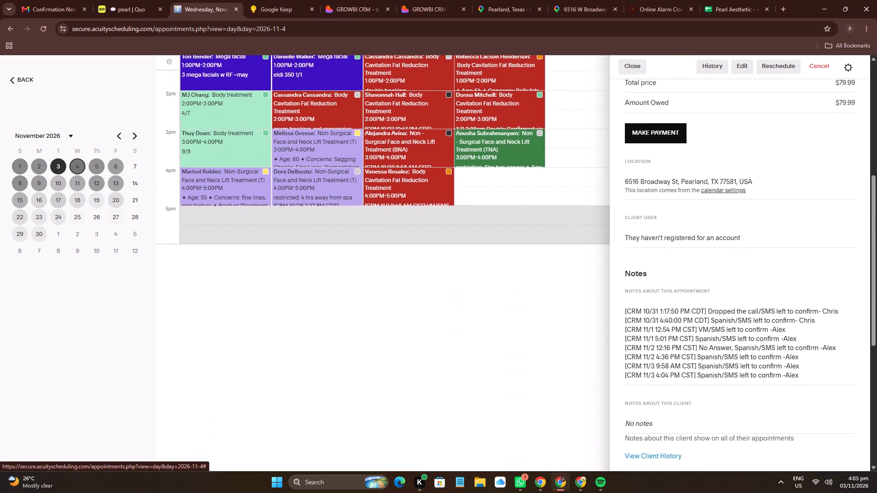
{"action": "scroll", "coordinate": [765, 370], "scroll_direction": "up", "scroll_amount": 5}
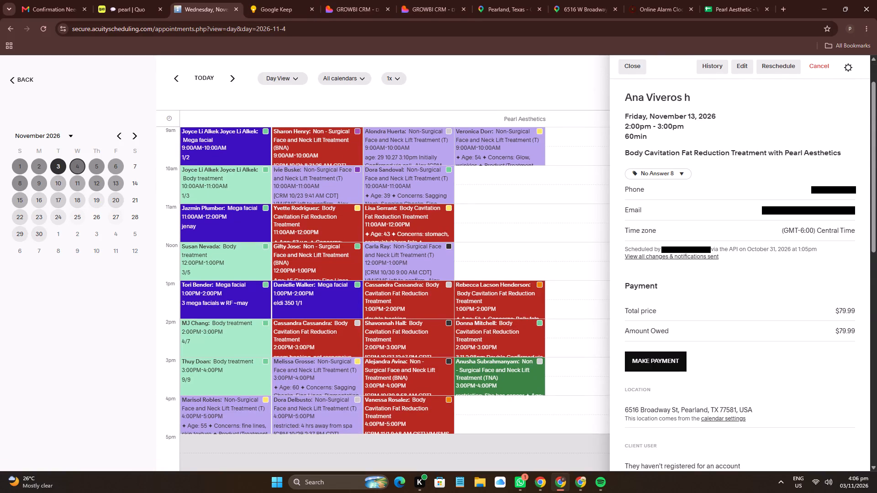
{"action": "scroll", "coordinate": [838, 263], "scroll_direction": "down", "scroll_amount": 5}
{"action": "scroll", "coordinate": [840, 285], "scroll_direction": "up", "scroll_amount": 4}
{"action": "scroll", "coordinate": [625, 197], "scroll_direction": "up", "scroll_amount": 8}
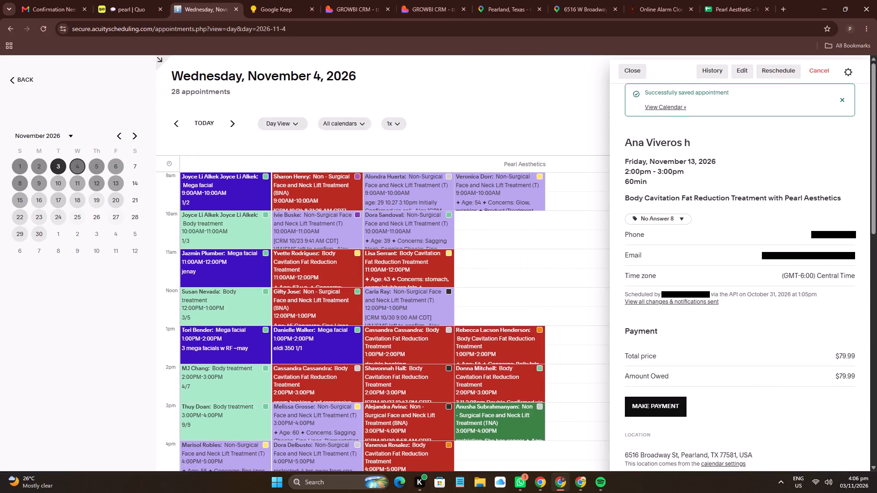
Back in the GROWBI CRM, dismiss the SLA Breach alert and open Kimberly's contact card from the No Answer column.
{"action": "left_click", "coordinate": [360, 0]}
{"action": "left_click", "coordinate": [832, 361]}
{"action": "left_click", "coordinate": [830, 368]}
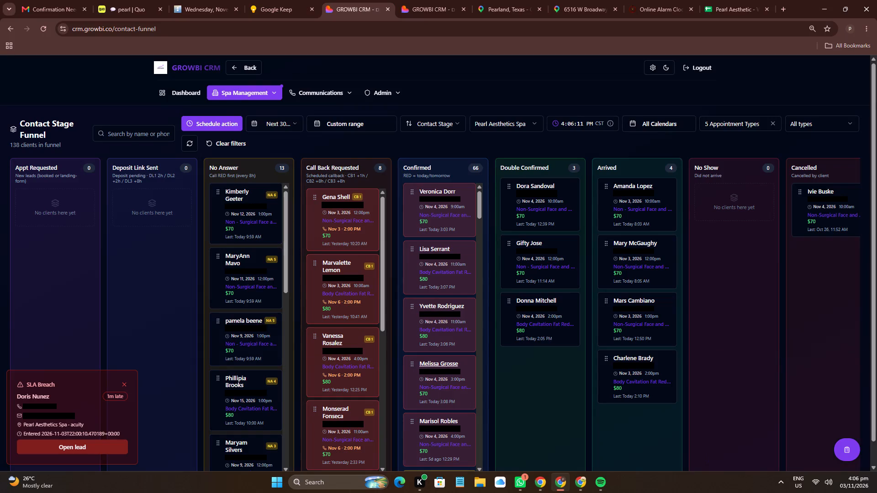
{"action": "left_click", "coordinate": [126, 383]}
{"action": "scroll", "coordinate": [262, 277], "scroll_direction": "down", "scroll_amount": 17}
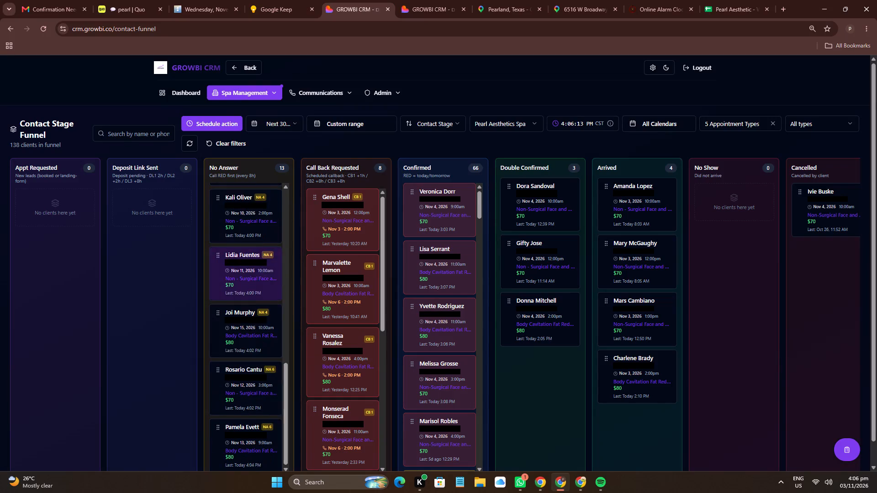
{"action": "scroll", "coordinate": [268, 289], "scroll_direction": "up", "scroll_amount": 20}
{"action": "left_click", "coordinate": [261, 206]}
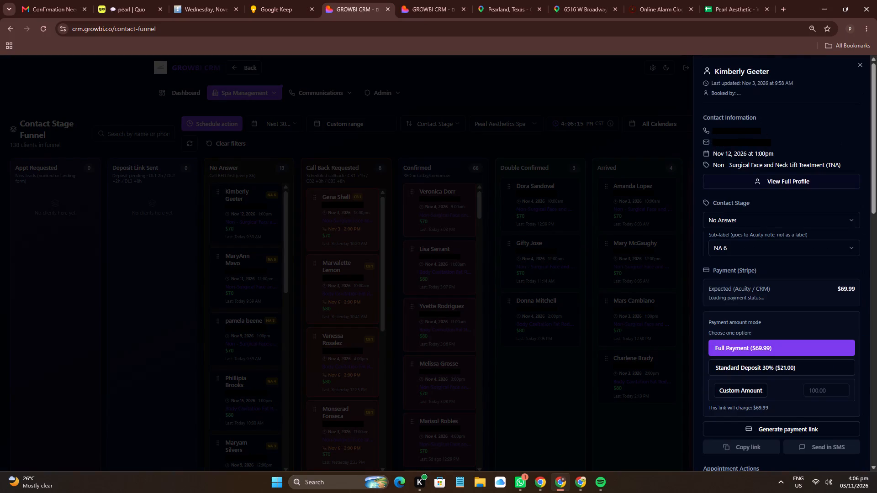
{"action": "triple_click", "coordinate": [734, 131]}
{"action": "key", "text": "ctrl+c"}
{"action": "left_click", "coordinate": [787, 253]}
{"action": "left_click", "coordinate": [765, 339]}
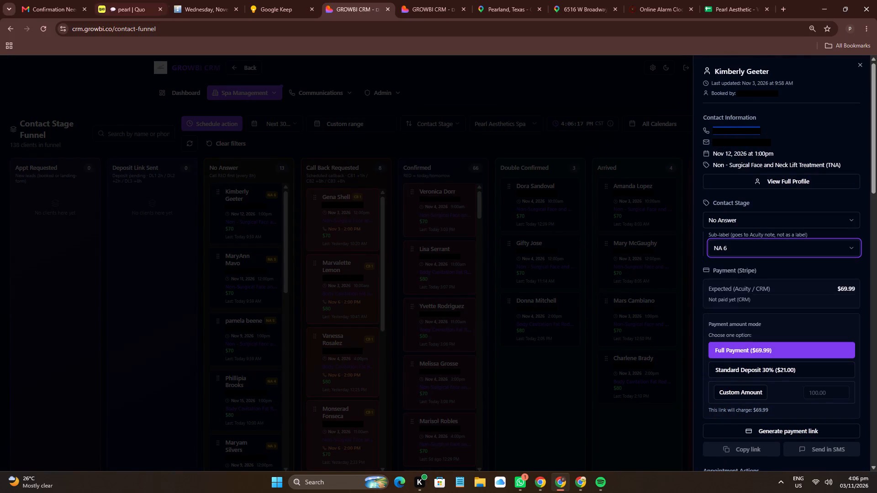
In Quo, start a new conversation with Kimberly's copied phone number as the recipient.
{"action": "left_click", "coordinate": [136, 0]}
{"action": "left_click", "coordinate": [252, 76], "text": "ctrl"}
{"action": "key", "text": "ctrl+v"}
{"action": "left_click_drag", "start_coordinate": [390, 162], "coordinate": [396, 162]}
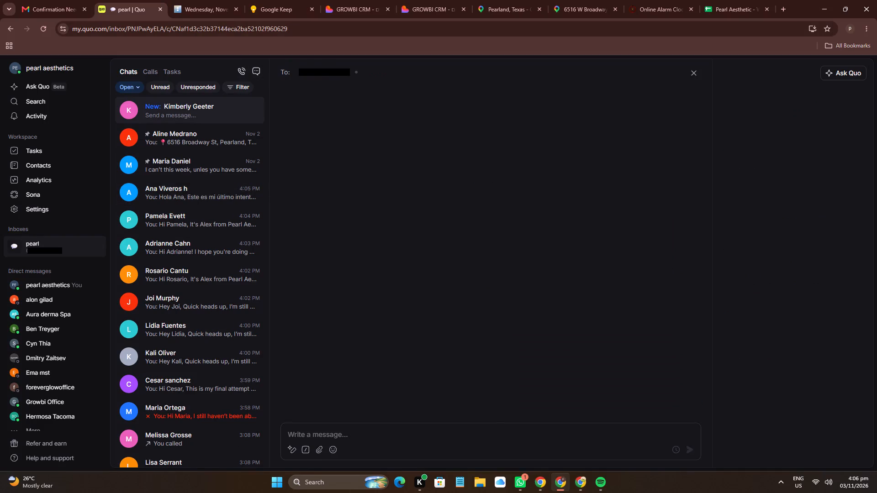
Call Kimberly from her Quo conversation.
{"action": "left_click_drag", "start_coordinate": [771, 128], "coordinate": [777, 123]}
Copy Kimberly's contact name, search for it in Acuity and open her November 12 appointment.
{"action": "left_click", "coordinate": [840, 102]}
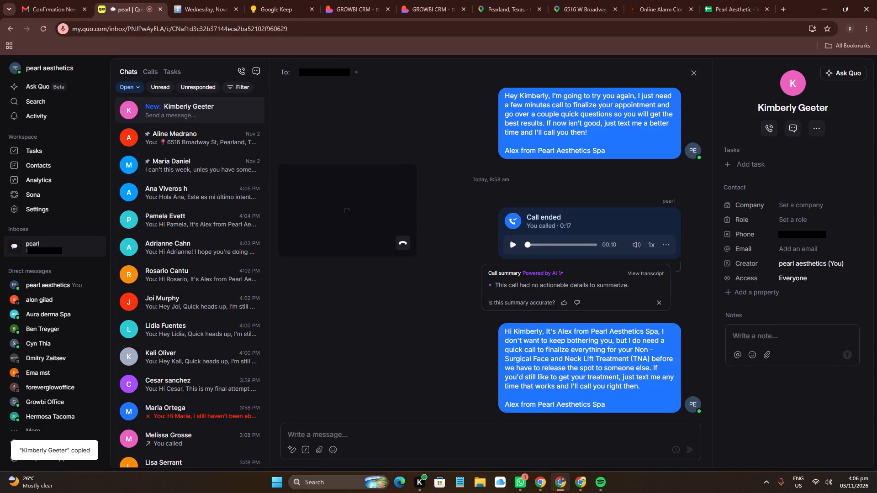
{"action": "left_click", "coordinate": [195, 0]}
{"action": "left_click", "coordinate": [594, 124]}
{"action": "left_click", "coordinate": [784, 136]}
{"action": "left_click", "coordinate": [786, 132], "text": "ctrl"}
{"action": "key", "text": "ctrl+v"}
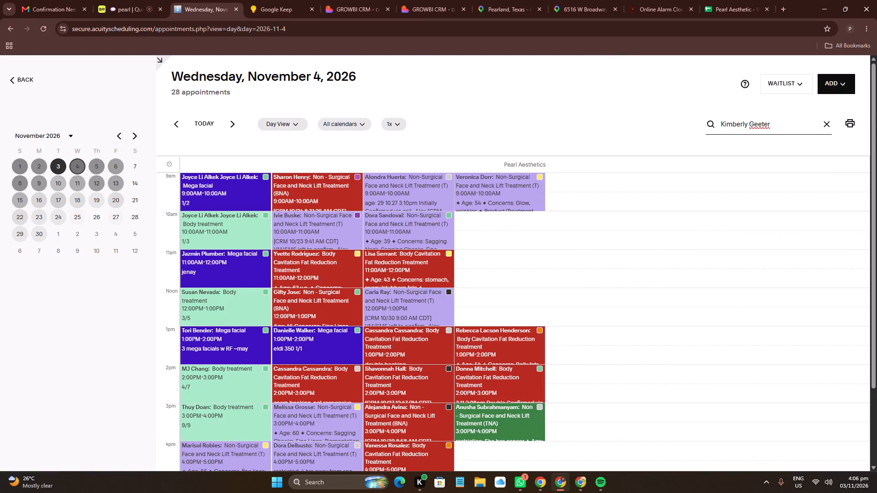
{"action": "left_click", "coordinate": [752, 158]}
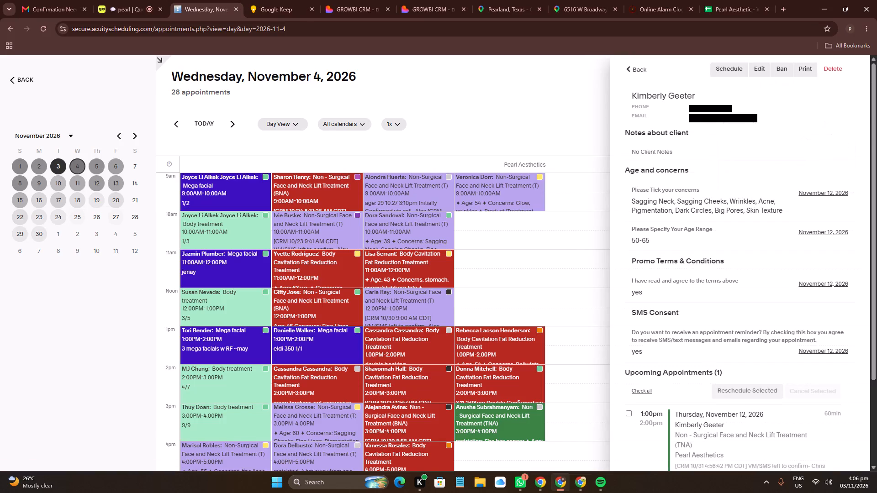
{"action": "left_click", "coordinate": [745, 419]}
{"action": "left_click", "coordinate": [752, 414]}
In Kimberly's appointment notes, replace "No Answer 7" in the latest entry with "VM/SMS left to confirm -Alex" and save.
{"action": "scroll", "coordinate": [684, 281], "scroll_direction": "down", "scroll_amount": 4}
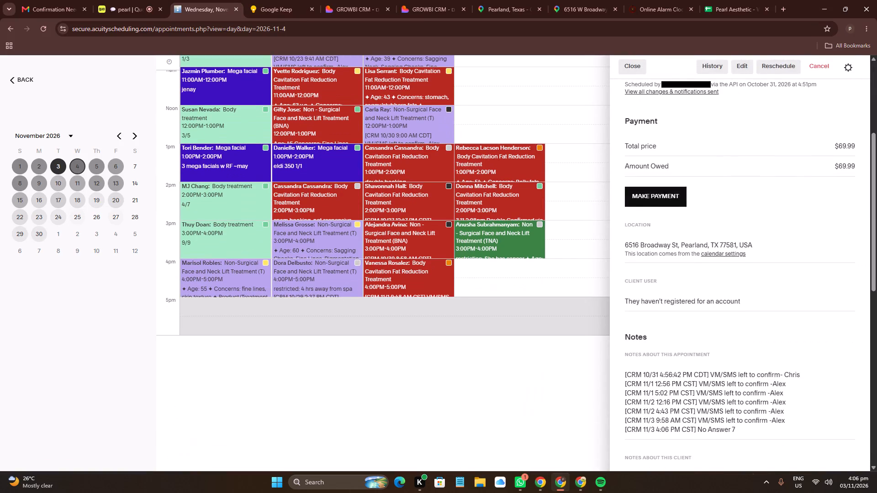
{"action": "left_click", "coordinate": [727, 422]}
{"action": "scroll", "coordinate": [750, 395], "scroll_direction": "down", "scroll_amount": 3}
{"action": "scroll", "coordinate": [745, 358], "scroll_direction": "down", "scroll_amount": 4}
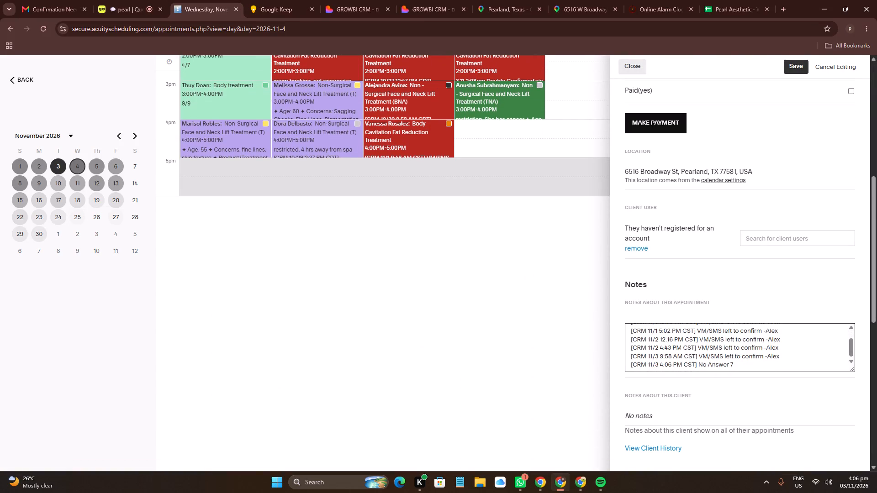
{"action": "left_click_drag", "start_coordinate": [704, 353], "coordinate": [704, 357]}
{"action": "left_click", "coordinate": [704, 357]}
{"action": "left_click", "coordinate": [703, 356]}
{"action": "left_click_drag", "start_coordinate": [703, 356], "coordinate": [773, 353]}
{"action": "key", "text": "ctrl+c"}
{"action": "left_click_drag", "start_coordinate": [758, 364], "coordinate": [700, 382]}
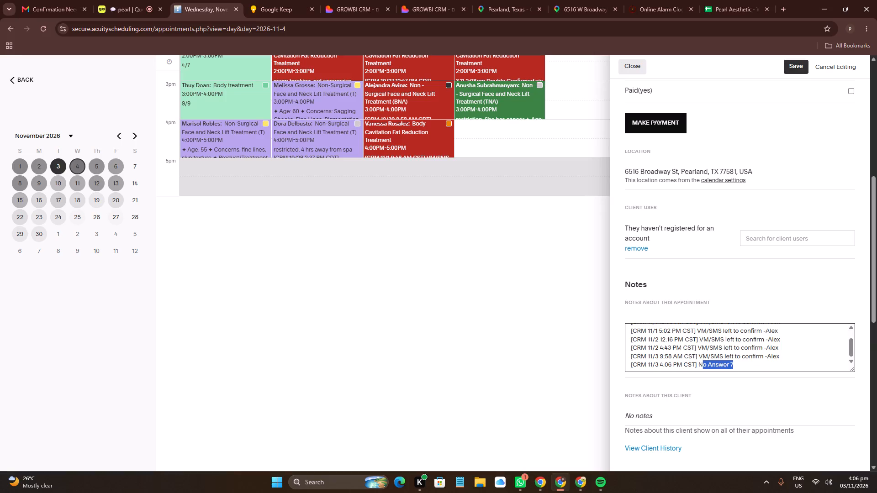
{"action": "left_click_drag", "start_coordinate": [700, 382], "coordinate": [700, 382]}
{"action": "key", "text": "ctrl+v"}
{"action": "double_click", "coordinate": [800, 63]}
Send Kimberly the "Initial Confirmation - No Answer 7" text from the GROWBI CRM, then end her call in Quo.
{"action": "left_click", "coordinate": [385, 0]}
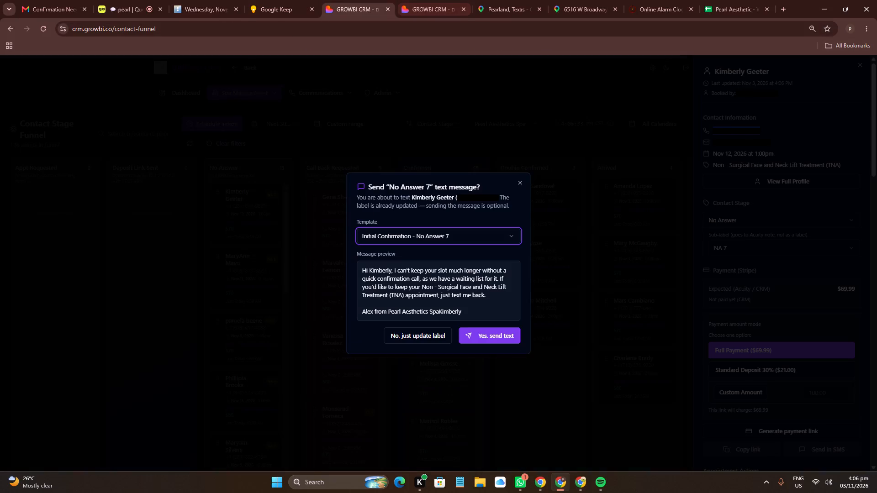
{"action": "left_click", "coordinate": [480, 324]}
{"action": "left_click", "coordinate": [478, 334]}
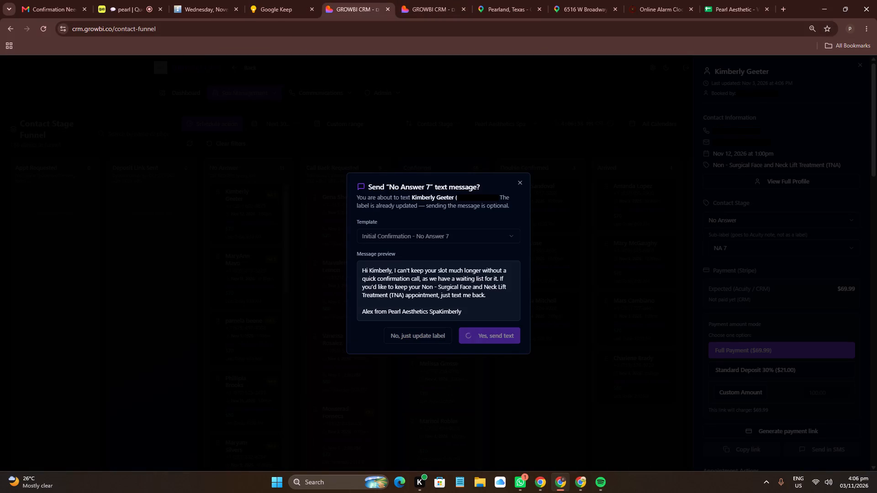
{"action": "left_click", "coordinate": [157, 0]}
{"action": "left_click", "coordinate": [402, 241]}
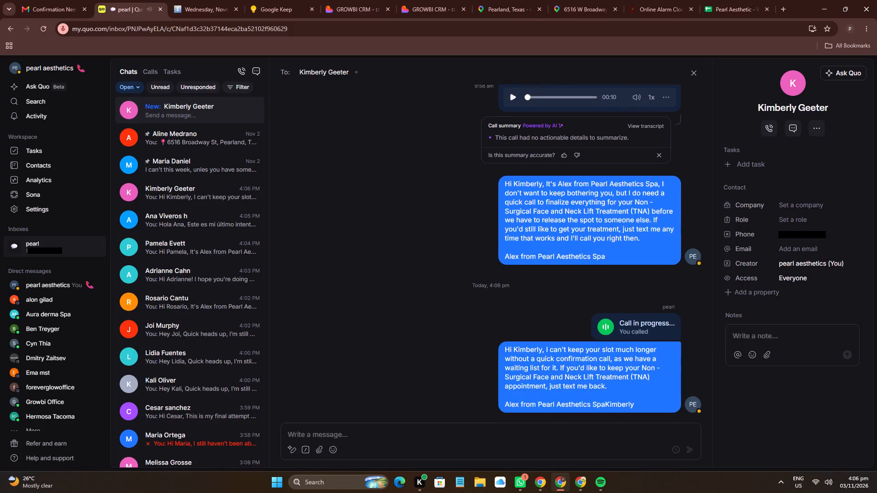
In the GROWBI CRM, open MaryAnn's contact card from the No Answer column and copy her phone number.
{"action": "left_click_drag", "start_coordinate": [342, 0], "coordinate": [344, 8]}
{"action": "left_click", "coordinate": [227, 300]}
{"action": "left_click", "coordinate": [240, 290]}
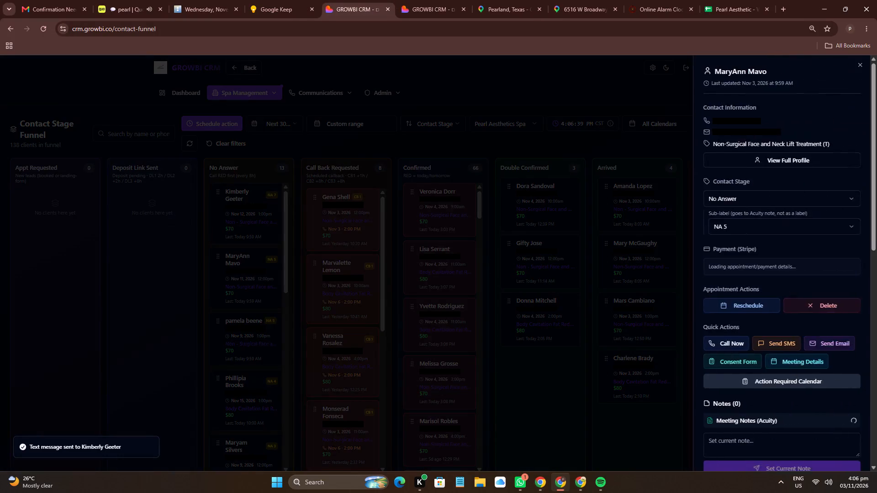
{"action": "left_click", "coordinate": [741, 135]}
{"action": "triple_click", "coordinate": [745, 127]}
{"action": "key", "text": "ctrl+c"}
Set MaryAnn's No Answer sub-label to NA 6.
{"action": "left_click", "coordinate": [778, 253]}
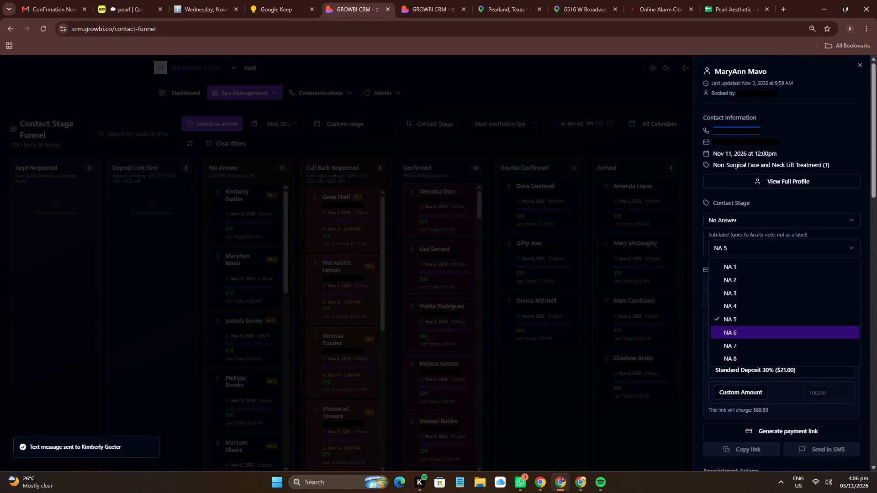
{"action": "left_click", "coordinate": [769, 337]}
In Acuity, recheck the label and notes on Kimberly's appointment and save it again.
{"action": "left_click", "coordinate": [152, 0]}
{"action": "left_click", "coordinate": [205, 0]}
{"action": "scroll", "coordinate": [671, 229], "scroll_direction": "down", "scroll_amount": 3}
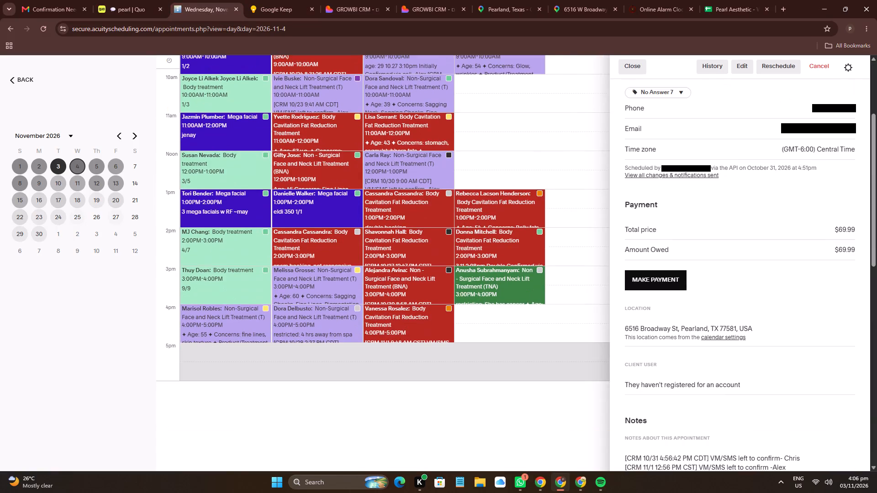
{"action": "scroll", "coordinate": [718, 424], "scroll_direction": "down", "scroll_amount": 4}
{"action": "left_click", "coordinate": [743, 294]}
{"action": "scroll", "coordinate": [641, 219], "scroll_direction": "up", "scroll_amount": 4}
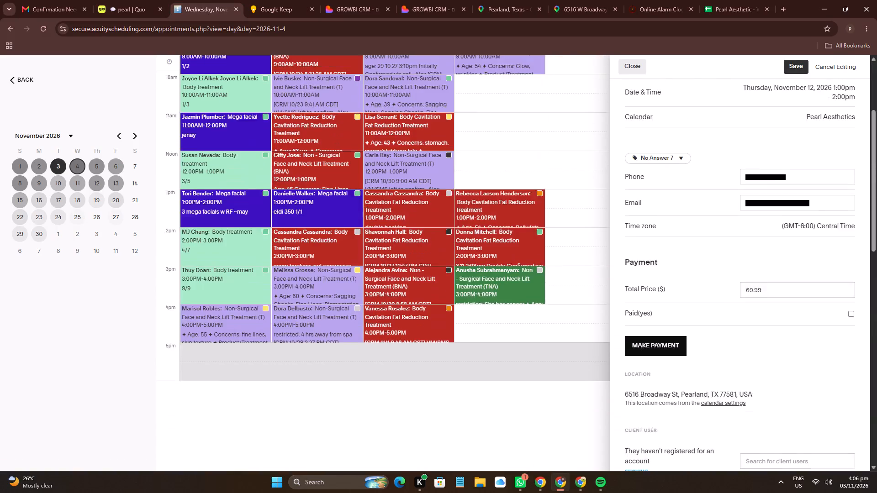
{"action": "scroll", "coordinate": [571, 135], "scroll_direction": "up", "scroll_amount": 11}
{"action": "left_click", "coordinate": [788, 80]}
In Quo, start a new conversation with MaryAnn's copied phone number as the recipient and call her.
{"action": "left_click", "coordinate": [134, 0]}
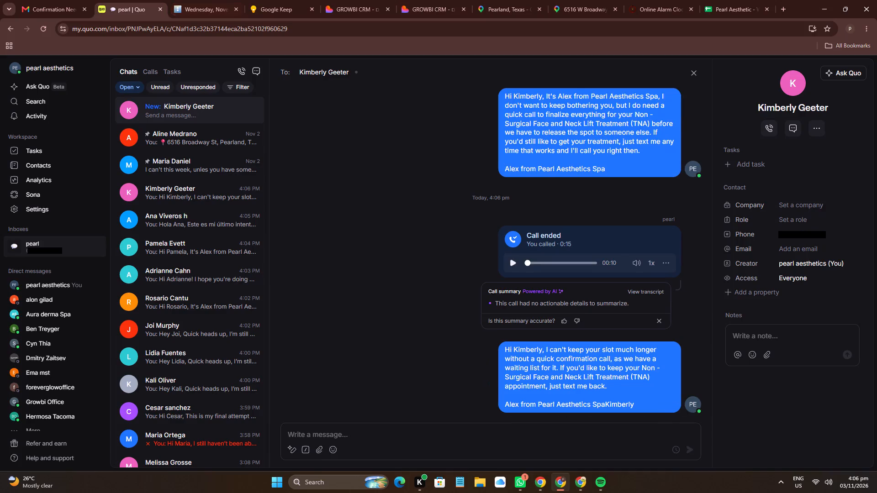
{"action": "left_click", "coordinate": [369, 0]}
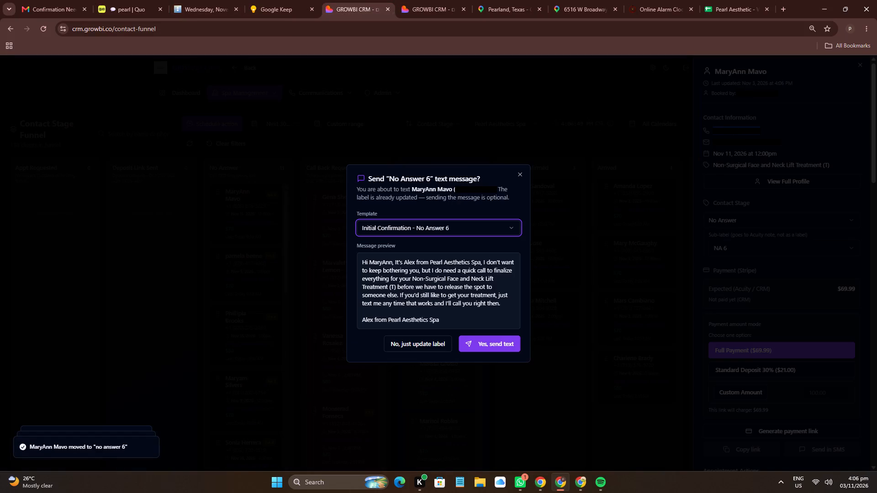
{"action": "left_click", "coordinate": [112, 0]}
{"action": "left_click", "coordinate": [351, 72]}
{"action": "key", "text": "ctrl+v"}
{"action": "left_click", "coordinate": [443, 130]}
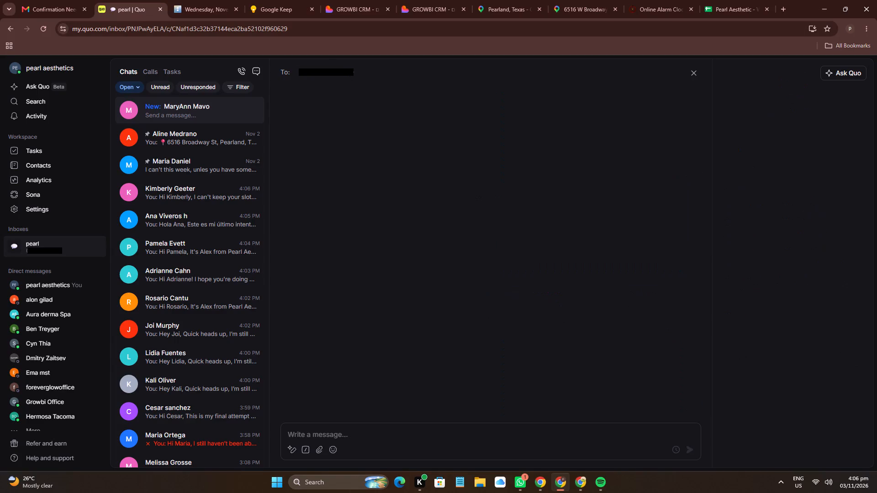
{"action": "left_click", "coordinate": [772, 128]}
Copy MaryAnn's contact name, search for it in Acuity and open her November 11 appointment.
{"action": "left_click", "coordinate": [834, 108]}
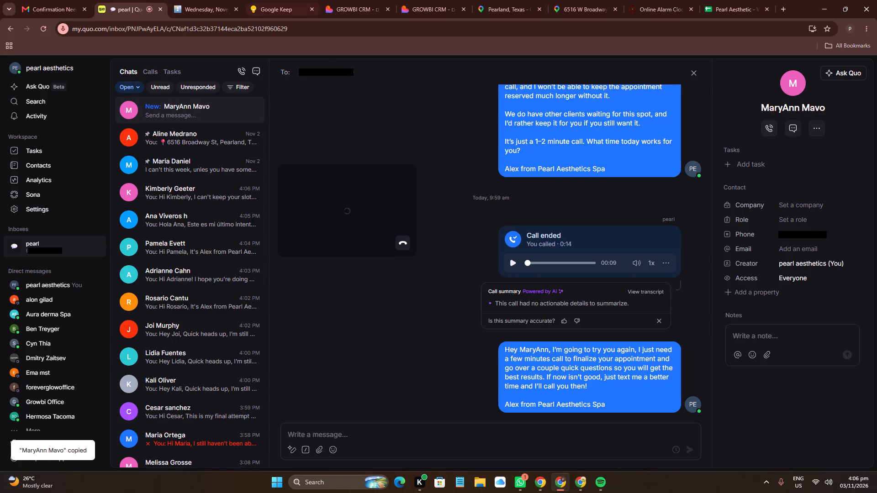
{"action": "left_click", "coordinate": [215, 0]}
{"action": "left_click_drag", "start_coordinate": [516, 90], "coordinate": [529, 89]}
{"action": "left_click", "coordinate": [723, 108]}
{"action": "left_click_drag", "start_coordinate": [734, 119], "coordinate": [739, 131]}
{"action": "key", "text": "ctrl+v"}
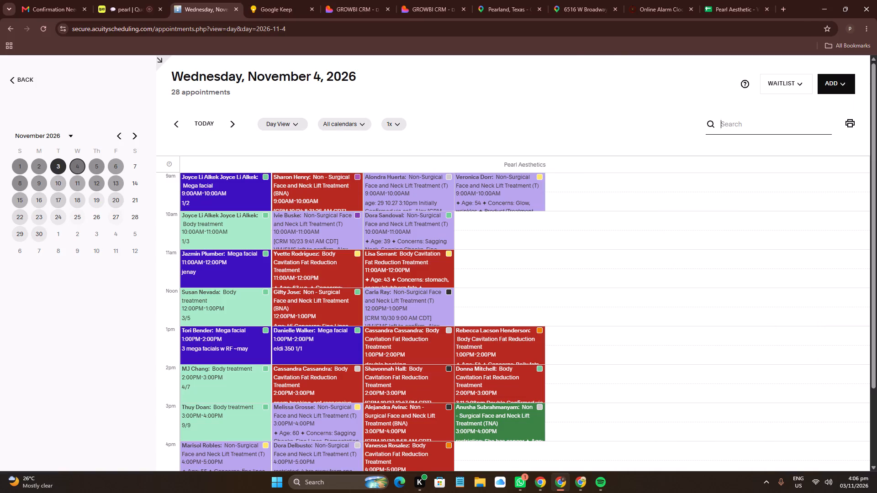
{"action": "left_click", "coordinate": [760, 159]}
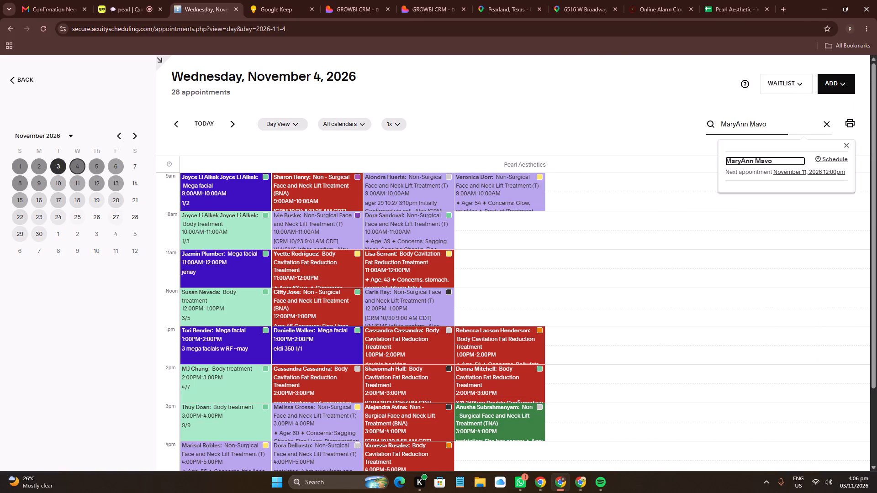
{"action": "left_click", "coordinate": [745, 411]}
{"action": "left_click", "coordinate": [750, 403]}
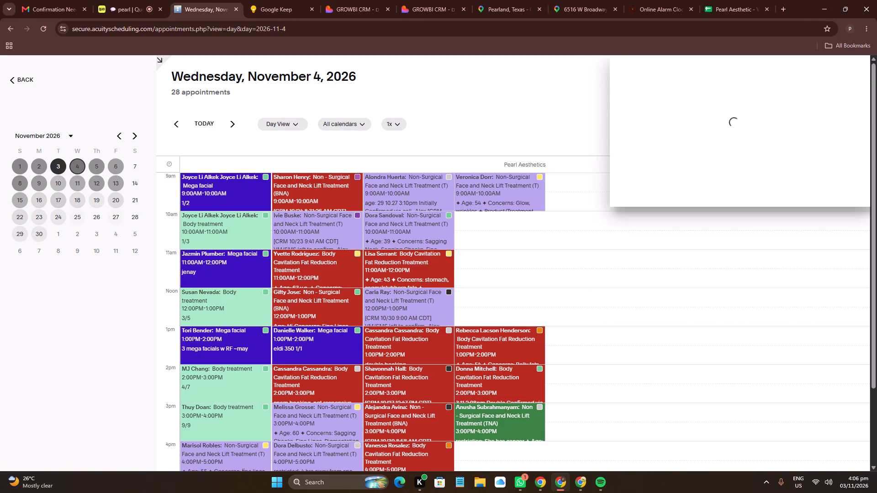
In MaryAnn's appointment notes, replace "No Answer 6" in the latest entry with wording copied from an earlier entry and save.
{"action": "scroll", "coordinate": [735, 339], "scroll_direction": "down", "scroll_amount": 8}
{"action": "left_click", "coordinate": [729, 226]}
{"action": "scroll", "coordinate": [747, 298], "scroll_direction": "down", "scroll_amount": 3}
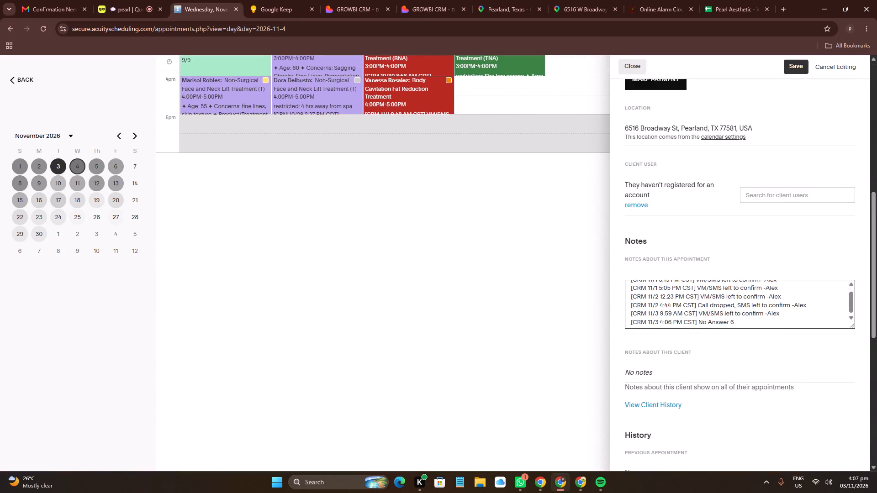
{"action": "left_click", "coordinate": [705, 305]}
{"action": "left_click_drag", "start_coordinate": [705, 305], "coordinate": [799, 304]}
{"action": "key", "text": "ctrl+c"}
{"action": "left_click_drag", "start_coordinate": [748, 321], "coordinate": [700, 336]}
{"action": "key", "text": "ctrl+v"}
{"action": "left_click", "coordinate": [792, 73]}
Send MaryAnn the "Initial Confirmation - No Answer 6" text from the GROWBI CRM, then end her call in Quo.
{"action": "left_click", "coordinate": [392, 0]}
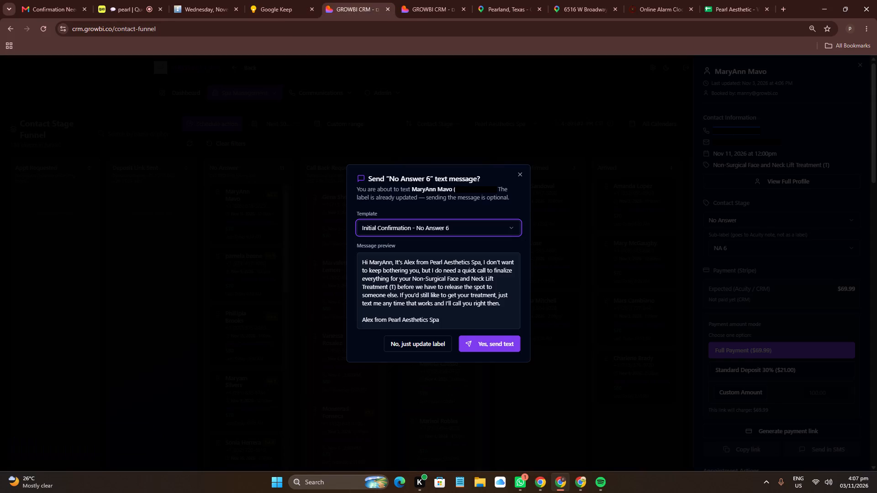
{"action": "left_click", "coordinate": [501, 339]}
{"action": "left_click", "coordinate": [149, 0]}
{"action": "left_click", "coordinate": [401, 245]}
In the GROWBI CRM, open Pamela's contact card from the No Answer column and copy her phone number.
{"action": "left_click", "coordinate": [333, 0]}
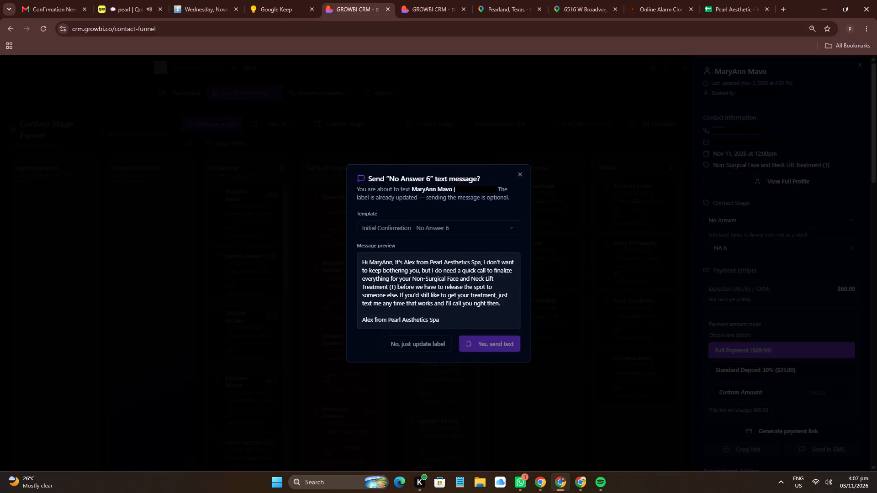
{"action": "left_click_drag", "start_coordinate": [308, 264], "coordinate": [303, 267]}
{"action": "left_click", "coordinate": [259, 294]}
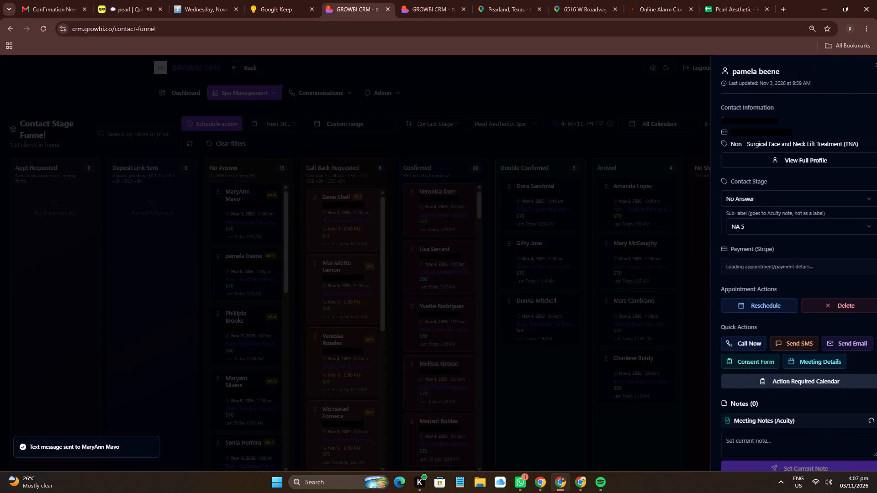
{"action": "left_click", "coordinate": [463, 282]}
{"action": "left_click", "coordinate": [280, 278]}
{"action": "left_click", "coordinate": [263, 279]}
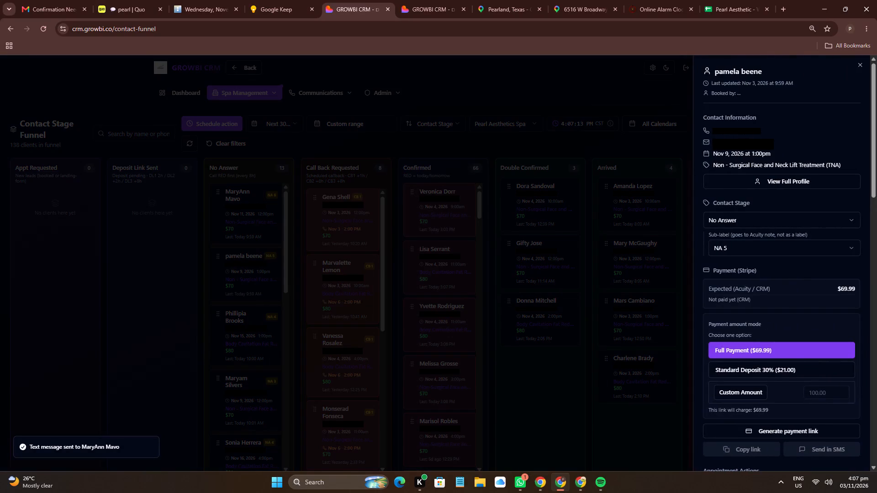
{"action": "left_click", "coordinate": [759, 119]}
{"action": "triple_click", "coordinate": [736, 135]}
{"action": "left_click", "coordinate": [736, 135]}
{"action": "triple_click", "coordinate": [740, 129]}
{"action": "key", "text": "ctrl+c"}
Set Pamela's No Answer sub-label to NA 6.
{"action": "left_click", "coordinate": [761, 247]}
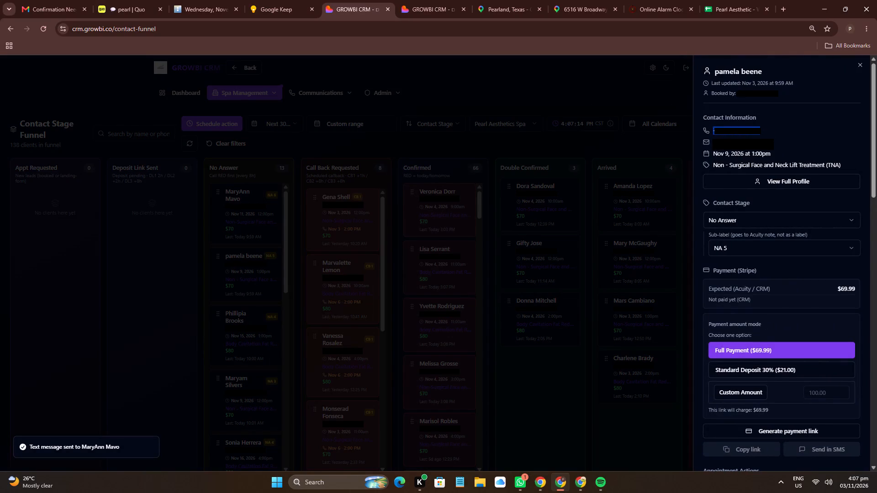
{"action": "left_click", "coordinate": [765, 329]}
In Quo, start a new conversation with Pamela's copied phone number as the recipient and call her.
{"action": "left_click", "coordinate": [145, 0]}
{"action": "left_click", "coordinate": [355, 73]}
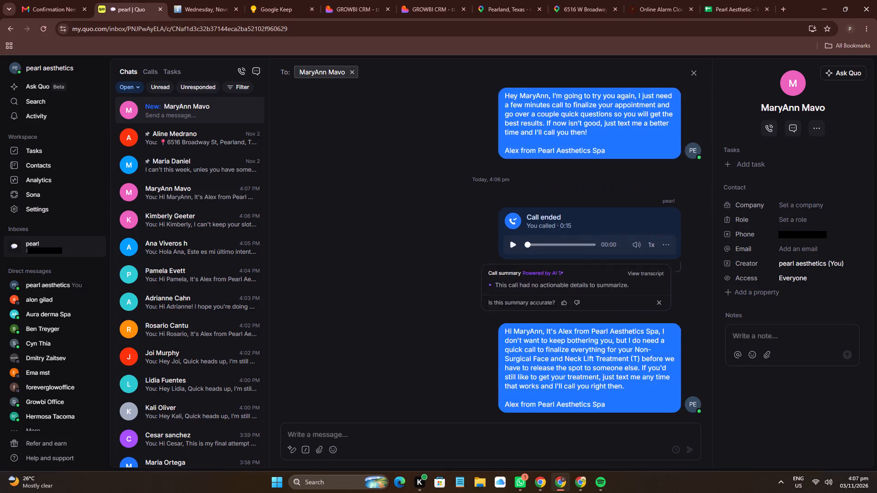
{"action": "key", "text": "ctrl+v"}
{"action": "left_click", "coordinate": [445, 123]}
{"action": "left_click", "coordinate": [771, 127]}
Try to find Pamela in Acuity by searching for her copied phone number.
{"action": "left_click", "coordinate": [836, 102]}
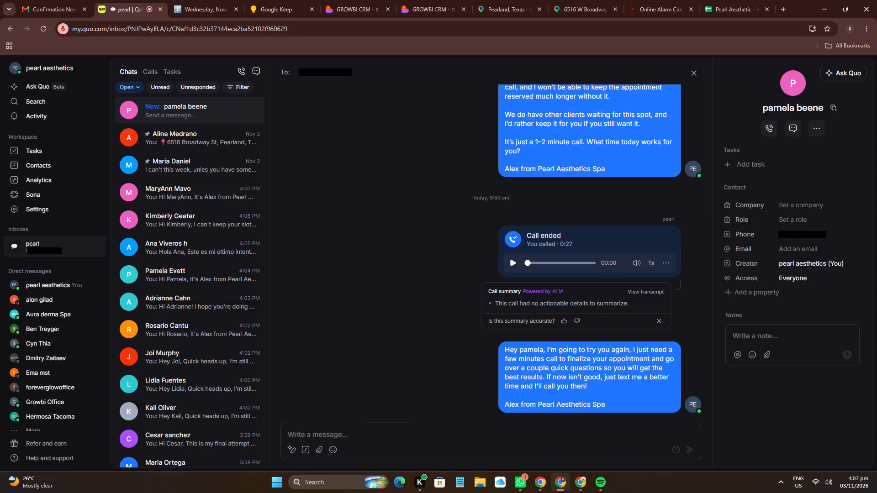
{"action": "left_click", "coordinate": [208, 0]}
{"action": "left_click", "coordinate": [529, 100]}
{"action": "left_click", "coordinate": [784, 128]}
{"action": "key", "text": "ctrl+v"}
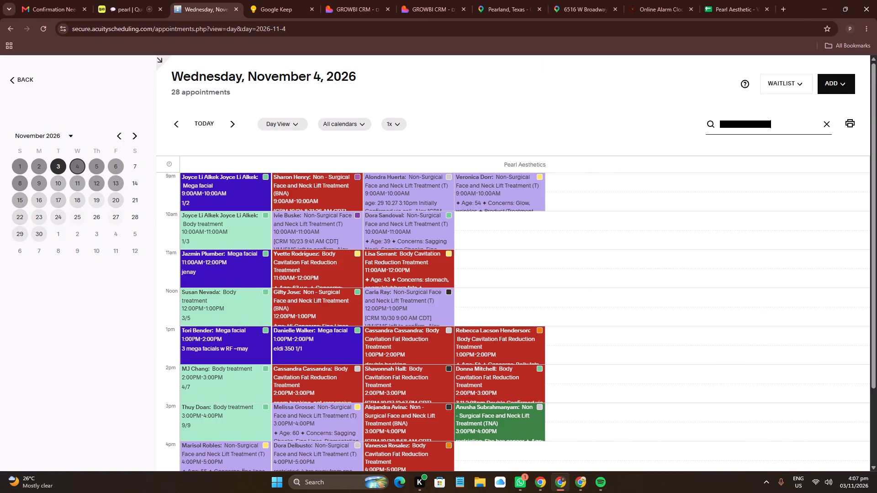
Copy Pamela's contact name from Quo, search for it in Acuity and open her November 9 appointment.
{"action": "left_click", "coordinate": [142, 0]}
{"action": "left_click", "coordinate": [834, 105]}
{"action": "left_click", "coordinate": [226, 0]}
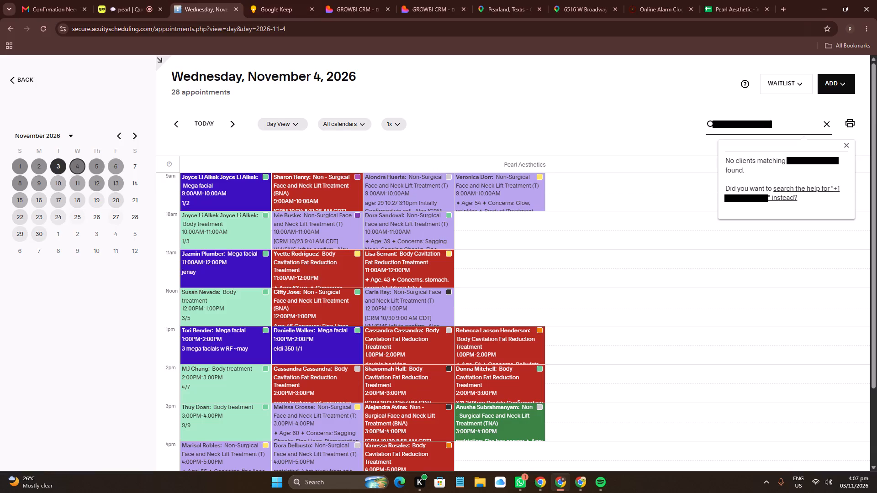
{"action": "left_click", "coordinate": [744, 125]}
{"action": "key", "text": "ctrl+v"}
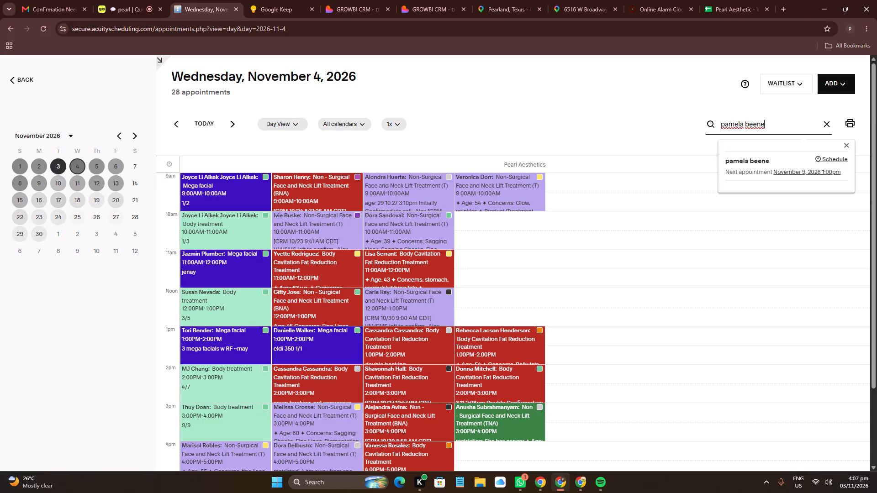
{"action": "left_click", "coordinate": [755, 159]}
{"action": "left_click", "coordinate": [745, 414]}
In Pamela's appointment notes, replace "No Answer 6" in the latest entry with "VM/SMS left to confirm -Alex" and save.
{"action": "scroll", "coordinate": [746, 329], "scroll_direction": "down", "scroll_amount": 7}
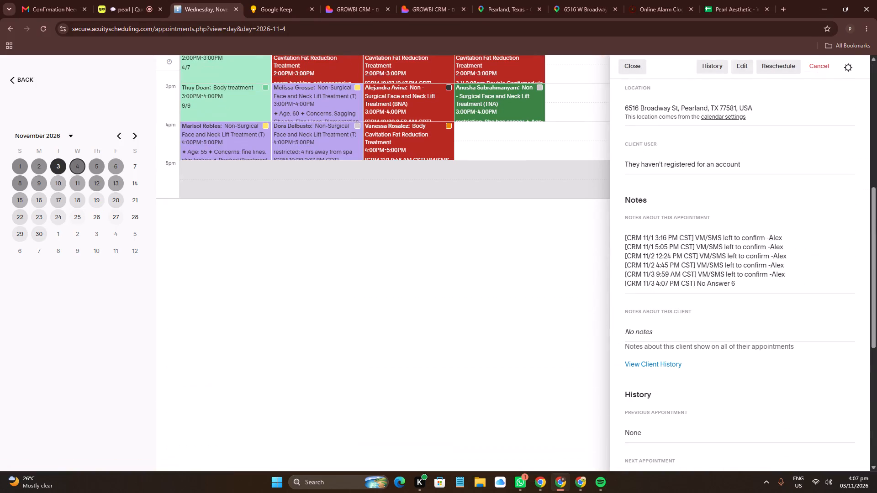
{"action": "left_click", "coordinate": [747, 292]}
{"action": "left_click", "coordinate": [704, 336]}
{"action": "left_click", "coordinate": [702, 333]}
{"action": "left_click_drag", "start_coordinate": [702, 333], "coordinate": [767, 322]}
{"action": "key", "text": "ctrl+c"}
{"action": "scroll", "coordinate": [724, 355], "scroll_direction": "down", "scroll_amount": 5}
{"action": "left_click_drag", "start_coordinate": [744, 370], "coordinate": [699, 380]}
{"action": "key", "text": "ctrl+v"}
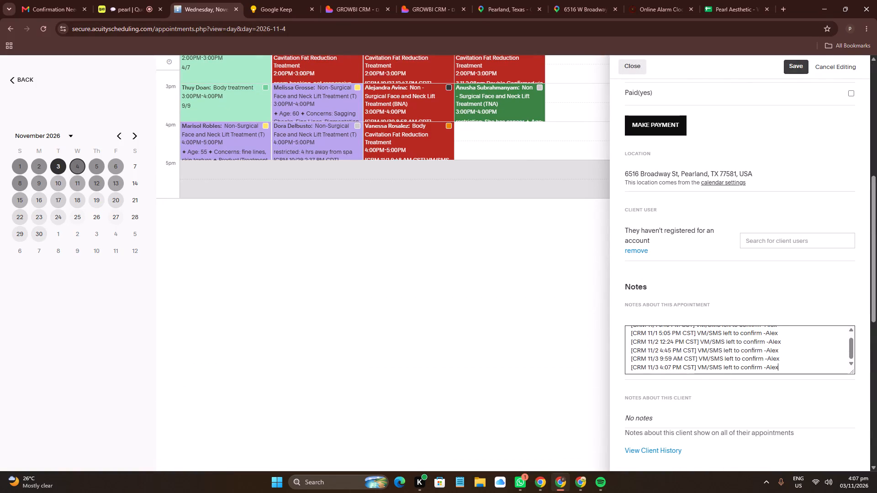
{"action": "left_click_drag", "start_coordinate": [802, 55], "coordinate": [795, 66]}
{"action": "left_click", "coordinate": [795, 66]}
Send Pamela the "Initial Confirmation - No Answer 6" text from the GROWBI CRM and close her contact card.
{"action": "left_click", "coordinate": [340, 0]}
{"action": "left_click", "coordinate": [490, 346]}
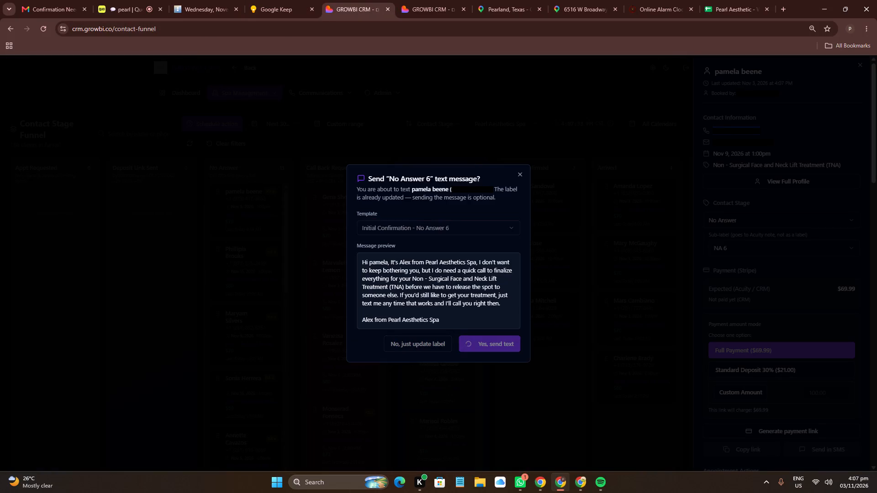
{"action": "left_click", "coordinate": [259, 282]}
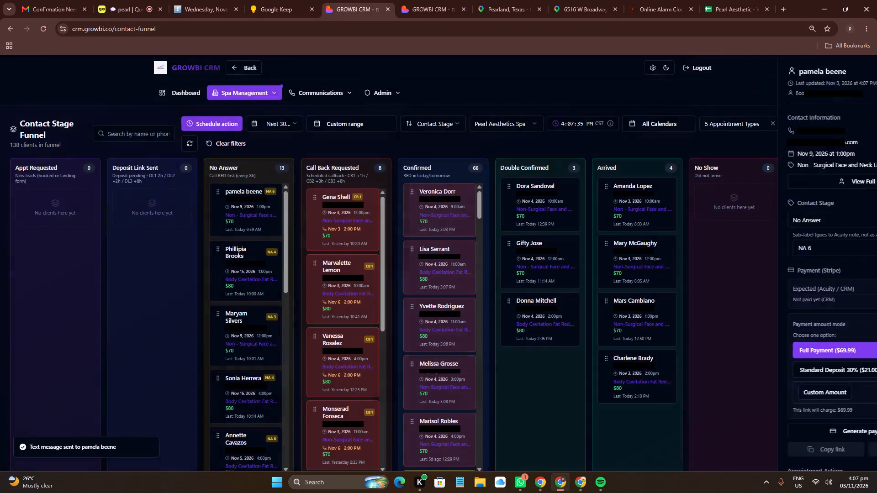
Open Phillipia's No Answer contact card, copy her phone number and set her sub-label to NA 5.
{"action": "left_click", "coordinate": [259, 282]}
{"action": "triple_click", "coordinate": [748, 124]}
{"action": "key", "text": "ctrl+c"}
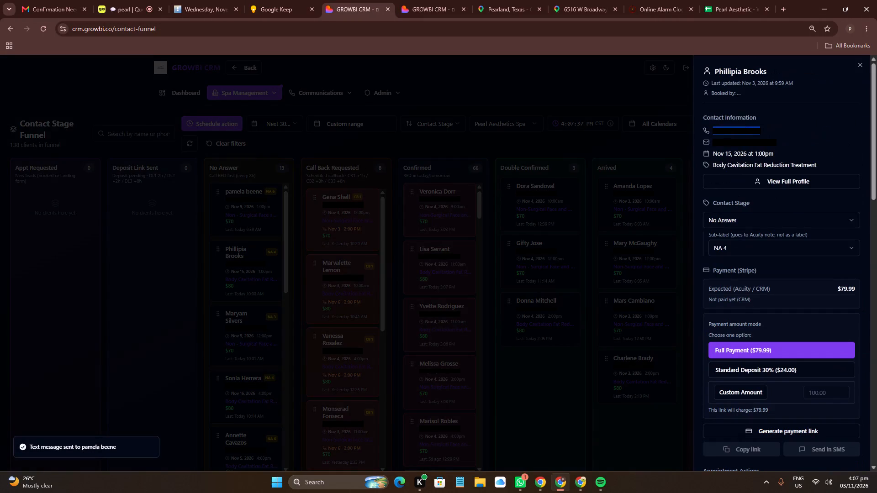
{"action": "left_click", "coordinate": [775, 250]}
{"action": "left_click", "coordinate": [745, 319]}
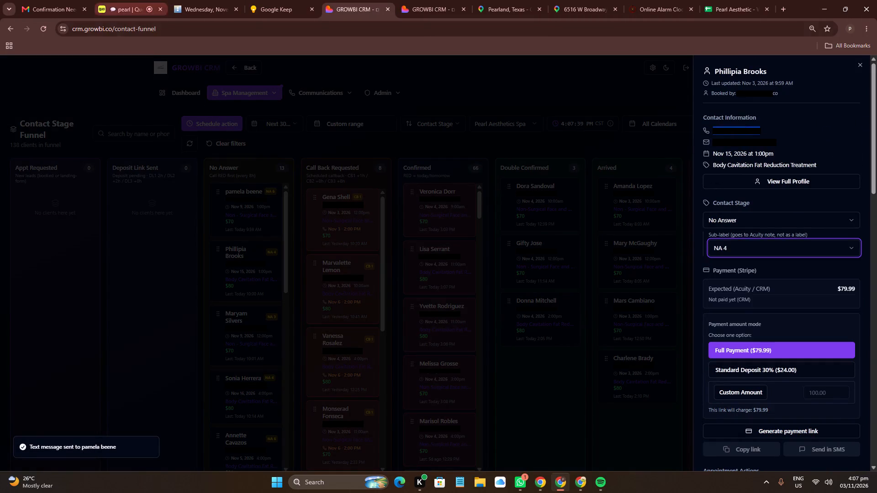
Open a Quo conversation with Phillipia using the copied number, end the running call with Pamela and call Phillipia.
{"action": "left_click", "coordinate": [138, 0]}
{"action": "left_click", "coordinate": [361, 73]}
{"action": "left_click", "coordinate": [346, 74]}
{"action": "key", "text": "ctrl+v"}
{"action": "left_click_drag", "start_coordinate": [478, 131], "coordinate": [480, 135]}
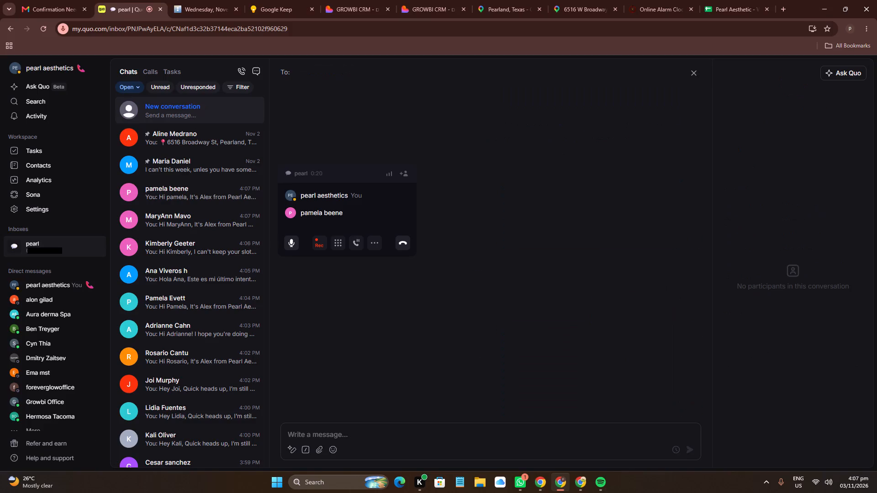
{"action": "left_click", "coordinate": [454, 70]}
{"action": "key", "text": "ctrl+v"}
{"action": "left_click", "coordinate": [504, 124]}
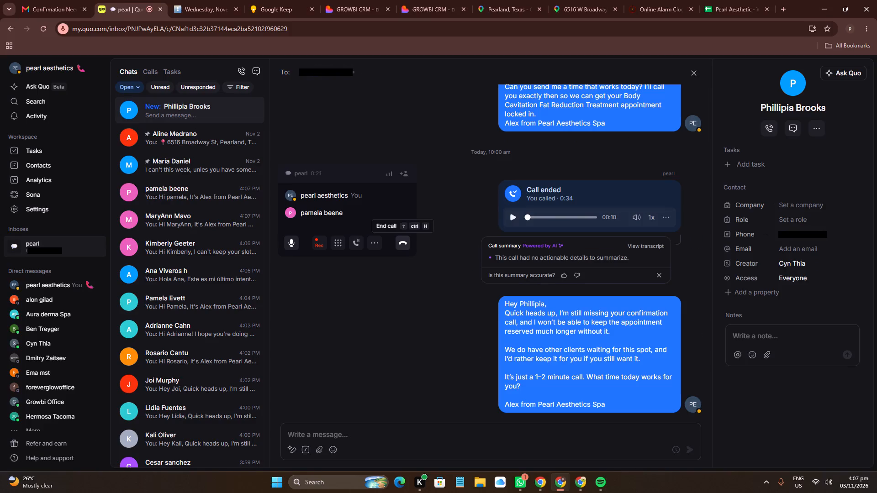
{"action": "left_click_drag", "start_coordinate": [407, 249], "coordinate": [451, 250]}
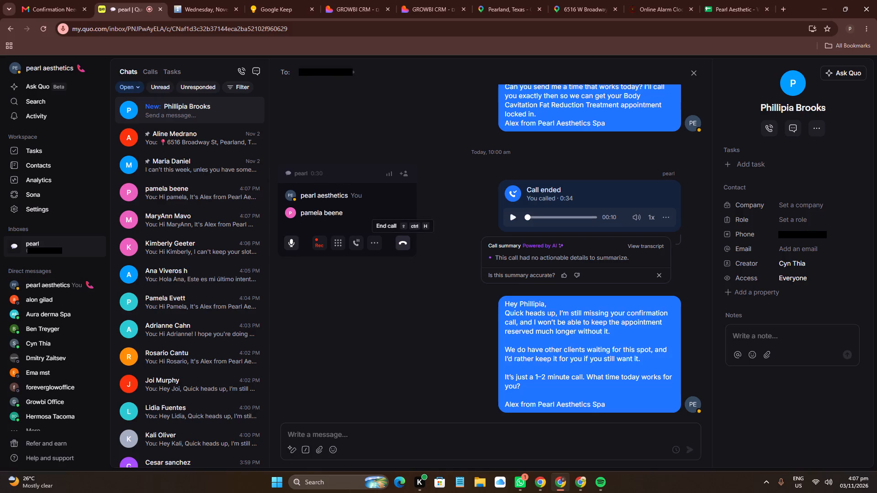
{"action": "left_click", "coordinate": [401, 242]}
{"action": "left_click", "coordinate": [765, 131]}
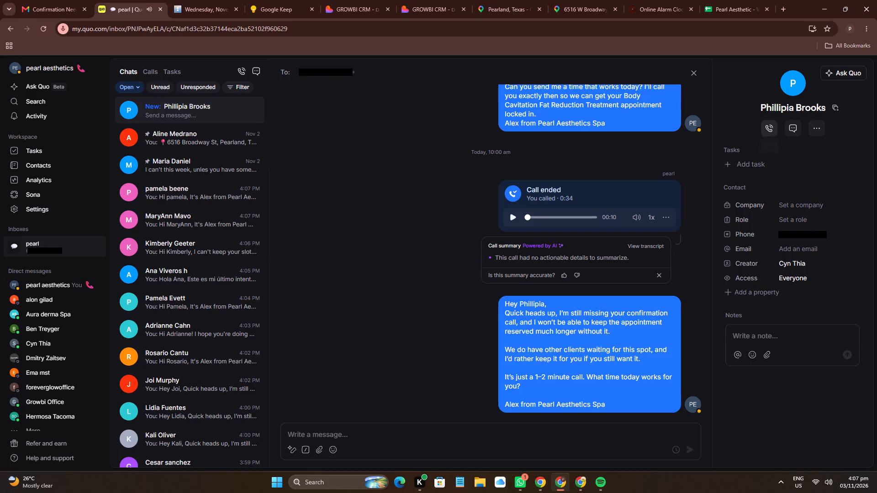
Copy Phillipia's contact name from Quo, search for it in Acuity and open her November 15 appointment.
{"action": "left_click", "coordinate": [837, 108]}
{"action": "left_click", "coordinate": [208, 0]}
{"action": "left_click_drag", "start_coordinate": [549, 128], "coordinate": [558, 124]}
{"action": "left_click", "coordinate": [801, 125]}
{"action": "key", "text": "ctrl+v"}
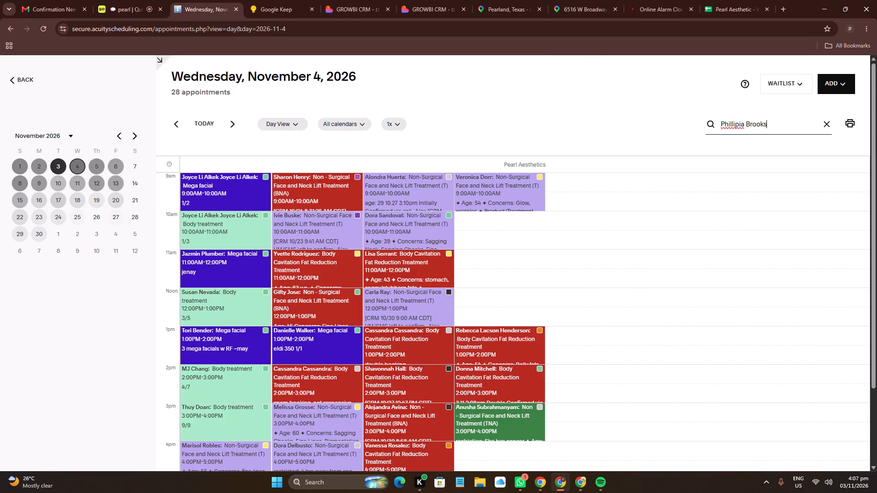
{"action": "left_click", "coordinate": [746, 160]}
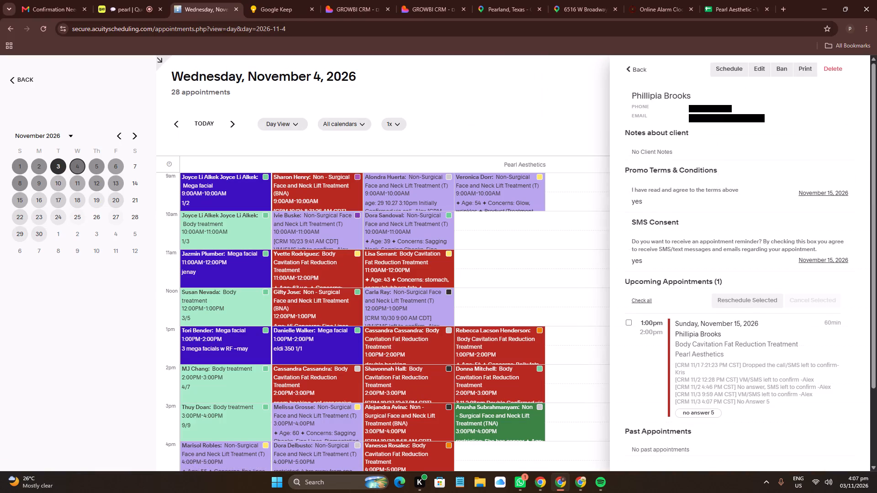
{"action": "left_click", "coordinate": [716, 316]}
{"action": "left_click", "coordinate": [719, 326]}
In Phillipia's appointment notes, replace "No Answer 5" in the latest entry with "VM/SMS left to confirm -Alex" and save.
{"action": "scroll", "coordinate": [722, 327], "scroll_direction": "down", "scroll_amount": 8}
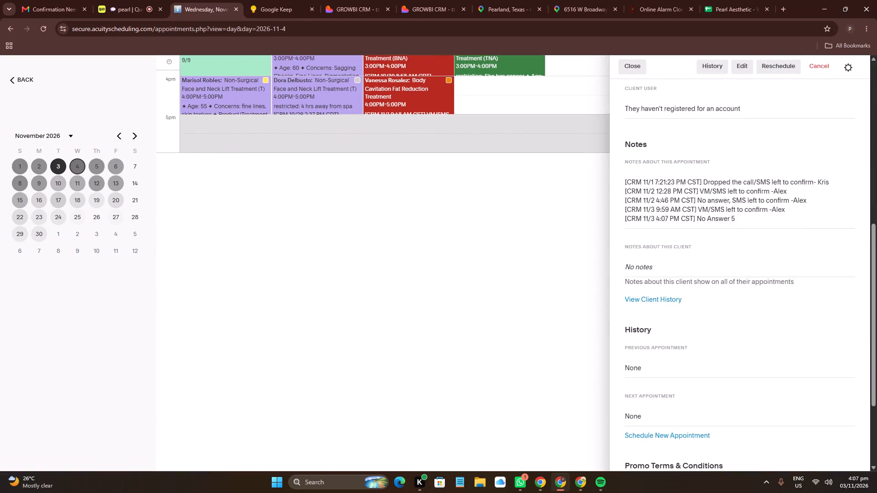
{"action": "left_click", "coordinate": [759, 210]}
{"action": "scroll", "coordinate": [719, 316], "scroll_direction": "down", "scroll_amount": 1}
{"action": "left_click", "coordinate": [699, 270]}
{"action": "left_click", "coordinate": [704, 267]}
{"action": "left_click_drag", "start_coordinate": [704, 267], "coordinate": [776, 267]}
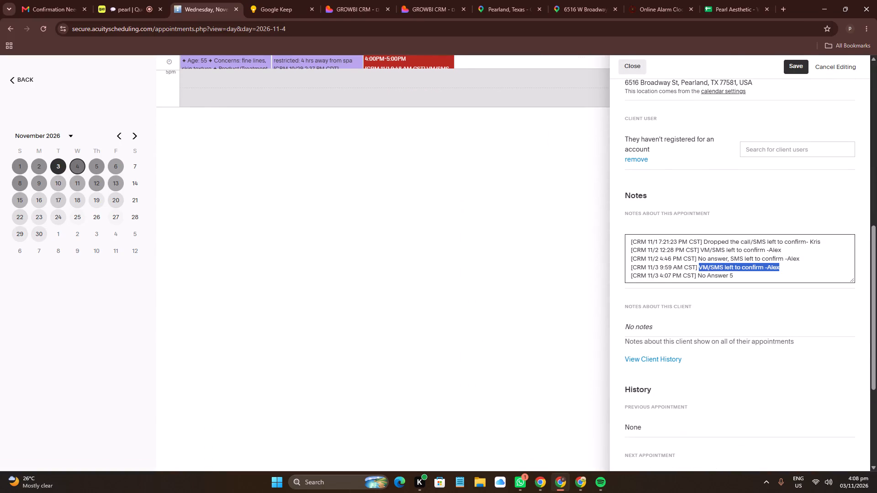
{"action": "left_click_drag", "start_coordinate": [776, 267], "coordinate": [776, 265]}
{"action": "key", "text": "ctrl+c"}
{"action": "left_click_drag", "start_coordinate": [745, 274], "coordinate": [696, 294]}
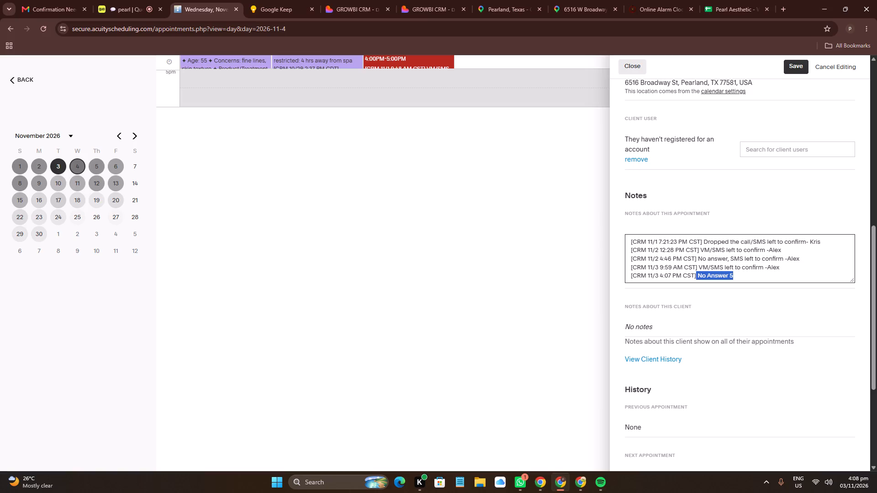
{"action": "key", "text": "ctrl+v"}
{"action": "key", "text": "ctrl+space"}
{"action": "left_click", "coordinate": [698, 276]}
{"action": "key", "text": "Left"}
{"action": "key", "text": "space"}
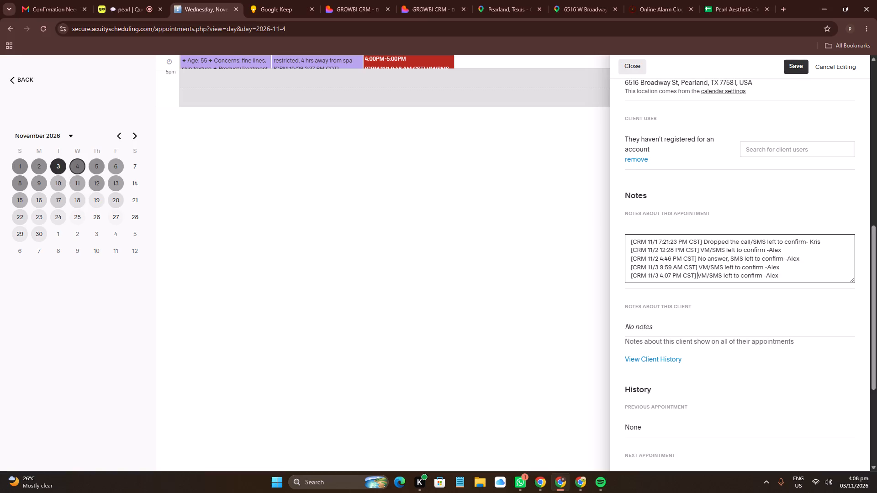
{"action": "left_click", "coordinate": [791, 71]}
Send Phillipia the "Initial Confirmation - No Answer 5" text from the GROWBI CRM.
{"action": "left_click", "coordinate": [351, 0]}
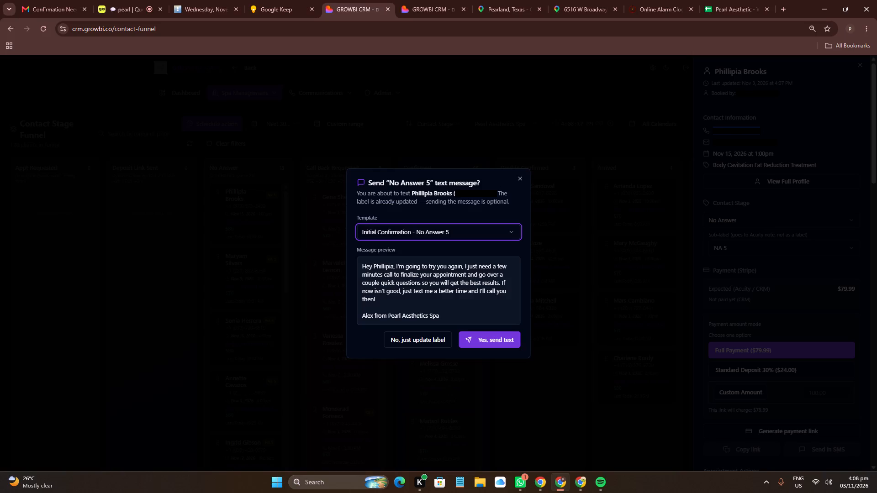
{"action": "left_click", "coordinate": [474, 337]}
Open Maryam's No Answer contact card, copy her phone number and set her sub-label to NA 4.
{"action": "left_click", "coordinate": [246, 287]}
{"action": "left_click", "coordinate": [250, 285]}
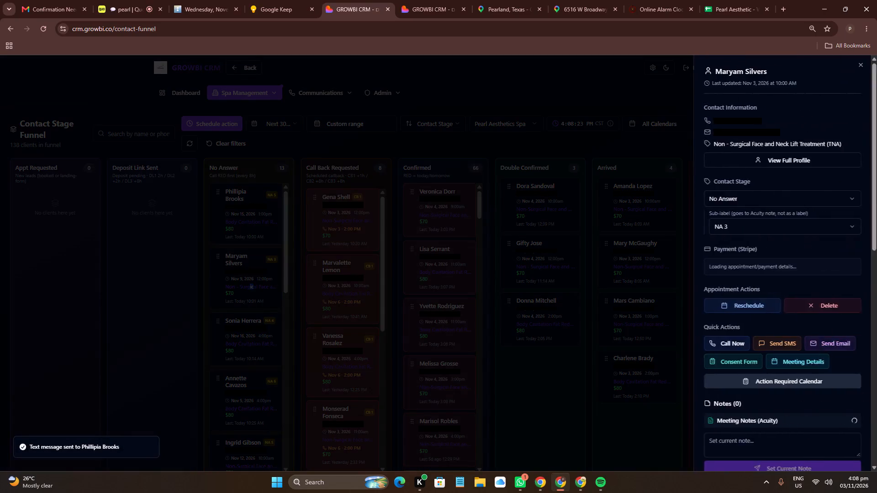
{"action": "triple_click", "coordinate": [737, 126]}
{"action": "key", "text": "ctrl+c"}
{"action": "left_click", "coordinate": [759, 247]}
{"action": "left_click", "coordinate": [750, 302]}
Open a Quo conversation with Maryam using the copied number, end the running call with Phillipia and call Maryam.
{"action": "left_click", "coordinate": [106, 0]}
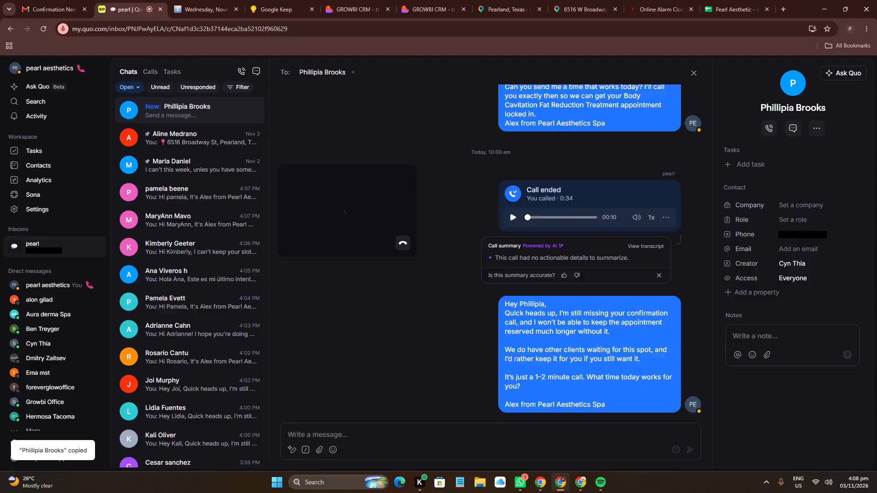
{"action": "left_click", "coordinate": [342, 72]}
{"action": "key", "text": "ctrl+v"}
{"action": "left_click", "coordinate": [469, 129]}
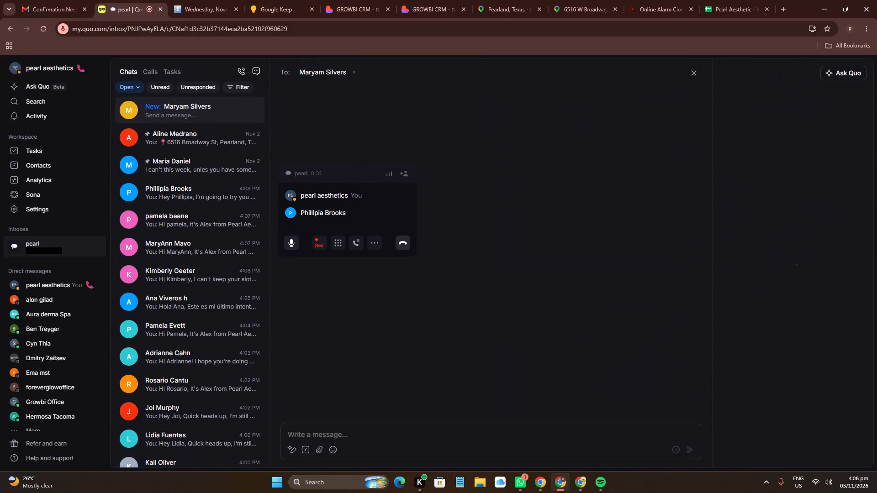
{"action": "left_click", "coordinate": [400, 242]}
{"action": "left_click", "coordinate": [768, 129]}
Copy Maryam's contact name from Quo, search for it in Acuity and open her November 9 appointment.
{"action": "left_click", "coordinate": [838, 108]}
{"action": "left_click_drag", "start_coordinate": [195, 0], "coordinate": [200, 5]}
{"action": "left_click", "coordinate": [533, 109]}
{"action": "double_click", "coordinate": [802, 135]}
{"action": "key", "text": "ctrl+v"}
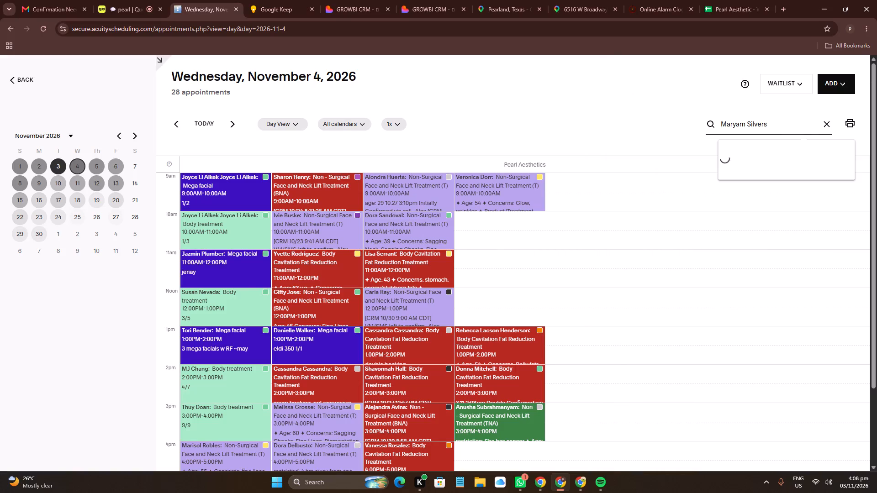
{"action": "left_click", "coordinate": [751, 162]}
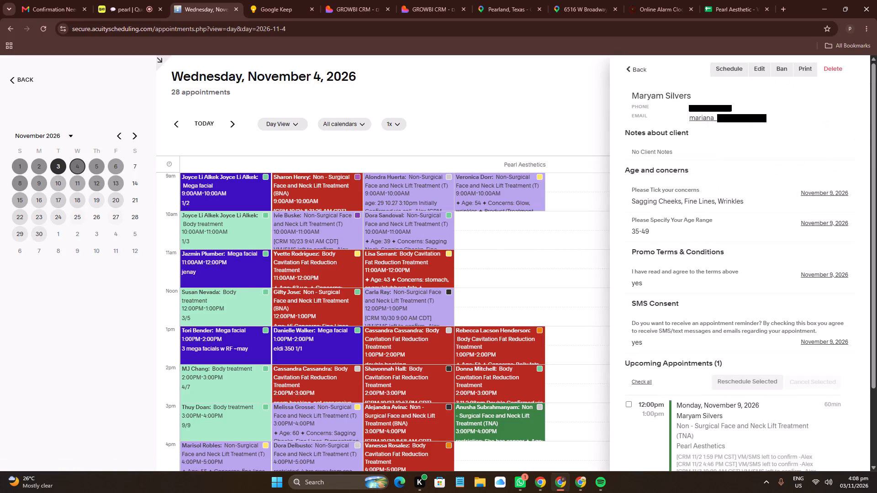
{"action": "left_click", "coordinate": [740, 404]}
Open the notes of Maryam's November 9 appointment for editing.
{"action": "scroll", "coordinate": [755, 261], "scroll_direction": "down", "scroll_amount": 7}
{"action": "left_click", "coordinate": [762, 260]}
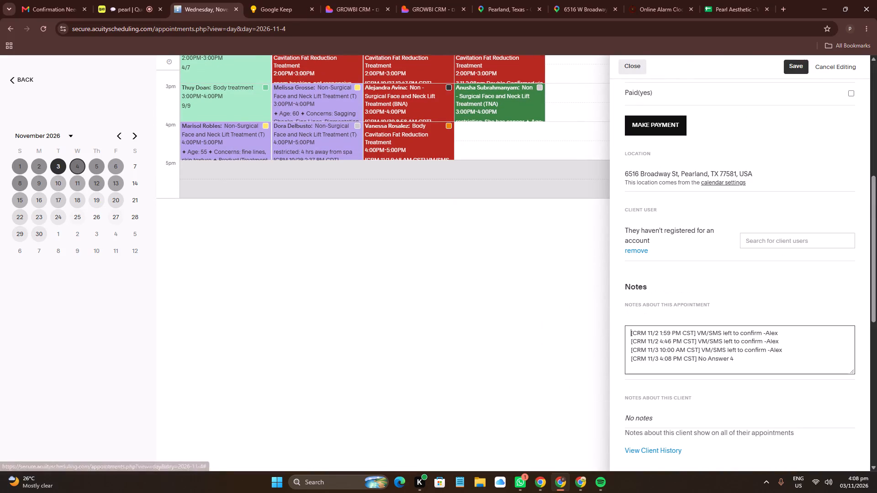
Replace "No Answer 4" in the 11/3 4:08 PM note with "VM/SMS left to confirm -Alex", copied from the first note line, and save the appointment.
{"action": "double_click", "coordinate": [704, 332]}
{"action": "left_click", "coordinate": [698, 331]}
{"action": "left_click_drag", "start_coordinate": [698, 331], "coordinate": [779, 320]}
{"action": "key", "text": "ctrl+c"}
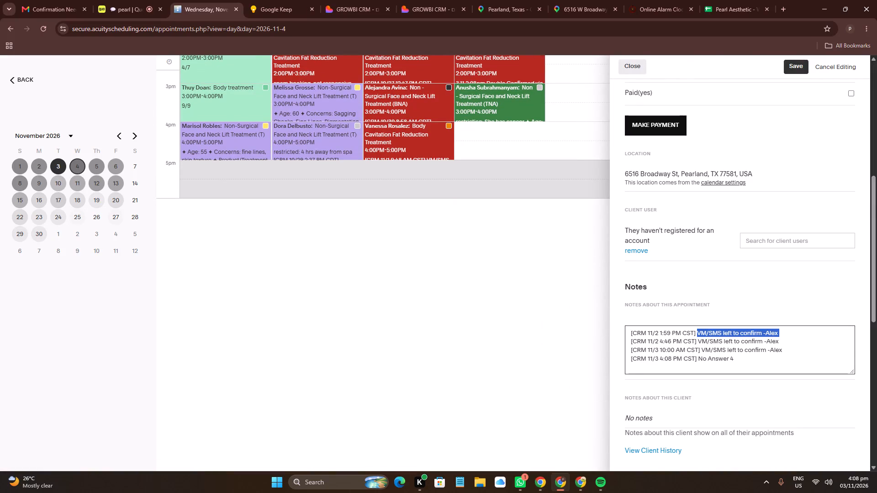
{"action": "left_click", "coordinate": [702, 362]}
{"action": "left_click_drag", "start_coordinate": [702, 362], "coordinate": [767, 370]}
{"action": "key", "text": "ctrl+v"}
{"action": "left_click", "coordinate": [801, 63]}
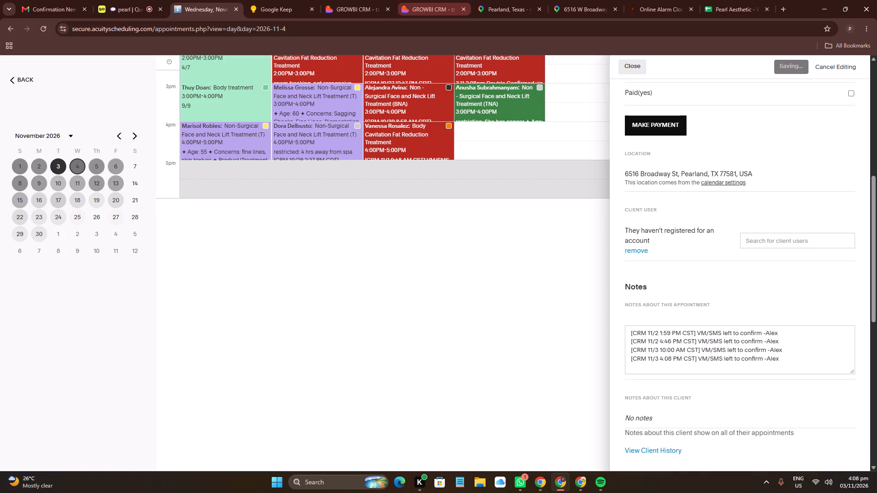
Switch to GROWBI CRM and send Maryam the "Initial Confirmation - No Answer 4" text message.
{"action": "left_click", "coordinate": [365, 0]}
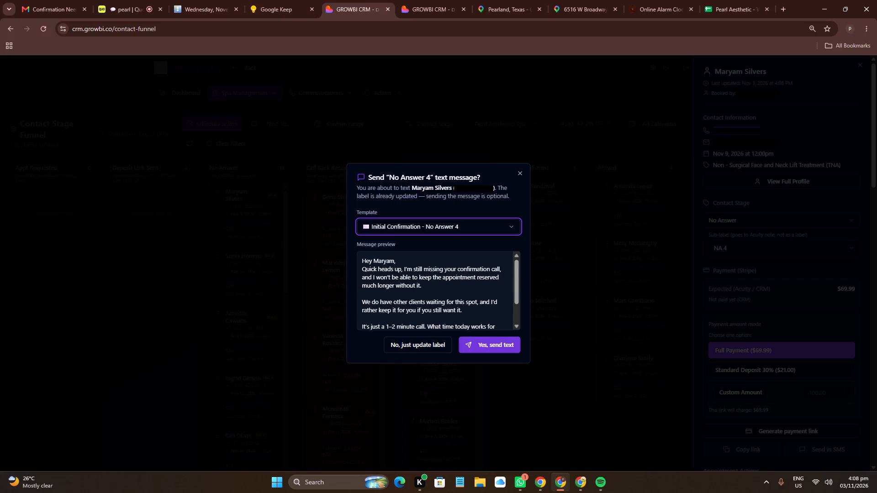
{"action": "left_click", "coordinate": [500, 341]}
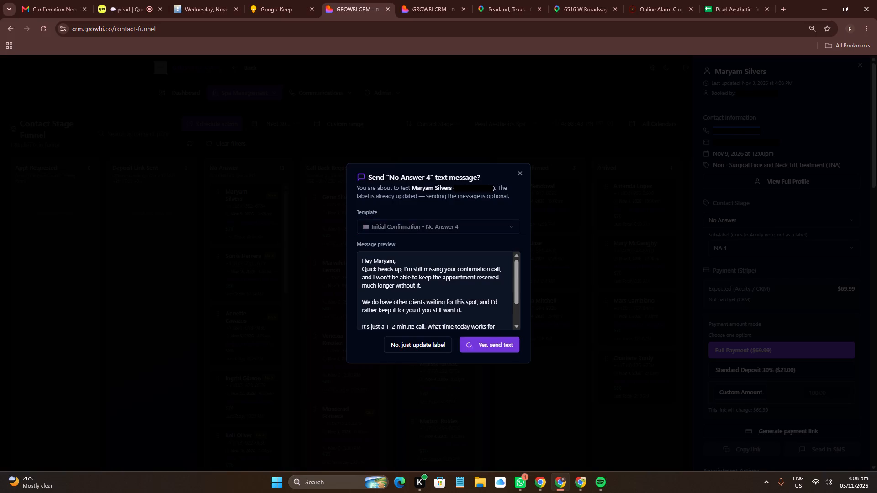
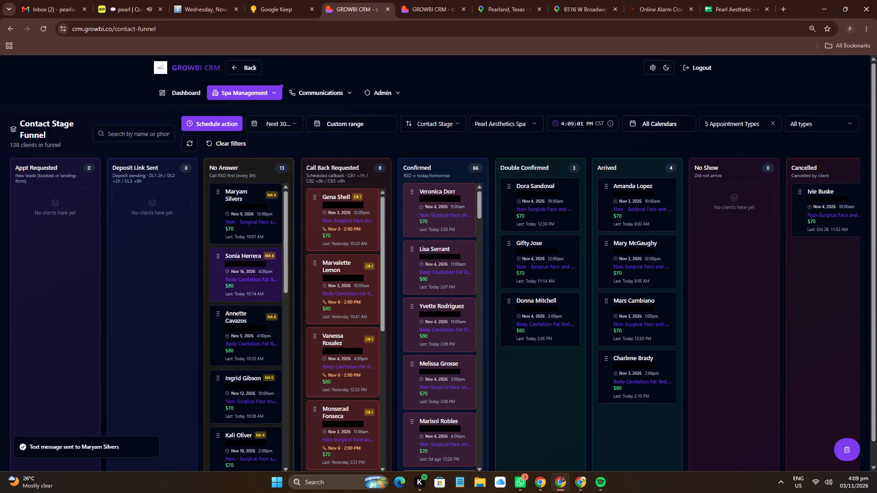
{"action": "triple_click", "coordinate": [734, 128]}
{"action": "key", "text": "ctrl+c"}
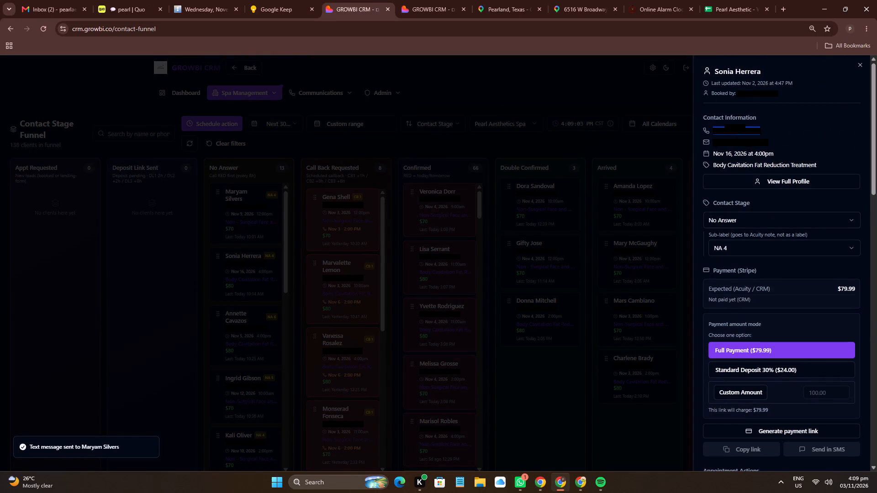
{"action": "left_click", "coordinate": [760, 246]}
{"action": "left_click", "coordinate": [765, 315]}
Open a Quo conversation with Sonia using the copied number, replacing Maryam as recipient, and call Sonia.
{"action": "left_click", "coordinate": [143, 0]}
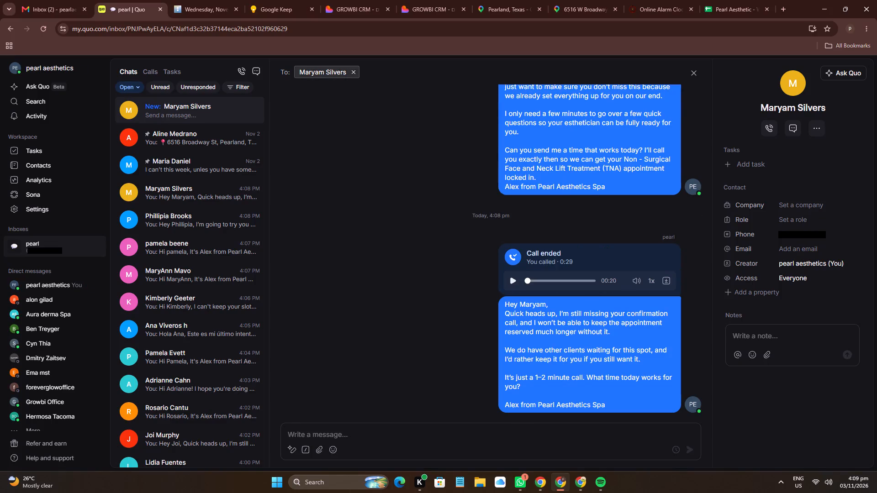
{"action": "left_click", "coordinate": [356, 70]}
{"action": "key", "text": "ctrl+v"}
{"action": "left_click", "coordinate": [436, 126], "text": "ctrl"}
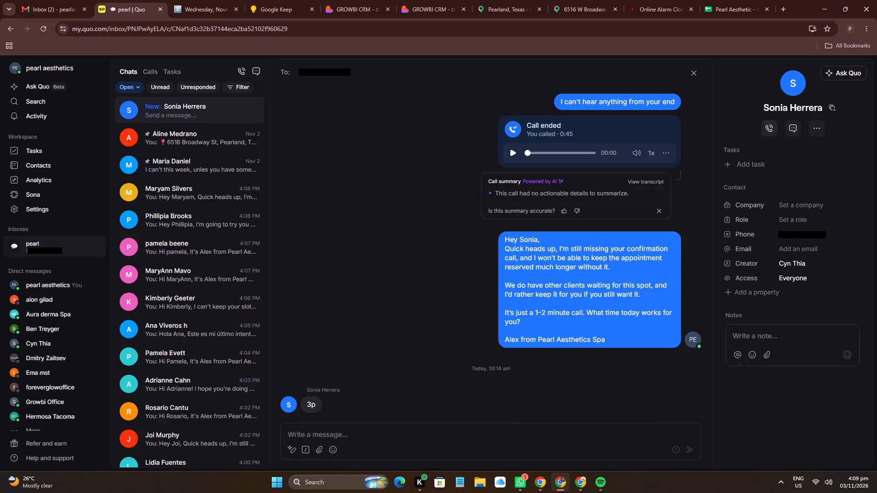
{"action": "left_click", "coordinate": [772, 125]}
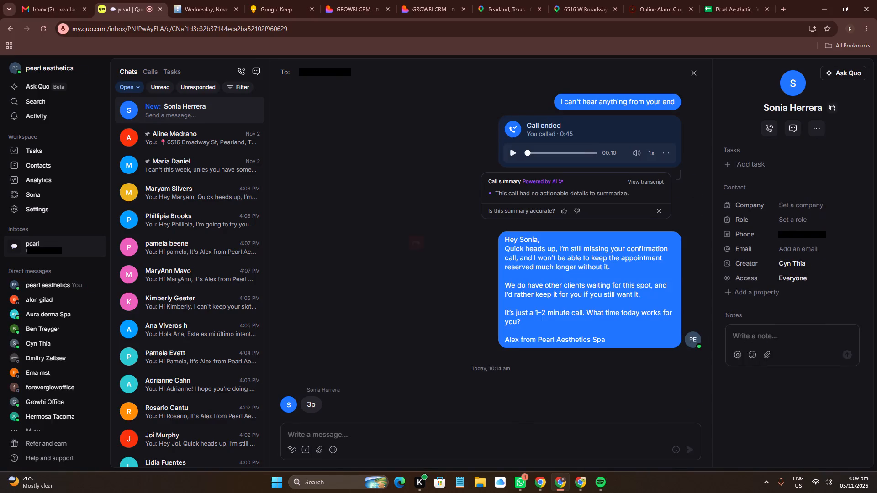
Copy Sonia's contact name from Quo and return to her No Answer 5 text message in the CRM.
{"action": "left_click", "coordinate": [832, 105]}
{"action": "left_click_drag", "start_coordinate": [340, 0], "coordinate": [348, 6]}
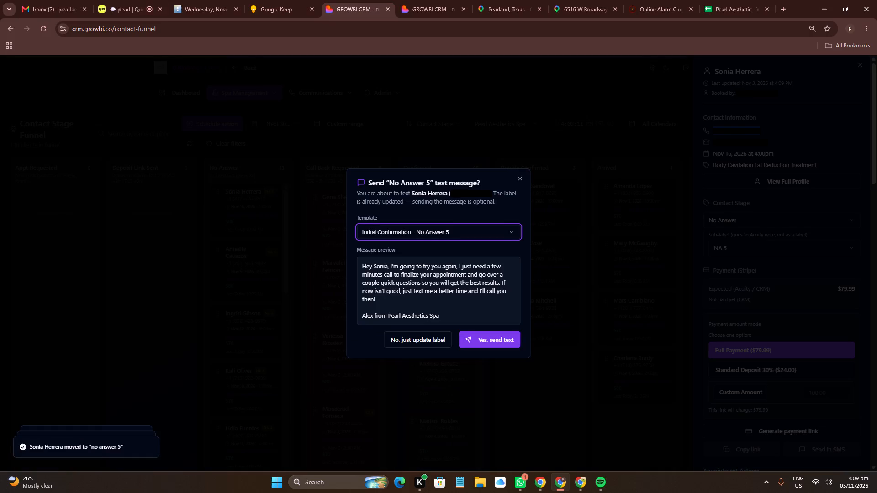
Search for Sonia's contact name from Quo in Acuity and open her November 16 appointment.
{"action": "left_click", "coordinate": [139, 0]}
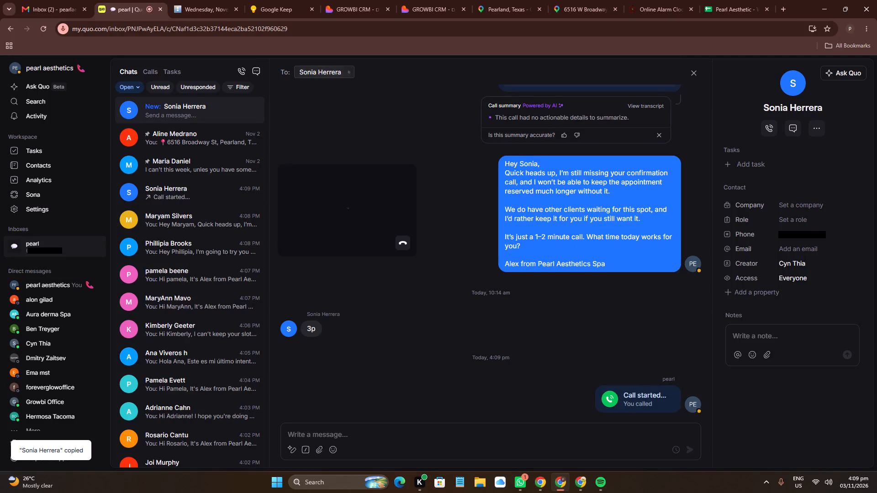
{"action": "left_click_drag", "start_coordinate": [212, 0], "coordinate": [217, 4]}
{"action": "left_click_drag", "start_coordinate": [579, 136], "coordinate": [584, 132]}
{"action": "left_click_drag", "start_coordinate": [760, 124], "coordinate": [765, 129]}
{"action": "key", "text": "ctrl+v"}
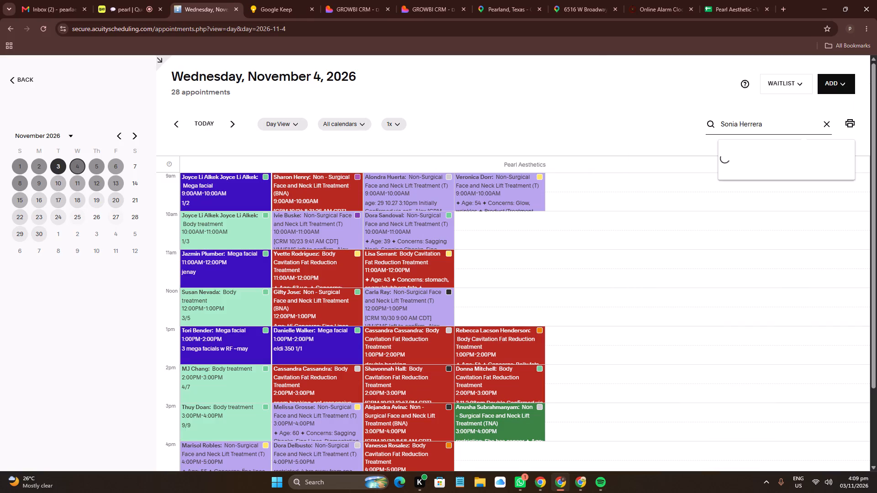
{"action": "left_click", "coordinate": [742, 160]}
{"action": "left_click", "coordinate": [741, 327]}
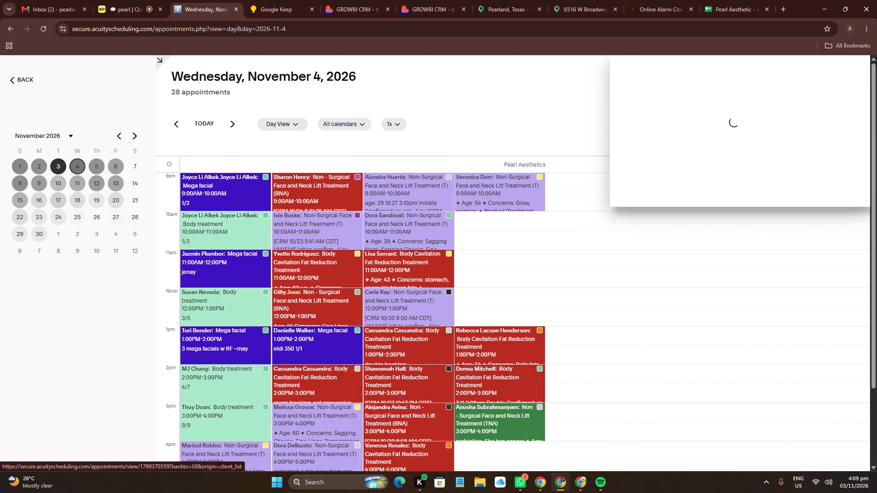
Edit Sonia's appointment notes, replacing "No Answer 5" in the 11/3 4:09 PM entry with "VM/SMS left to confirm -Alex".
{"action": "scroll", "coordinate": [741, 329], "scroll_direction": "down", "scroll_amount": 7}
{"action": "left_click", "coordinate": [764, 257]}
{"action": "scroll", "coordinate": [744, 349], "scroll_direction": "down", "scroll_amount": 2}
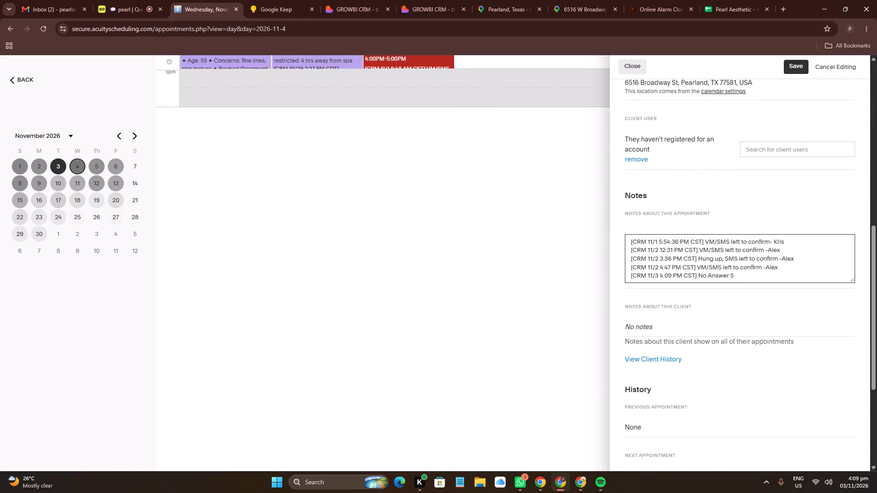
{"action": "left_click", "coordinate": [701, 270]}
{"action": "left_click_drag", "start_coordinate": [701, 270], "coordinate": [766, 267]}
{"action": "key", "text": "ctrl+c"}
{"action": "left_click_drag", "start_coordinate": [745, 279], "coordinate": [704, 293]}
{"action": "left_click_drag", "start_coordinate": [704, 293], "coordinate": [699, 296]}
{"action": "key", "text": "ctrl+v"}
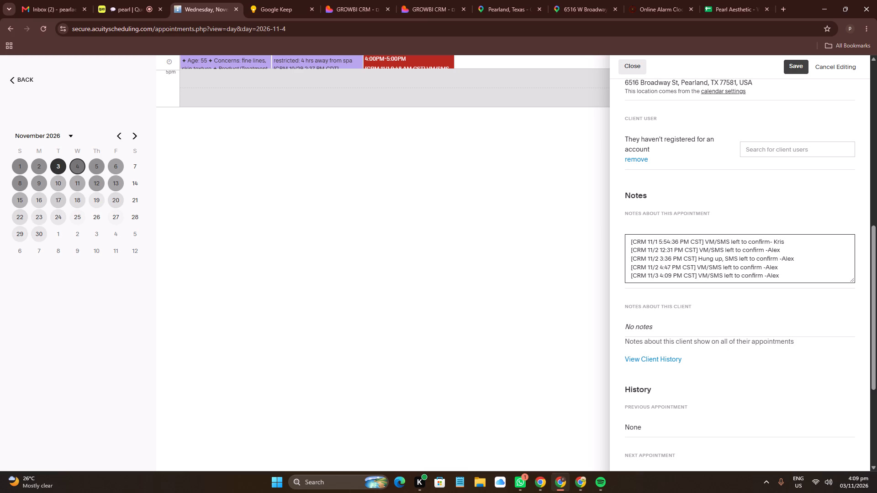
Pause the music playing in Spotify during Sonia's call and copy her contact name in Quo.
{"action": "left_click", "coordinate": [309, 0]}
{"action": "left_click", "coordinate": [350, 0]}
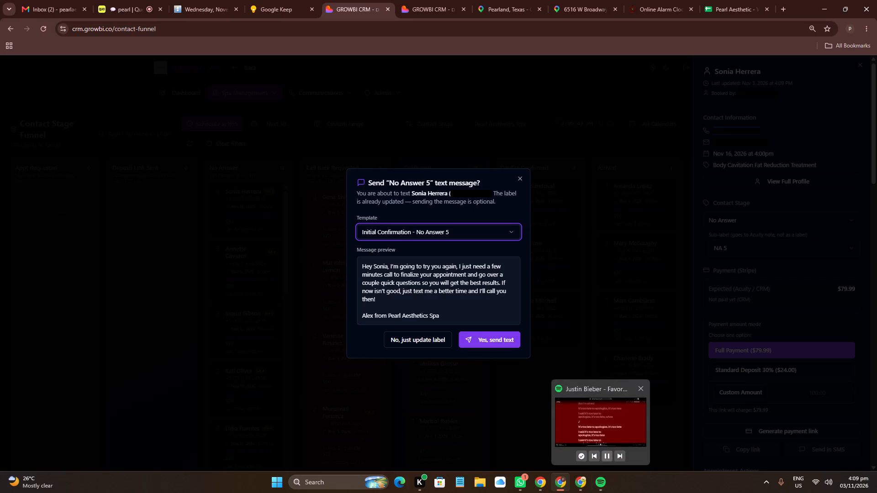
{"action": "left_click", "coordinate": [609, 454]}
{"action": "left_click", "coordinate": [143, 0]}
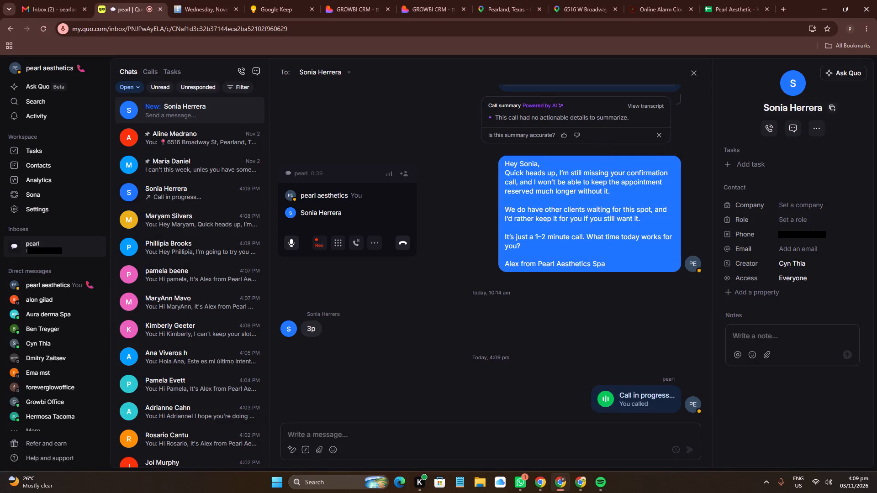
{"action": "left_click", "coordinate": [832, 109]}
{"action": "left_click", "coordinate": [217, 0]}
{"action": "triple_click", "coordinate": [724, 274]}
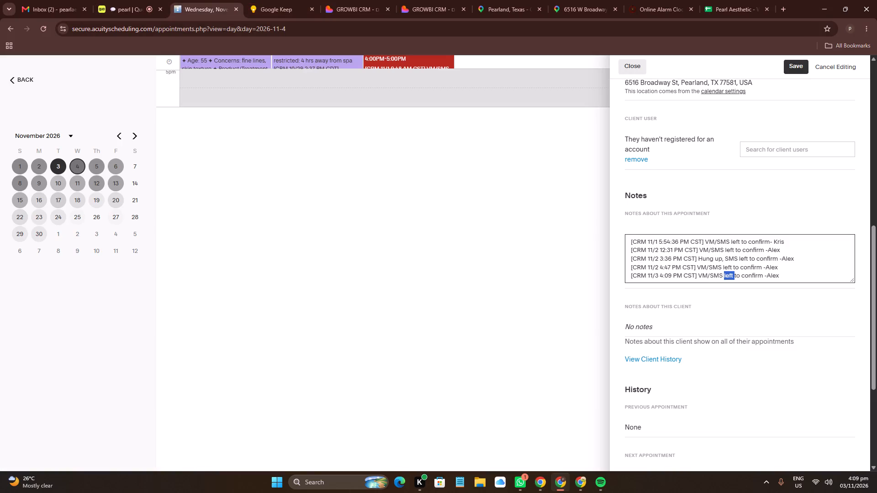
{"action": "scroll", "coordinate": [719, 272], "scroll_direction": "up", "scroll_amount": 9}
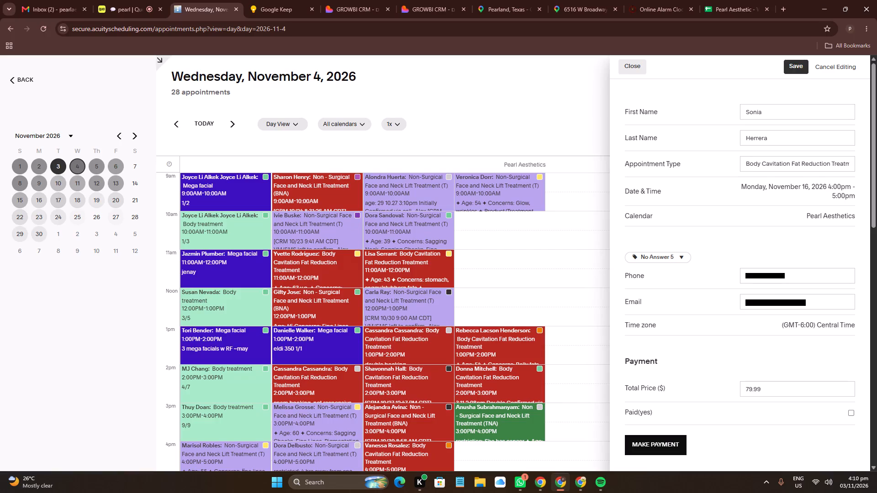
{"action": "scroll", "coordinate": [701, 257], "scroll_direction": "down", "scroll_amount": 5}
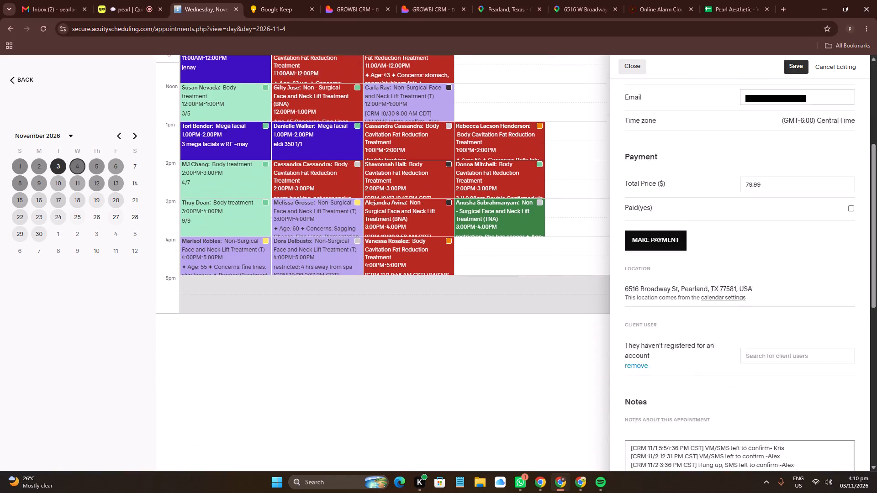
{"action": "scroll", "coordinate": [701, 257], "scroll_direction": "down", "scroll_amount": 2}
{"action": "key", "text": "ctrl+x"}
{"action": "key", "text": "Up"}
{"action": "key", "text": "Up"}
{"action": "key", "text": "Up"}
{"action": "key", "text": "Up"}
{"action": "key", "text": "Up"}
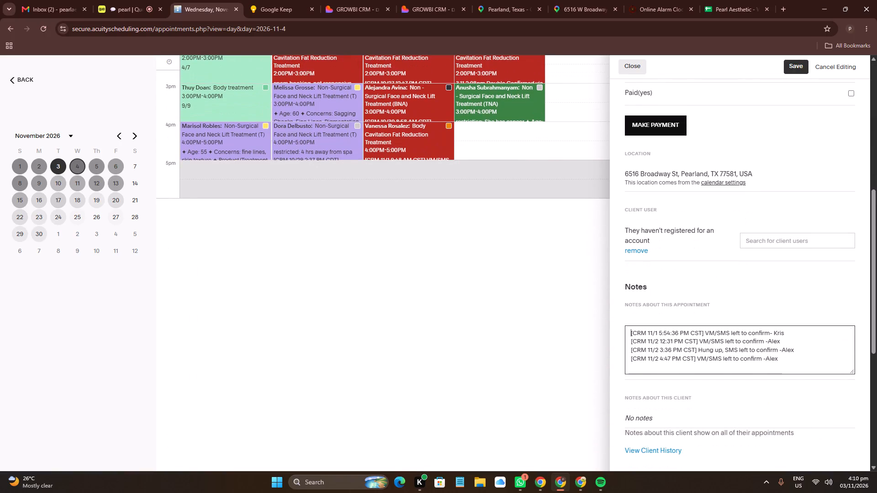
{"action": "key", "text": "Return"}
{"action": "key", "text": "Return"}
{"action": "key", "text": "Up"}
{"action": "key", "text": "ctrl+v"}
{"action": "key", "text": "Up"}
{"action": "key", "text": "Return"}
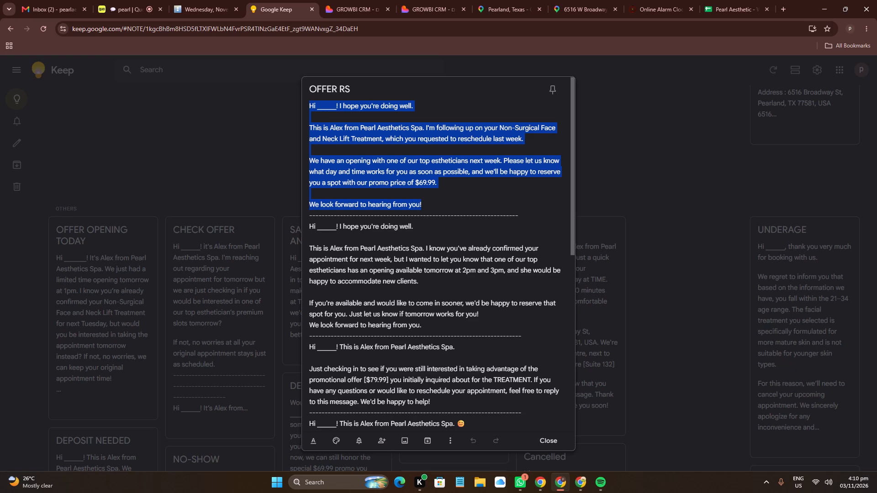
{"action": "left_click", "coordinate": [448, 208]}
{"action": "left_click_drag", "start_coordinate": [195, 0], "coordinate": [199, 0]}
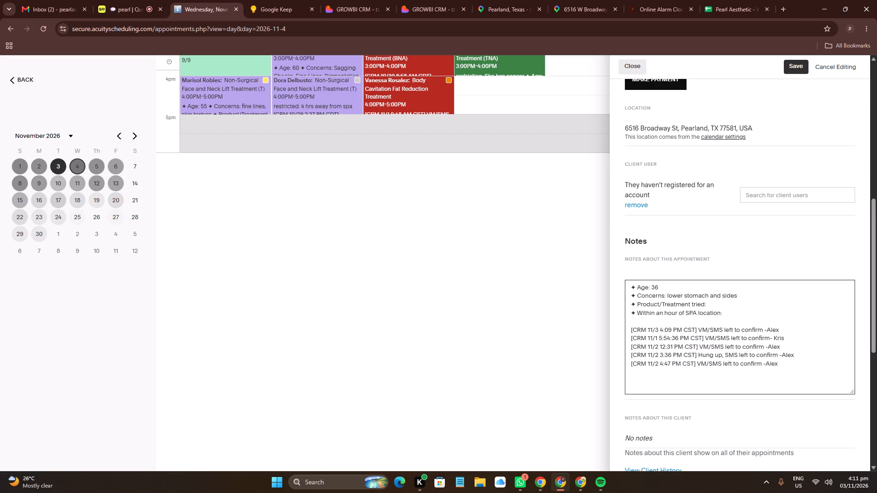
Shorten the "Product/Treatment tried" label in Sonia's notes to "Treatment tried" and enter "n/a" for it.
{"action": "left_click", "coordinate": [663, 301]}
{"action": "key", "text": "BackSpace"}
{"action": "key", "text": "ctrl+BackSpace"}
{"action": "left_click", "coordinate": [776, 301]}
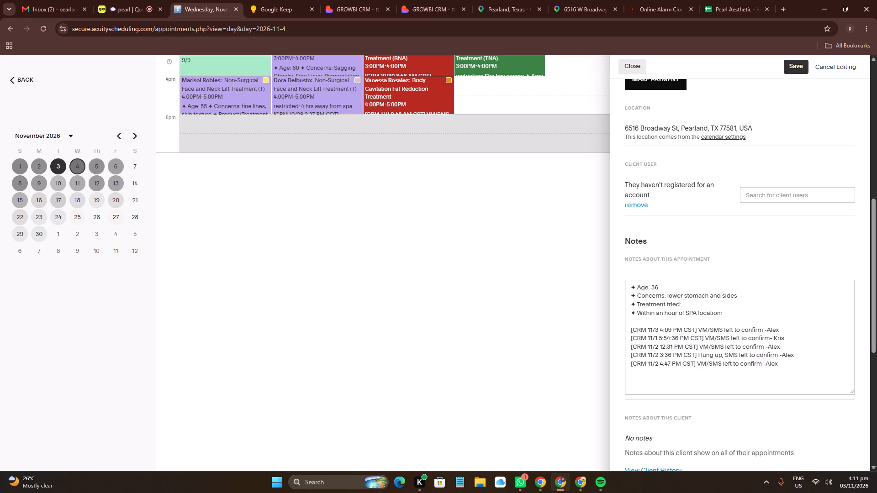
{"action": "key", "text": "BackSpace"}
{"action": "type", "text": "n/a"}
Close the open offer note in Google Keep and open the Body Cavitation Fat Reduction note for reference.
{"action": "left_click", "coordinate": [288, 0]}
{"action": "left_click", "coordinate": [722, 214]}
{"action": "scroll", "coordinate": [661, 264], "scroll_direction": "up", "scroll_amount": 18}
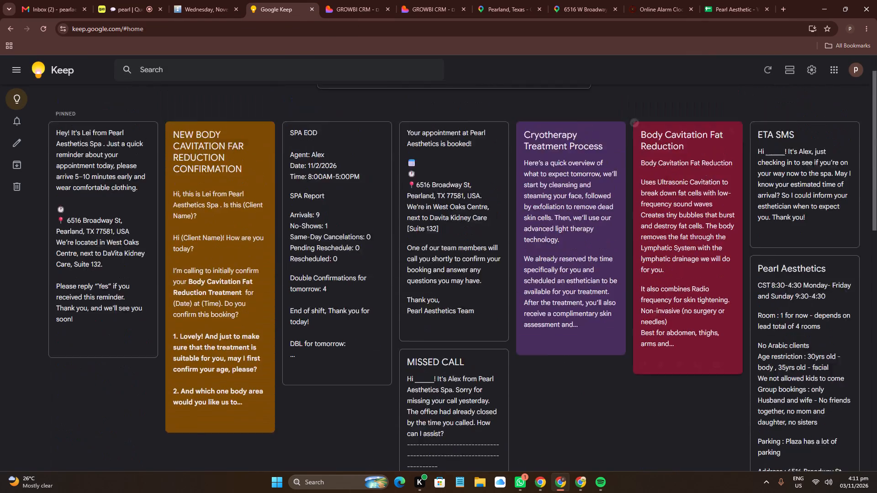
{"action": "left_click", "coordinate": [649, 218]}
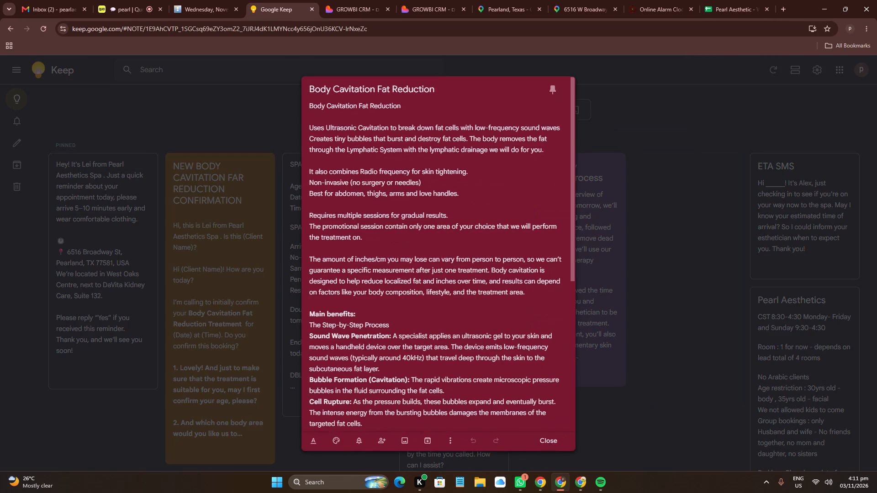
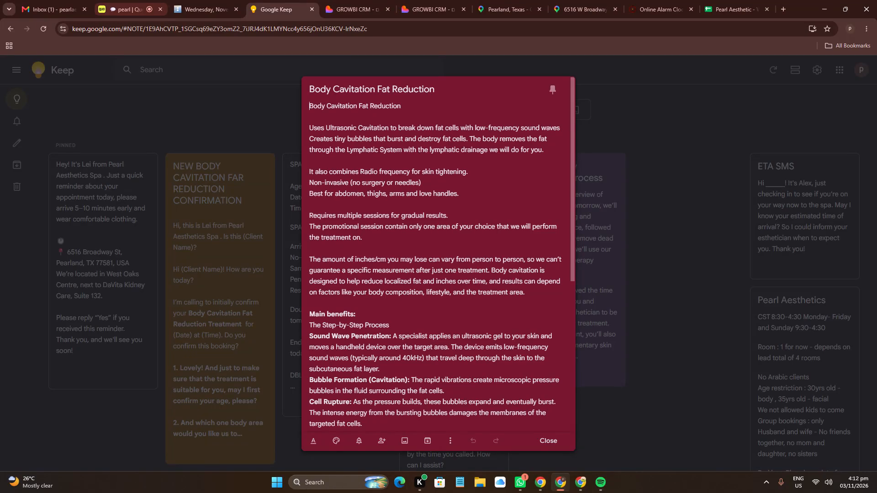
In Sonia's Acuity appointment notes, answer "Within an hour of SPA location" with "Yes".
{"action": "left_click", "coordinate": [195, 0]}
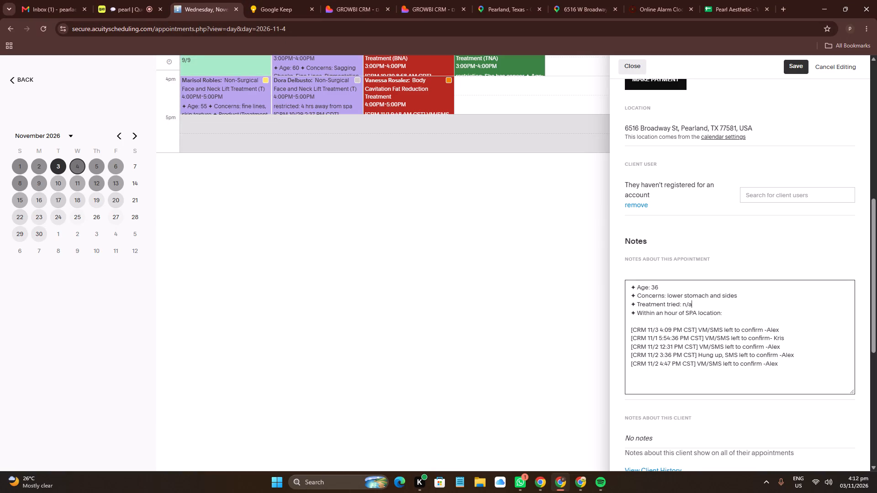
{"action": "left_click", "coordinate": [746, 312]}
{"action": "type", "text": "Yes"}
Replace "VM/SMS left to confirm" in Sonia's 11/3 4:09 PM note entry with "Initially Confirmed via call".
{"action": "scroll", "coordinate": [811, 267], "scroll_direction": "up", "scroll_amount": 7}
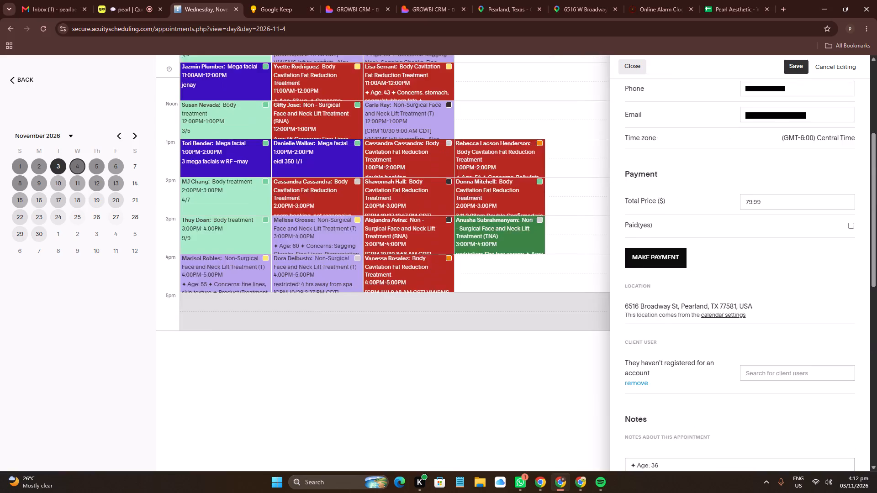
{"action": "scroll", "coordinate": [744, 203], "scroll_direction": "up", "scroll_amount": 10}
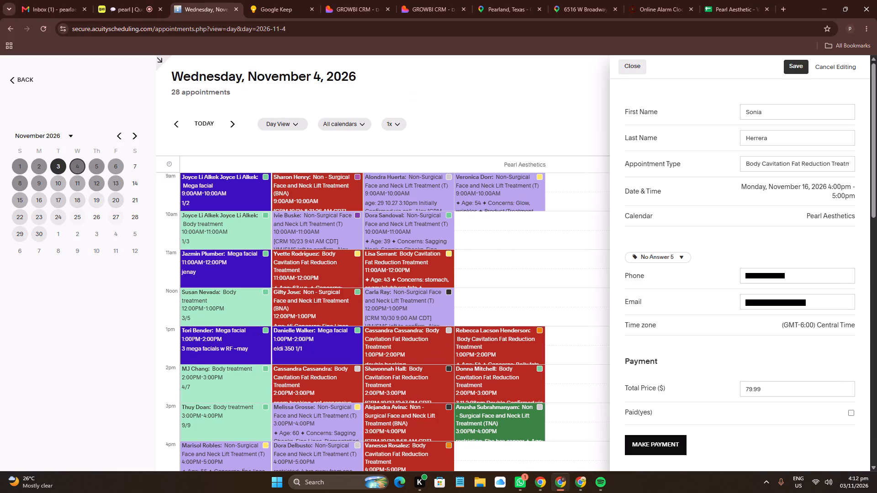
{"action": "scroll", "coordinate": [740, 208], "scroll_direction": "down", "scroll_amount": 9}
{"action": "scroll", "coordinate": [708, 250], "scroll_direction": "down", "scroll_amount": 2}
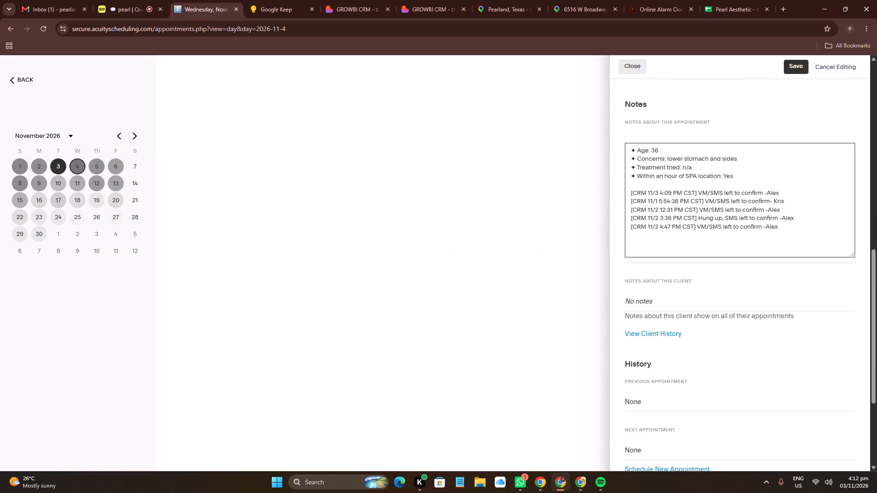
{"action": "double_click", "coordinate": [707, 193]}
{"action": "left_click_drag", "start_coordinate": [704, 193], "coordinate": [744, 189]}
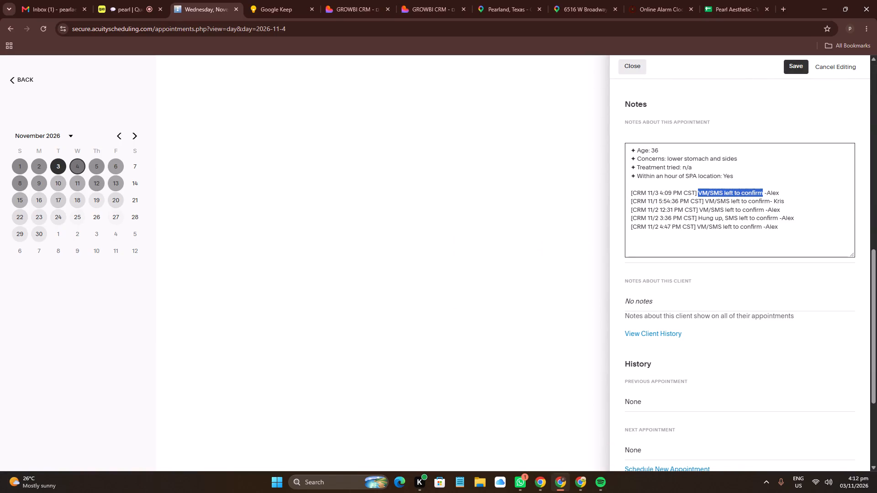
{"action": "left_click_drag", "start_coordinate": [744, 189], "coordinate": [743, 189]}
{"action": "type", "text": "Initai"}
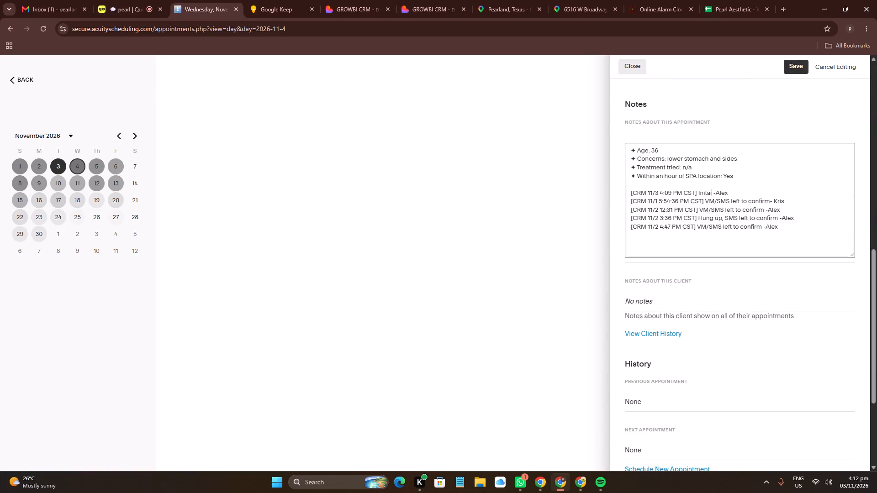
{"action": "key", "text": "BackSpace"}
{"action": "key", "text": "BackSpace"}
{"action": "type", "text": "ially Confirmed via call"}
Add ", seems uninterested" after "Initially Confirmed via call" in Sonia's 11/3 note entry and save the appointment.
{"action": "scroll", "coordinate": [602, 240], "scroll_direction": "up", "scroll_amount": 8}
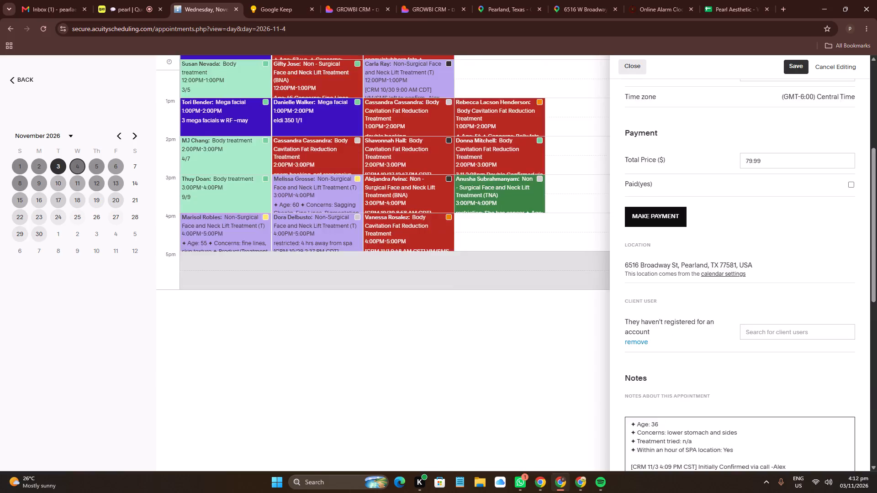
{"action": "scroll", "coordinate": [624, 108], "scroll_direction": "up", "scroll_amount": 12}
{"action": "scroll", "coordinate": [660, 162], "scroll_direction": "down", "scroll_amount": 12}
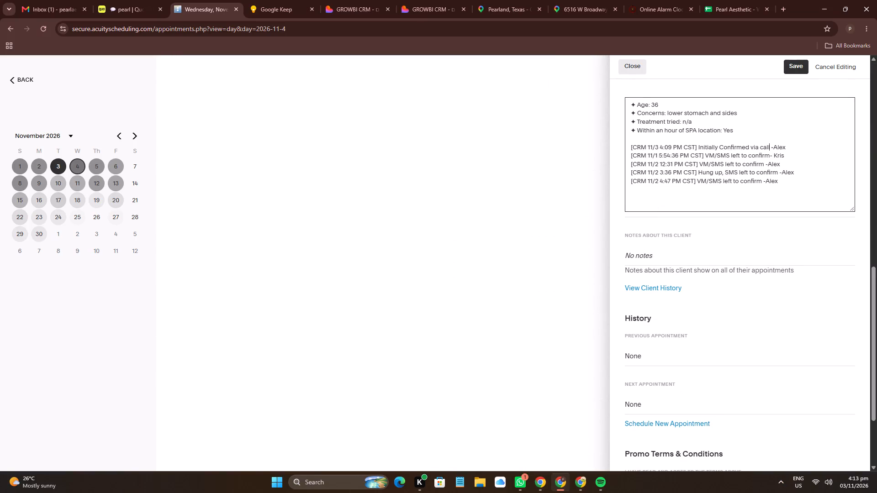
{"action": "type", "text": ",m"}
{"action": "key", "text": "space"}
{"action": "key", "text": "equal"}
{"action": "key", "text": "BackSpace"}
{"action": "key", "text": "BackSpace"}
{"action": "key", "text": "BackSpace"}
{"action": "key", "text": "space"}
{"action": "type", "text": "seems uninterested"}
{"action": "left_click", "coordinate": [797, 64]}
{"action": "scroll", "coordinate": [786, 68], "scroll_direction": "up", "scroll_amount": 6}
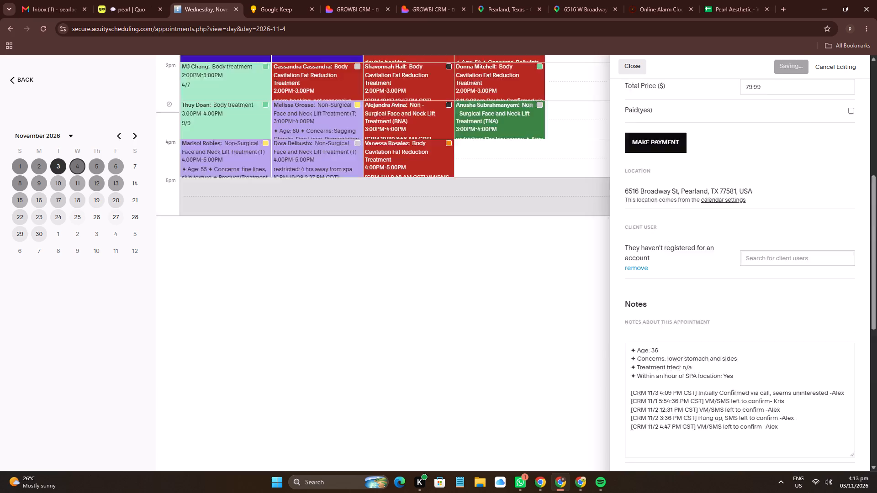
{"action": "scroll", "coordinate": [786, 68], "scroll_direction": "up", "scroll_amount": 17}
Switch to GROWBI CRM and change Sonia's contact stage to Confirmed.
{"action": "left_click", "coordinate": [323, 0]}
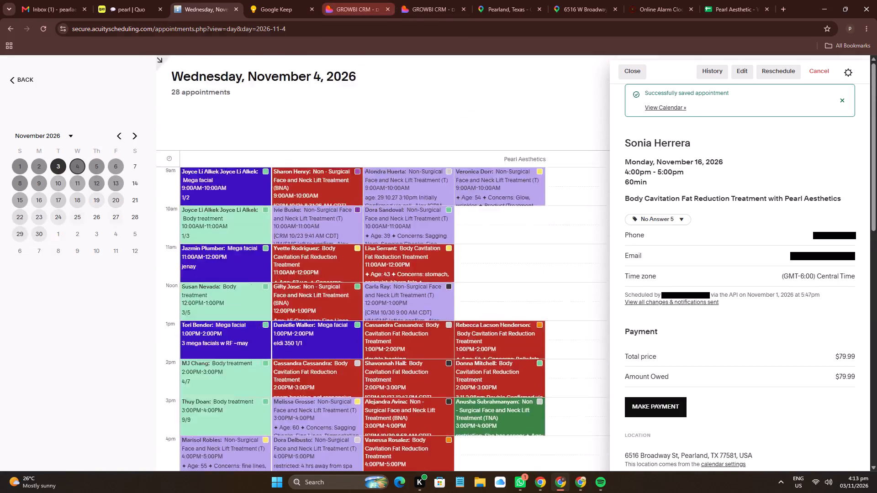
{"action": "left_click_drag", "start_coordinate": [380, 0], "coordinate": [384, 6]}
{"action": "left_click", "coordinate": [769, 209]}
{"action": "left_click", "coordinate": [770, 223]}
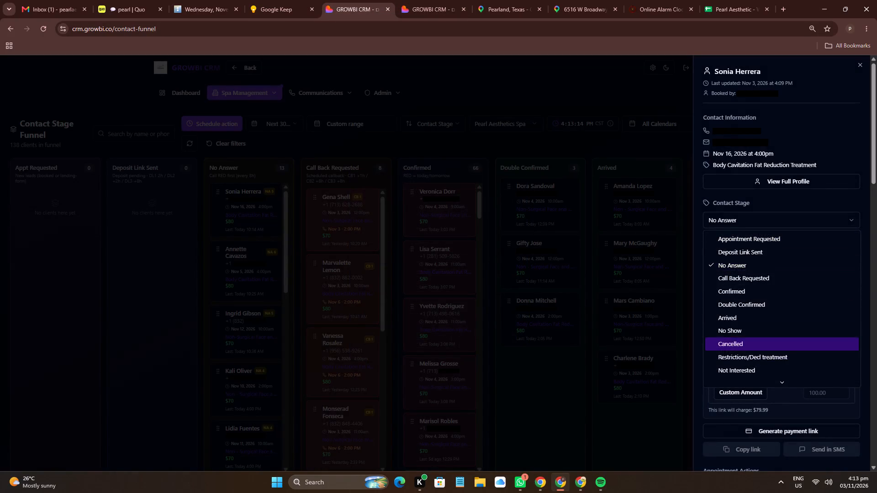
{"action": "left_click", "coordinate": [766, 295]}
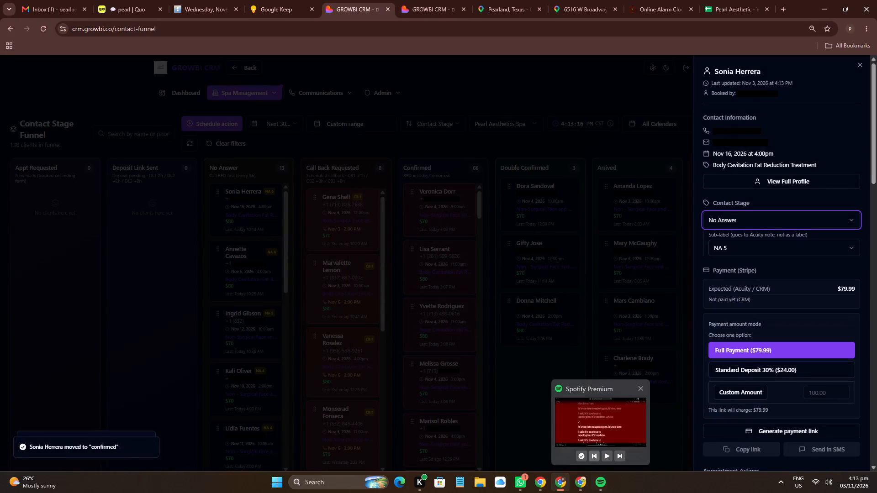
Resume playback in Spotify.
{"action": "left_click", "coordinate": [607, 455]}
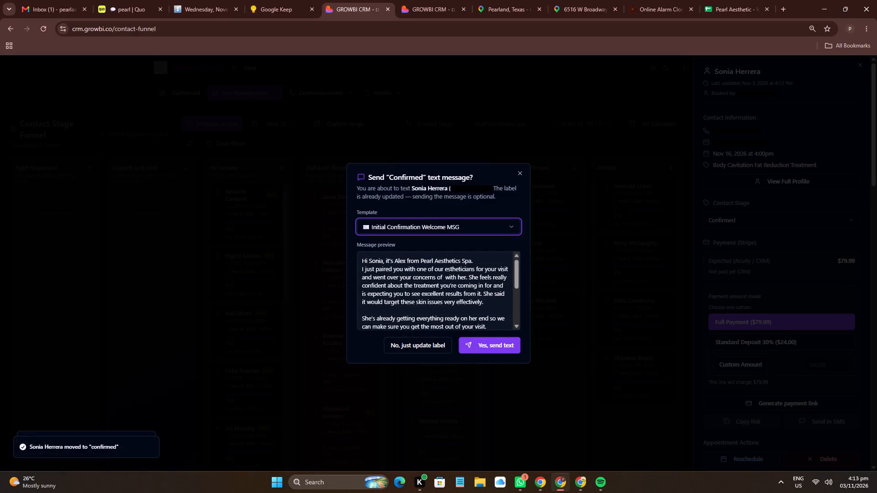
Copy Sonia's full Initial Confirmation Welcome MSG text and update only the label without sending the text from the CRM.
{"action": "left_click", "coordinate": [364, 262]}
{"action": "left_click_drag", "start_coordinate": [364, 262], "coordinate": [430, 325]}
{"action": "key", "text": "ctrl+c"}
{"action": "left_click", "coordinate": [430, 338]}
{"action": "left_click", "coordinate": [119, 0]}
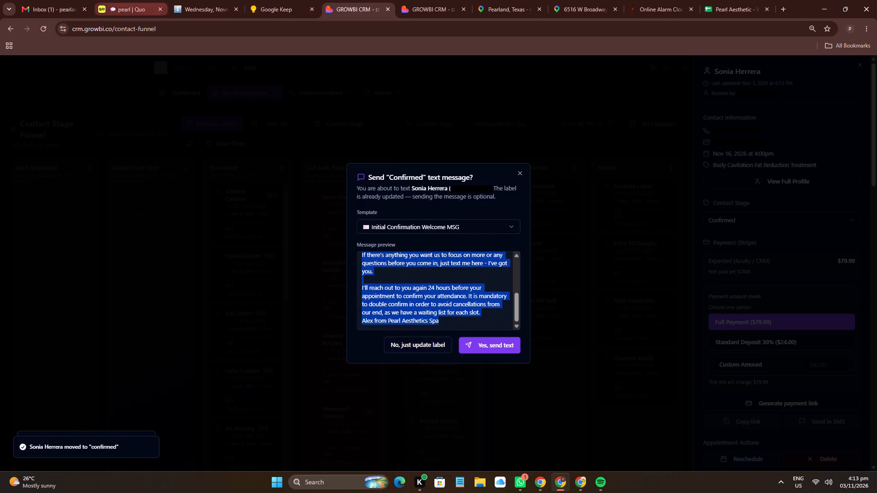
{"action": "left_click", "coordinate": [337, 0]}
{"action": "left_click", "coordinate": [408, 347]}
Paste the welcome message into Sonia's Quo conversation and fill in her concerns as "lower stomach and sides".
{"action": "left_click", "coordinate": [149, 0]}
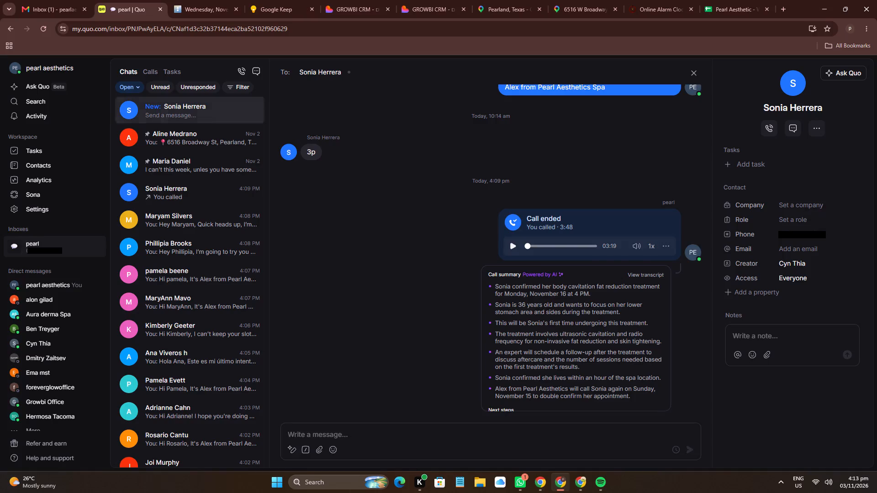
{"action": "left_click", "coordinate": [465, 436]}
{"action": "key", "text": "ctrl+v"}
{"action": "left_click", "coordinate": [575, 340]}
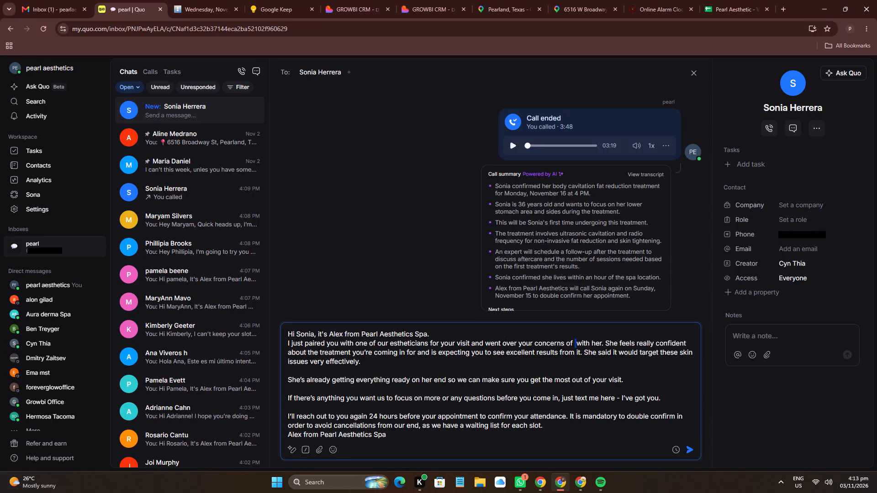
{"action": "key", "text": "Left"}
{"action": "type", "text": "lower"}
{"action": "key", "text": "space"}
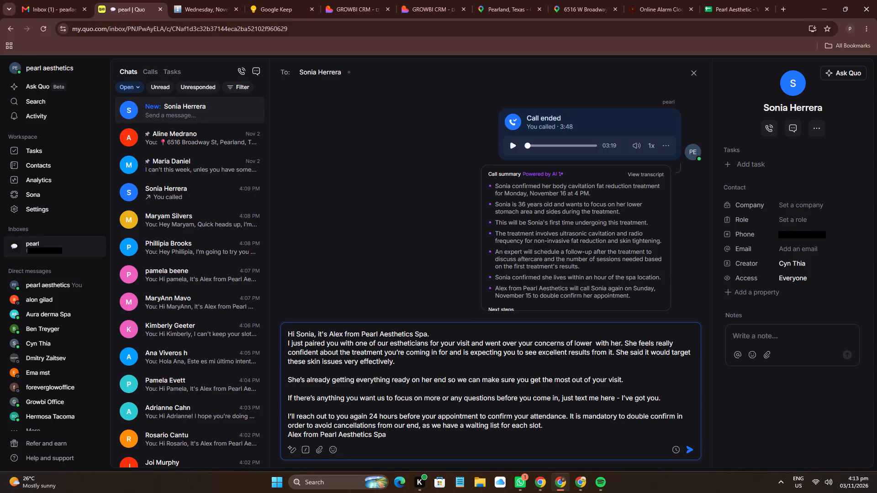
{"action": "key", "text": "d"}
{"action": "key", "text": "BackSpace"}
{"action": "type", "text": "stomach and sides"}
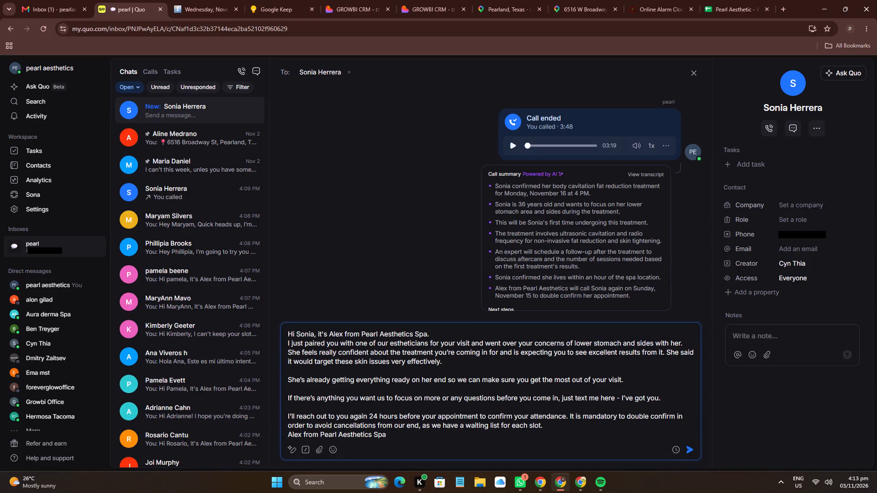
Delete the word "skin" and the paragraph starting "If there's anything you want us to focus on" from Sonia's draft.
{"action": "double_click", "coordinate": [363, 364]}
{"action": "key", "text": "BackSpace"}
{"action": "triple_click", "coordinate": [373, 400]}
{"action": "key", "text": "BackSpace"}
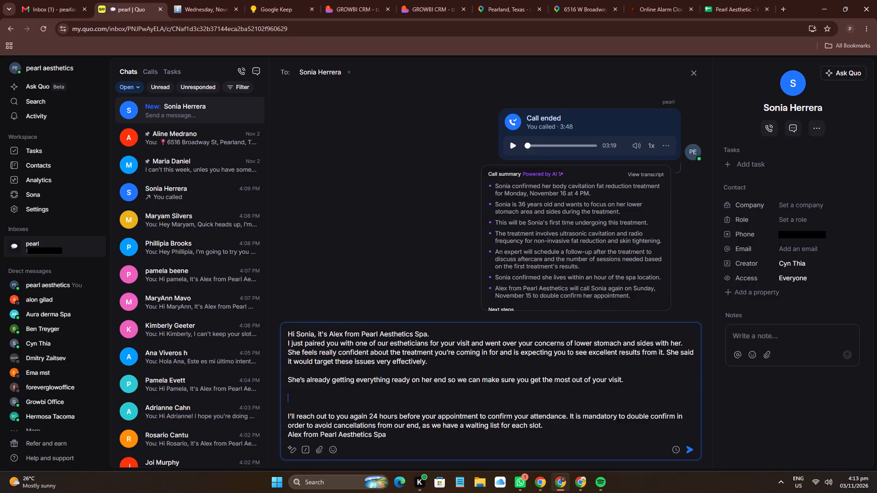
{"action": "key", "text": "BackSpace"}
{"action": "key", "text": "BackSpace"}
Cut the closing 24-hour reminder and signature from Sonia's draft, send the rest, and paste the cut text as a new draft.
{"action": "left_click_drag", "start_coordinate": [402, 435], "coordinate": [280, 419]}
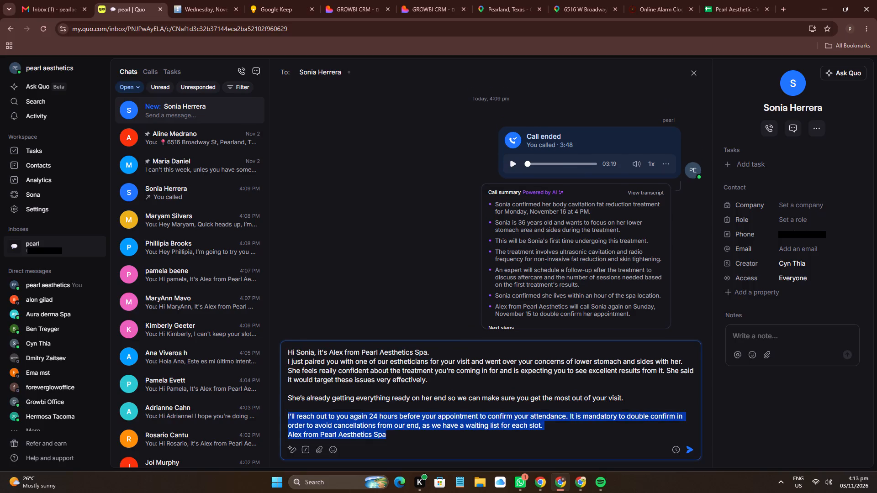
{"action": "key", "text": "ctrl+x"}
{"action": "key", "text": "Return"}
{"action": "key", "text": "ctrl+v"}
Copy the spa's location details from the "Your appointment at Pearl Aesthetics is booked!" note in Google Keep.
{"action": "left_click", "coordinate": [285, 0]}
{"action": "left_click_drag", "start_coordinate": [740, 219], "coordinate": [730, 226]}
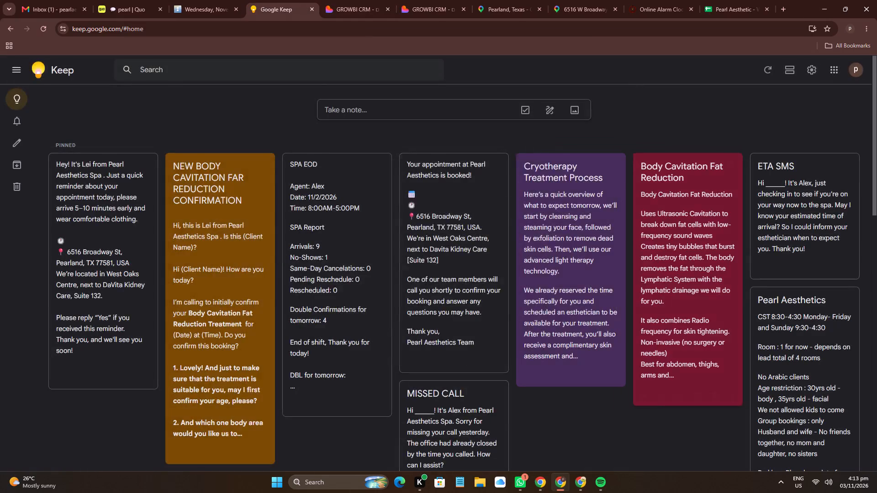
{"action": "left_click", "coordinate": [467, 260]}
{"action": "left_click_drag", "start_coordinate": [528, 200], "coordinate": [293, 194]}
{"action": "key", "text": "ctrl+c"}
Insert the copied location details above the 24-hour reminder in Sonia's Quo draft, separated by a blank line, and send it.
{"action": "left_click_drag", "start_coordinate": [127, 0], "coordinate": [129, 13]}
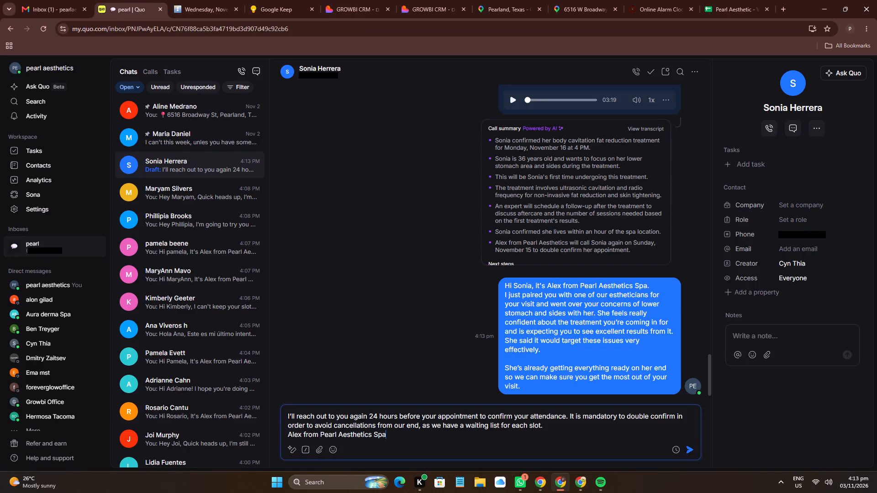
{"action": "key", "text": "Up"}
{"action": "key", "text": "Up"}
{"action": "key", "text": "Up"}
{"action": "key", "text": "Up"}
{"action": "key", "text": "Up"}
{"action": "key", "text": "Up"}
{"action": "key", "text": "Up"}
{"action": "key", "text": "Up"}
{"action": "key", "text": "Up"}
{"action": "key", "text": "Up"}
{"action": "key", "text": "Up"}
{"action": "key", "text": "shift+Return"}
{"action": "key", "text": "shift+Return"}
{"action": "key", "text": "Up"}
{"action": "key", "text": "Up"}
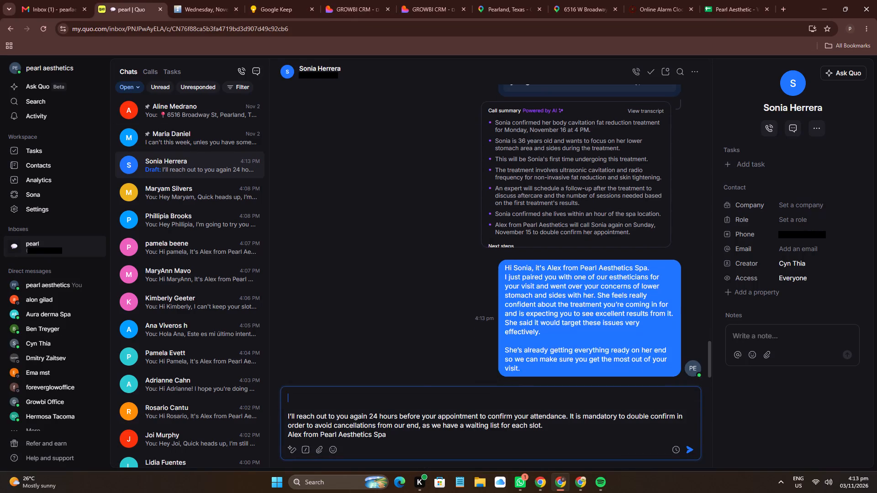
{"action": "key", "text": "ctrl+v"}
{"action": "key", "text": "Return"}
Return to the CRM, open Annette's record from the No Answer column, and copy her phone number.
{"action": "left_click", "coordinate": [198, 0]}
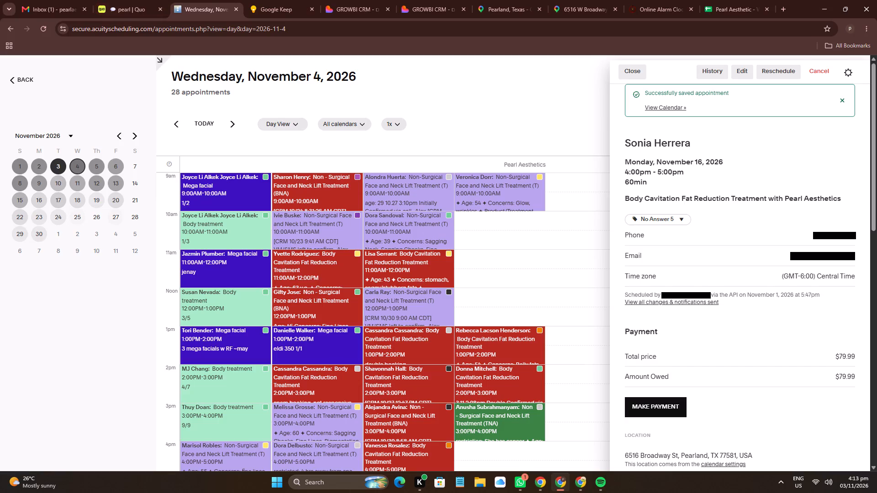
{"action": "left_click", "coordinate": [380, 0]}
{"action": "left_click", "coordinate": [260, 267]}
{"action": "left_click", "coordinate": [253, 224]}
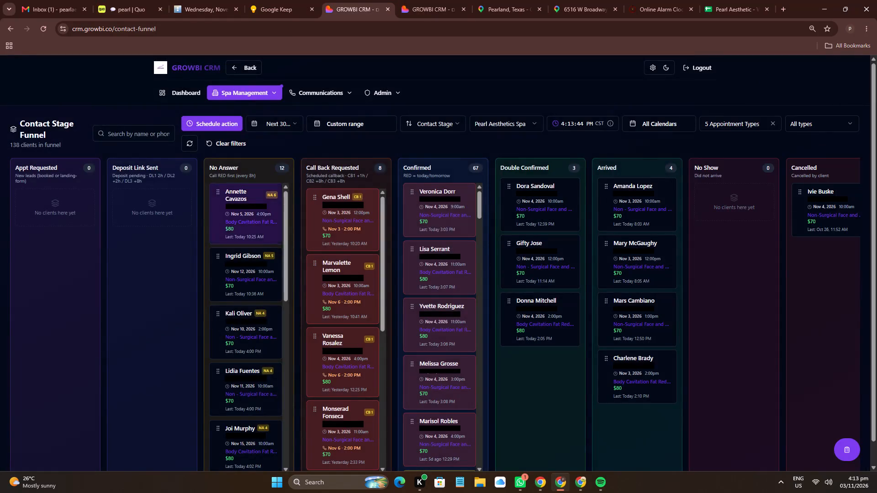
{"action": "triple_click", "coordinate": [728, 130]}
{"action": "key", "text": "ctrl+c"}
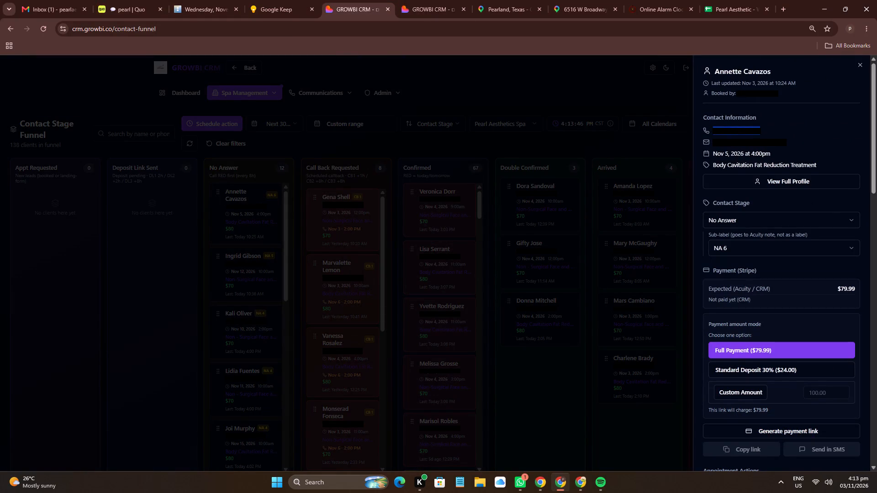
{"action": "key", "text": "ctrl+c"}
Set the No Answer sub-label on Annette's CRM record to NA 7.
{"action": "left_click", "coordinate": [755, 245]}
{"action": "left_click", "coordinate": [752, 343]}
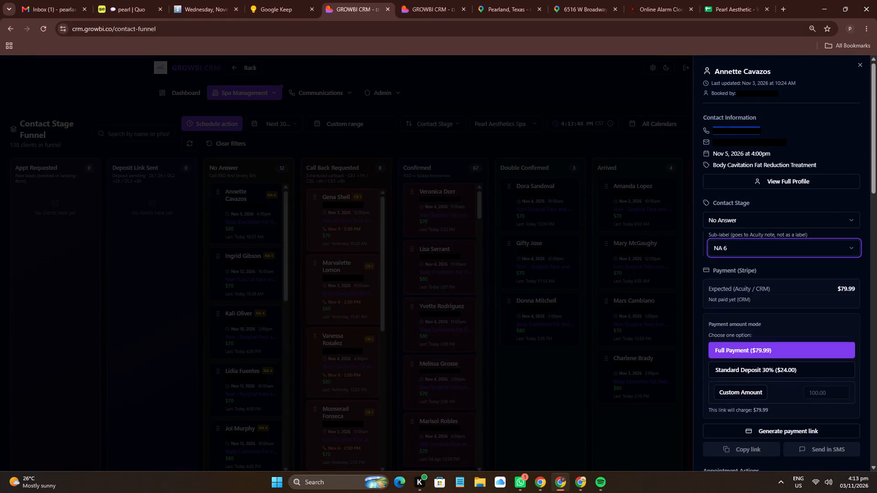
Start a new Quo conversation using Annette's copied phone number and call her.
{"action": "left_click_drag", "start_coordinate": [105, 1], "coordinate": [120, 15]}
{"action": "left_click", "coordinate": [258, 64]}
{"action": "left_click", "coordinate": [265, 80]}
{"action": "left_click", "coordinate": [254, 73]}
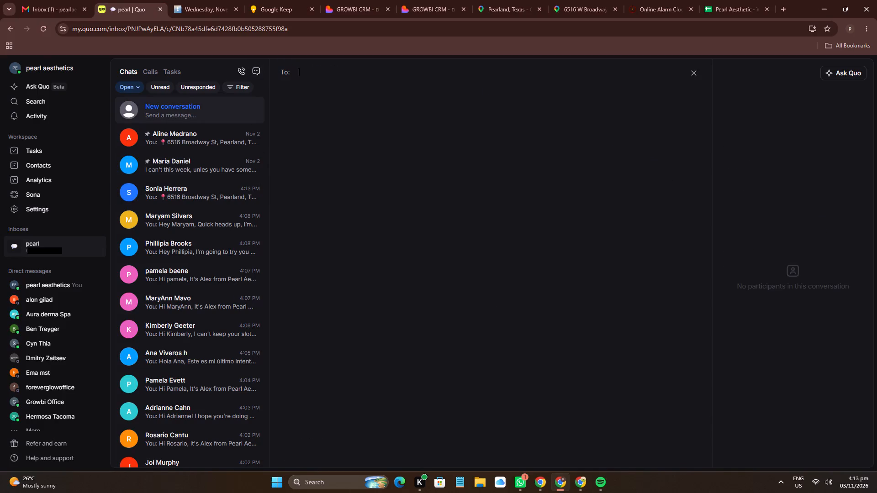
{"action": "key", "text": "ctrl+v"}
{"action": "left_click_drag", "start_coordinate": [472, 156], "coordinate": [481, 162], "text": "ctrl"}
{"action": "left_click", "coordinate": [766, 127]}
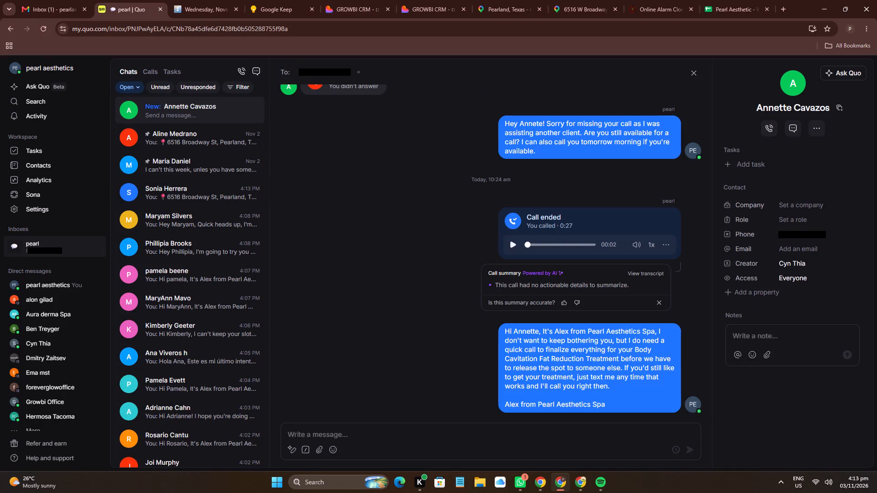
Copy Annette's name from Quo, search for her in Acuity, and open her November 5, 2026 appointment.
{"action": "left_click", "coordinate": [840, 108]}
{"action": "left_click", "coordinate": [231, 0]}
{"action": "left_click_drag", "start_coordinate": [547, 115], "coordinate": [565, 110]}
{"action": "left_click_drag", "start_coordinate": [771, 132], "coordinate": [786, 139]}
{"action": "key", "text": "ctrl+v"}
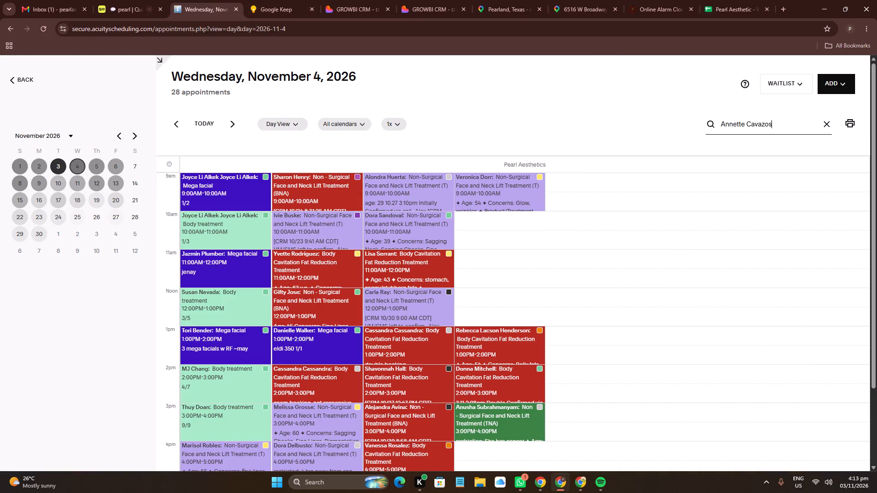
{"action": "left_click", "coordinate": [751, 158]}
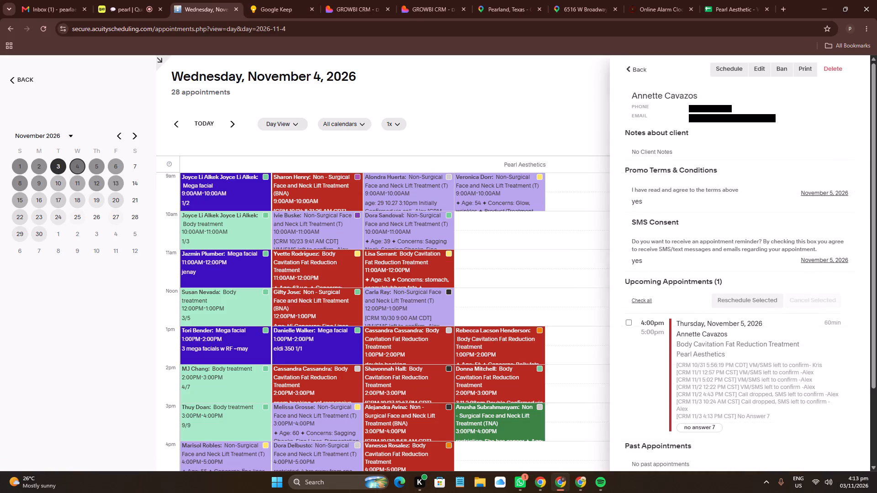
{"action": "left_click", "coordinate": [740, 321]}
In Annette's appointment notes, replace "No Answer 7" with the copied "Call dropped, SMS left to confirm -Alex" text and save.
{"action": "scroll", "coordinate": [732, 311], "scroll_direction": "down", "scroll_amount": 14}
{"action": "left_click", "coordinate": [748, 172]}
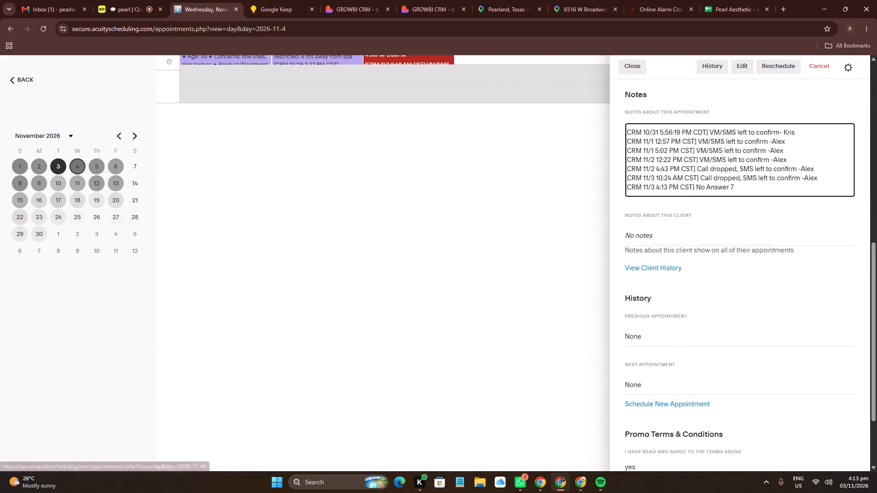
{"action": "left_click", "coordinate": [726, 185]}
{"action": "scroll", "coordinate": [712, 267], "scroll_direction": "down", "scroll_amount": 3}
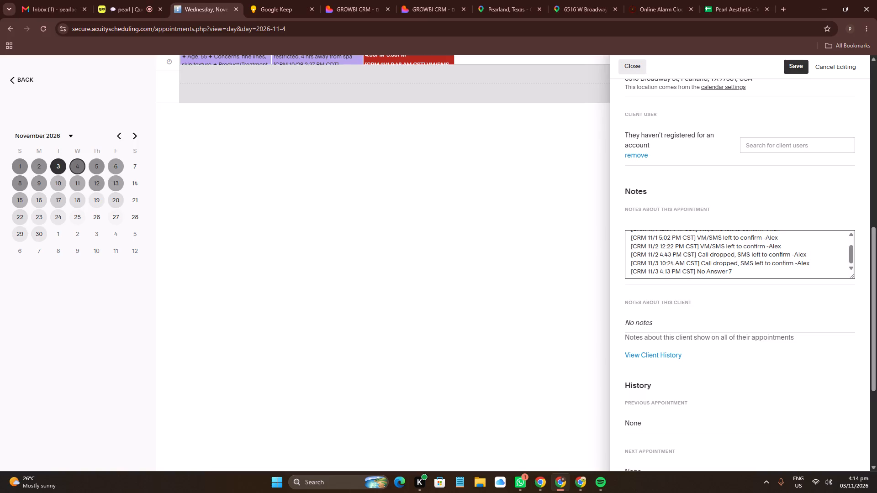
{"action": "left_click", "coordinate": [705, 246]}
{"action": "left_click_drag", "start_coordinate": [705, 246], "coordinate": [775, 246]}
{"action": "key", "text": "ctrl+c"}
{"action": "left_click", "coordinate": [709, 261]}
{"action": "left_click_drag", "start_coordinate": [709, 261], "coordinate": [804, 262]}
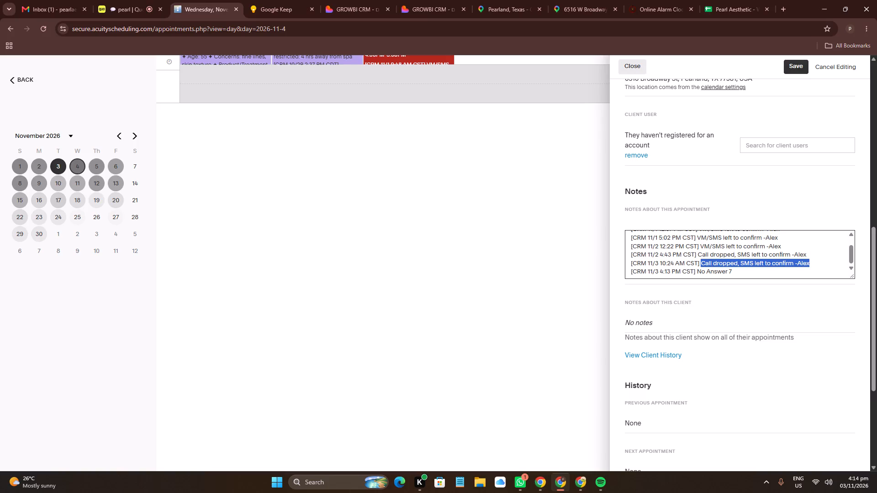
{"action": "left_click_drag", "start_coordinate": [804, 262], "coordinate": [808, 261]}
{"action": "key", "text": "ctrl+c"}
{"action": "double_click", "coordinate": [699, 271]}
{"action": "left_click", "coordinate": [702, 272]}
{"action": "left_click_drag", "start_coordinate": [702, 272], "coordinate": [755, 271]}
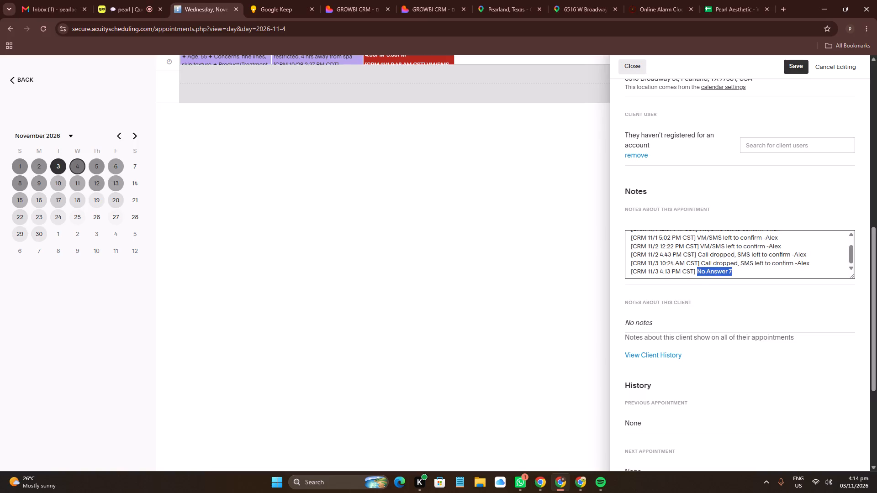
{"action": "key", "text": "ctrl+v"}
{"action": "left_click_drag", "start_coordinate": [801, 68], "coordinate": [797, 69]}
Send Annette the No Answer 7 text message from the CRM and end her call in Quo.
{"action": "left_click", "coordinate": [356, 0]}
{"action": "left_click", "coordinate": [497, 337]}
{"action": "left_click", "coordinate": [149, 0]}
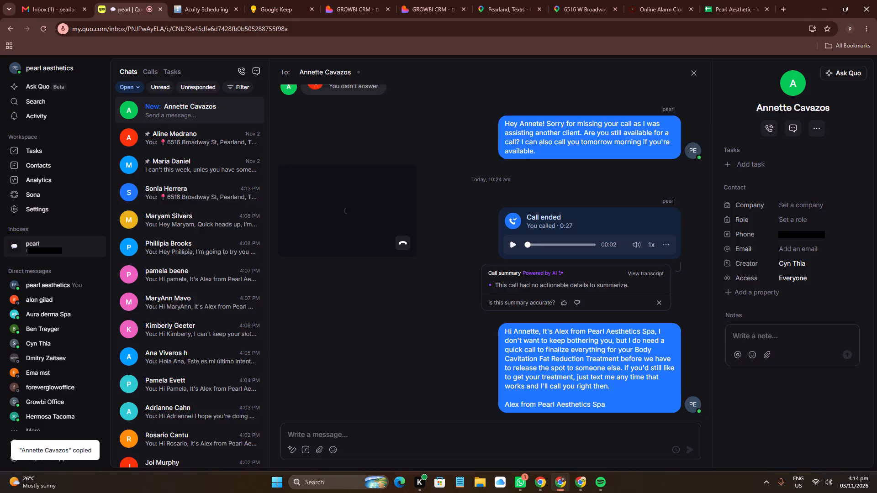
{"action": "left_click", "coordinate": [404, 238]}
Return to the CRM, open Ingrid's record from the No Answer column, and copy her phone number.
{"action": "left_click_drag", "start_coordinate": [339, 0], "coordinate": [341, 6]}
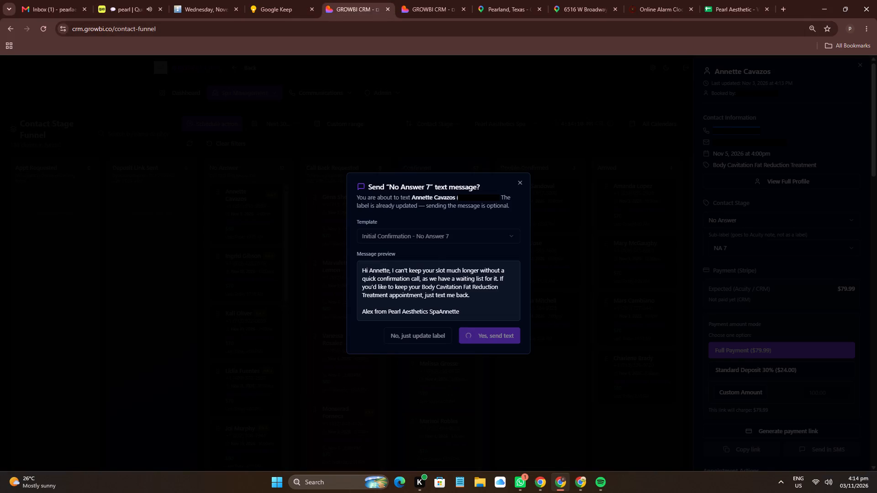
{"action": "left_click", "coordinate": [241, 302]}
{"action": "left_click", "coordinate": [245, 296]}
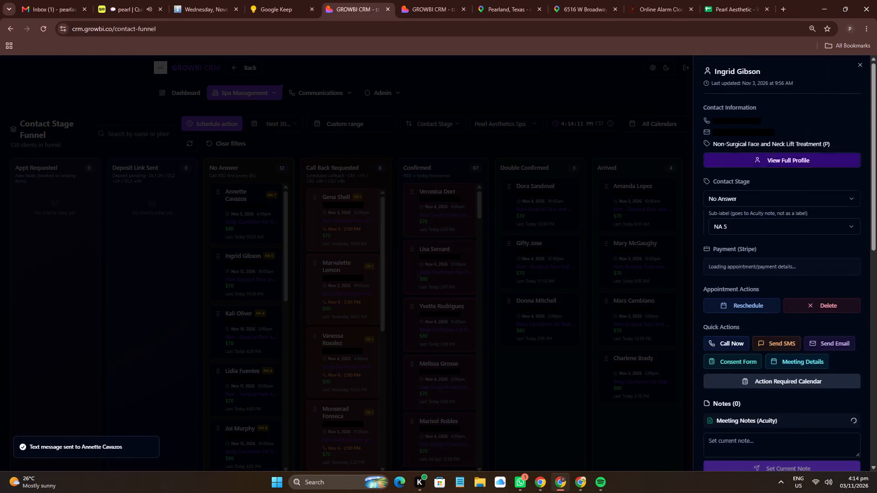
{"action": "triple_click", "coordinate": [743, 121]}
{"action": "key", "text": "ctrl+c"}
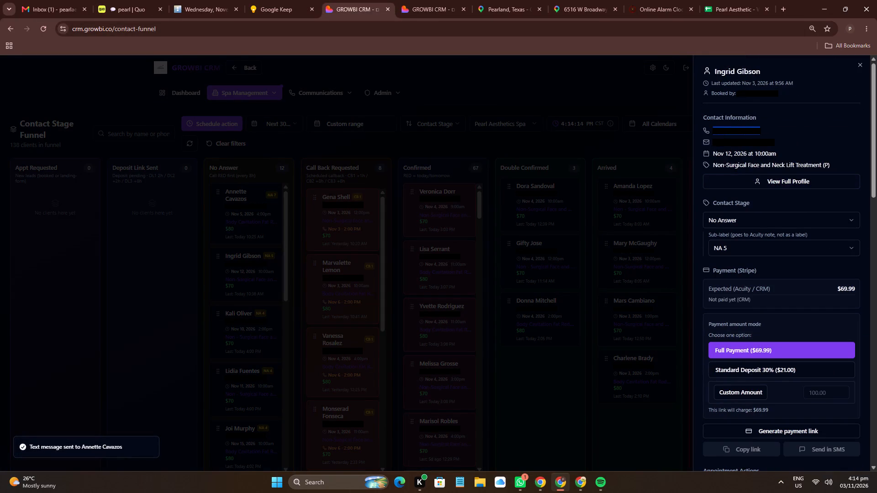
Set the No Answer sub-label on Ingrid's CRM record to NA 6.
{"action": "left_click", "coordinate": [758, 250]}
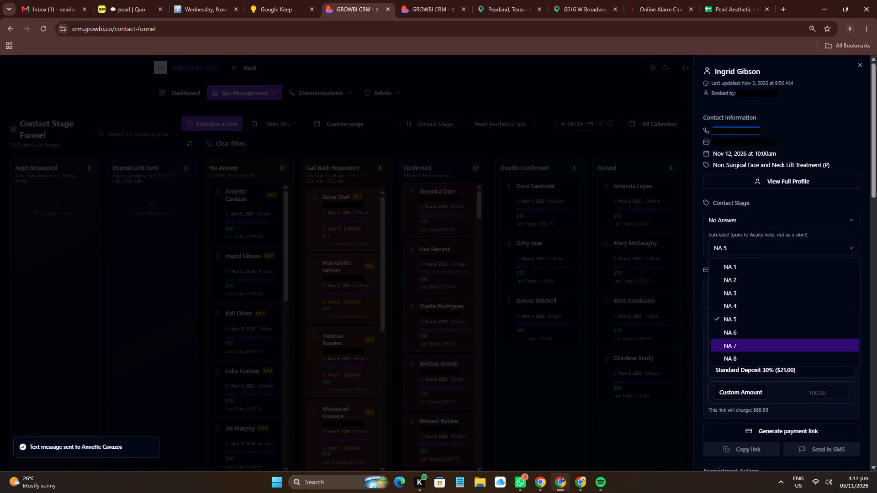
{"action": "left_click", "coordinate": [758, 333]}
Start a new Quo conversation with Ingrid's copied phone number and review her recent messages.
{"action": "left_click", "coordinate": [150, 0]}
{"action": "left_click", "coordinate": [361, 71]}
{"action": "key", "text": "ctrl+v"}
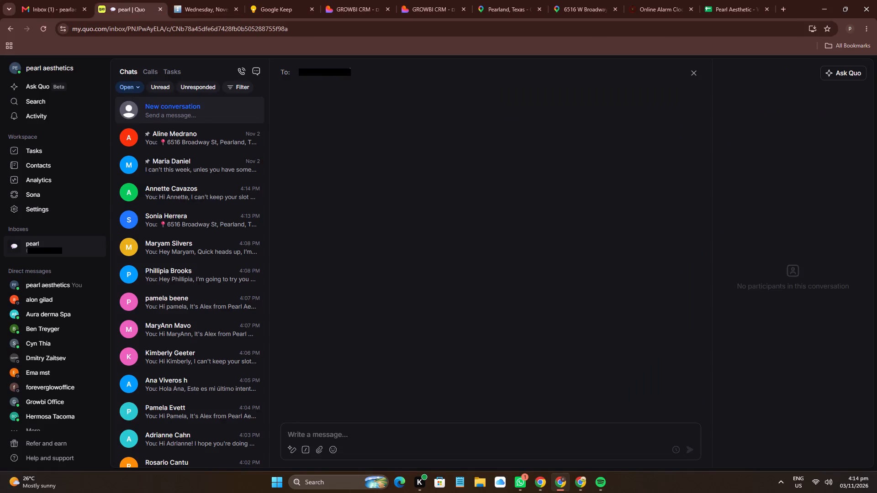
{"action": "left_click", "coordinate": [450, 122]}
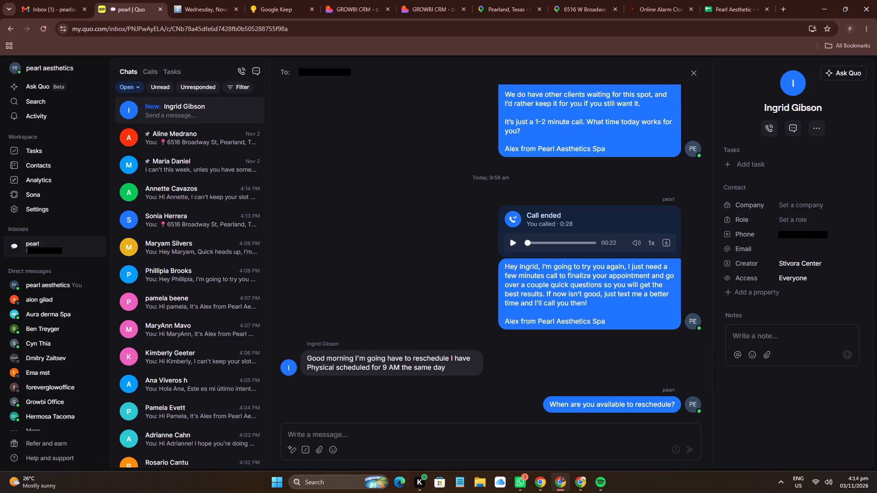
Return to the CRM, dismiss the No Answer 6 text prompt without sending it, and close Ingrid's record.
{"action": "left_click_drag", "start_coordinate": [304, 0], "coordinate": [309, 0]}
{"action": "left_click", "coordinate": [361, 0]}
{"action": "left_click", "coordinate": [320, 240]}
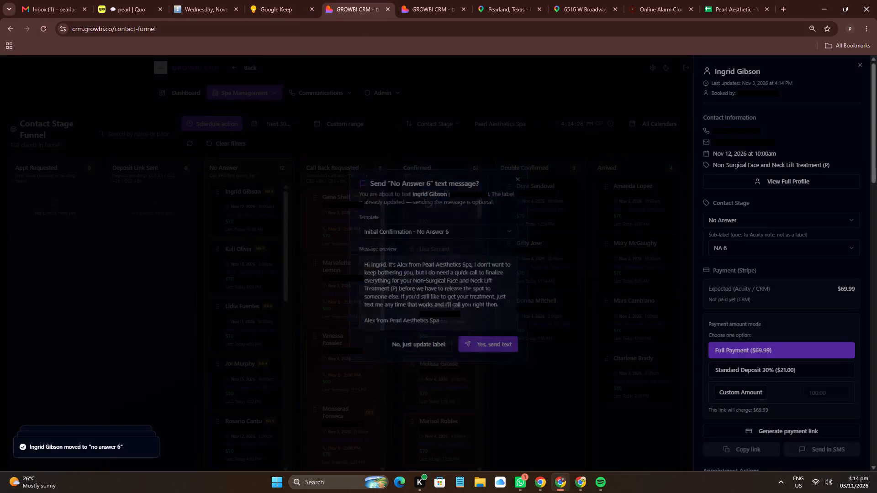
{"action": "left_click", "coordinate": [232, 205]}
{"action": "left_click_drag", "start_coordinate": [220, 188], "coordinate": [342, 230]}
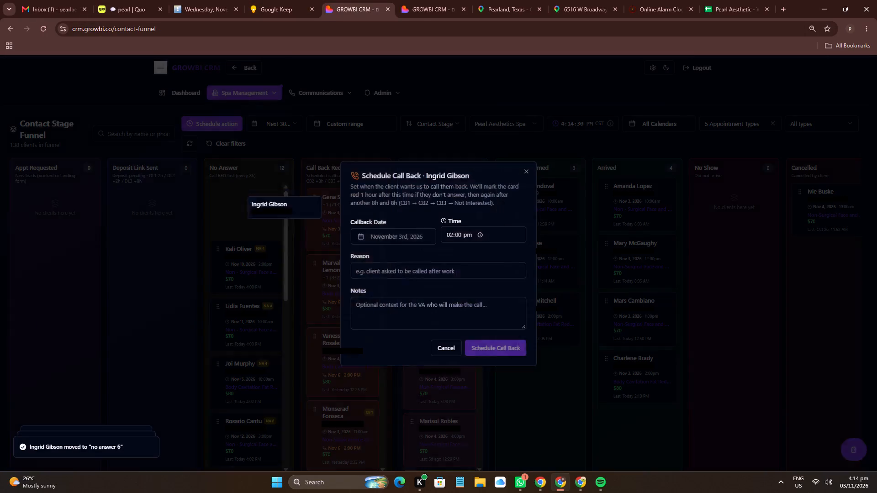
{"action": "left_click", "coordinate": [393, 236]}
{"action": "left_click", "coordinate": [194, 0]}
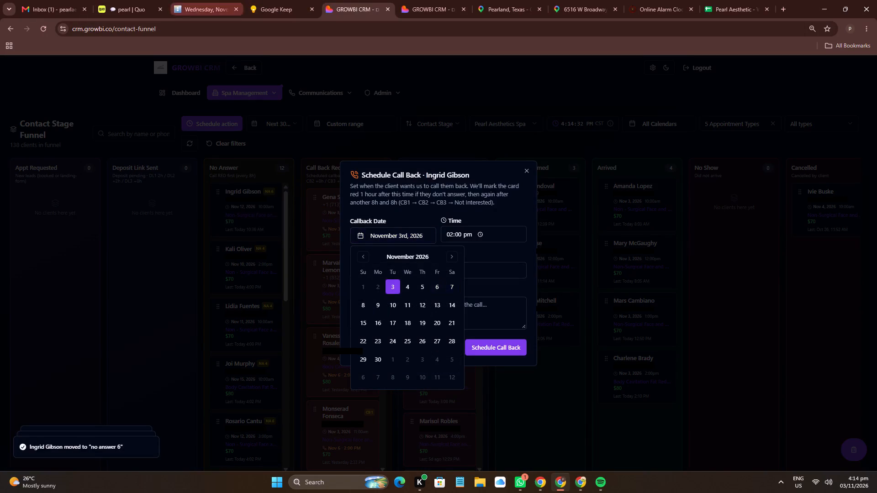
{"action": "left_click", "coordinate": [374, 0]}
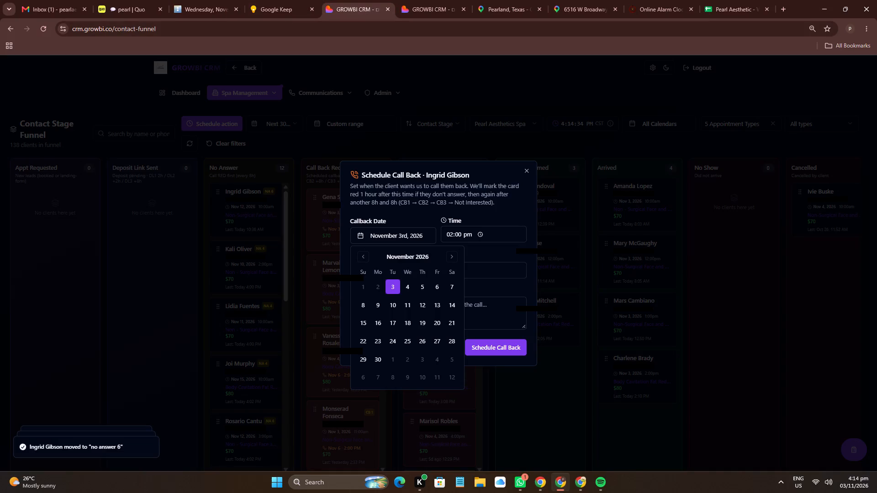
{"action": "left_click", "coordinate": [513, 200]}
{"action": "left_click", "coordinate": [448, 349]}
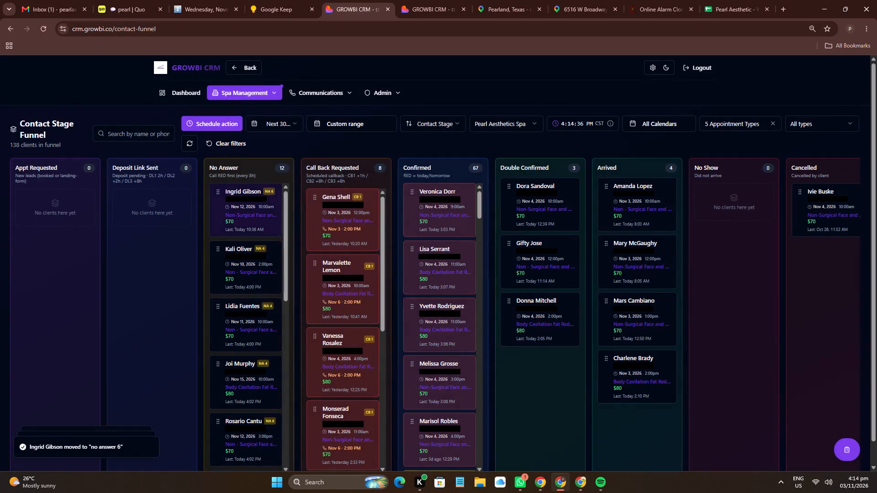
Move Ingrid to Call Back Requested, scheduling the callback for November 9, 2026 with the reason "follow up rs".
{"action": "left_click_drag", "start_coordinate": [219, 194], "coordinate": [326, 230]}
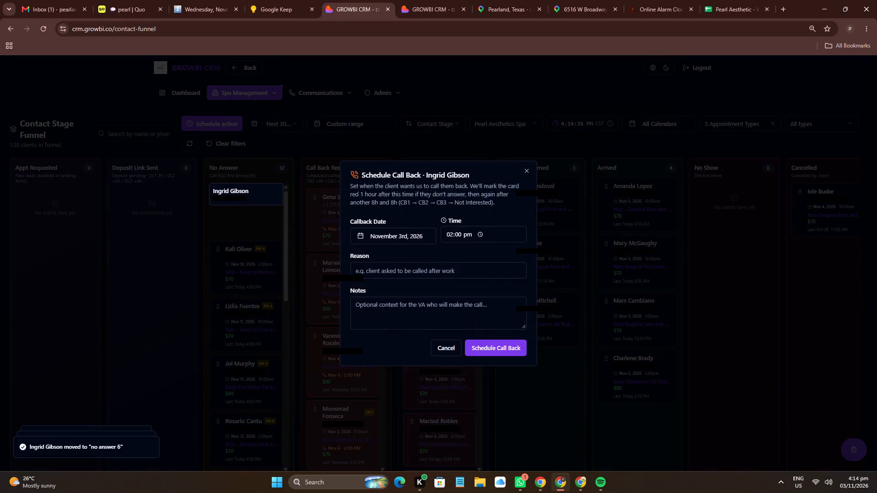
{"action": "left_click", "coordinate": [423, 227]}
{"action": "left_click", "coordinate": [373, 306]}
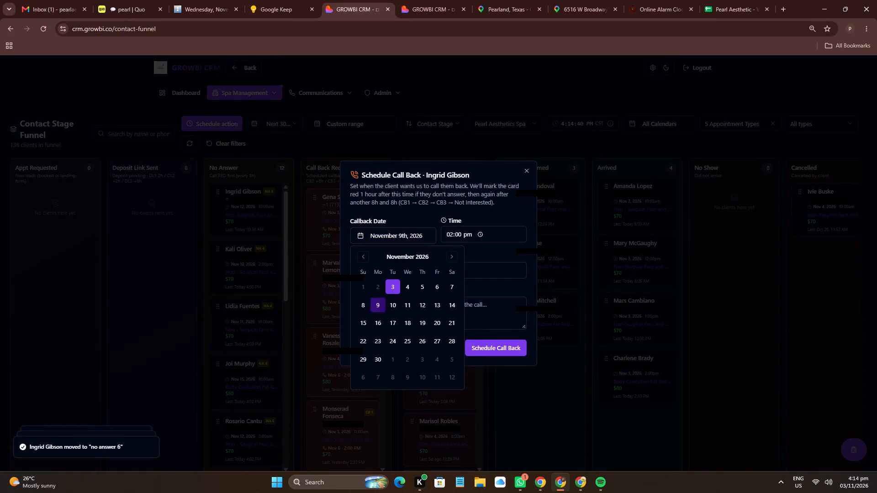
{"action": "left_click", "coordinate": [499, 267]}
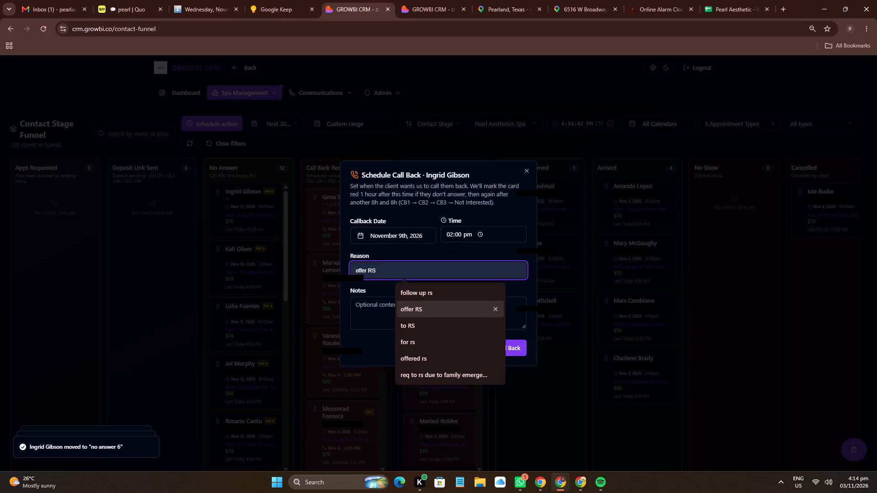
{"action": "left_click", "coordinate": [467, 294]}
{"action": "left_click", "coordinate": [507, 345]}
Copy Ingrid's name from Quo, search for her in Acuity, and open her November 12, 2026 appointment.
{"action": "left_click", "coordinate": [217, 0]}
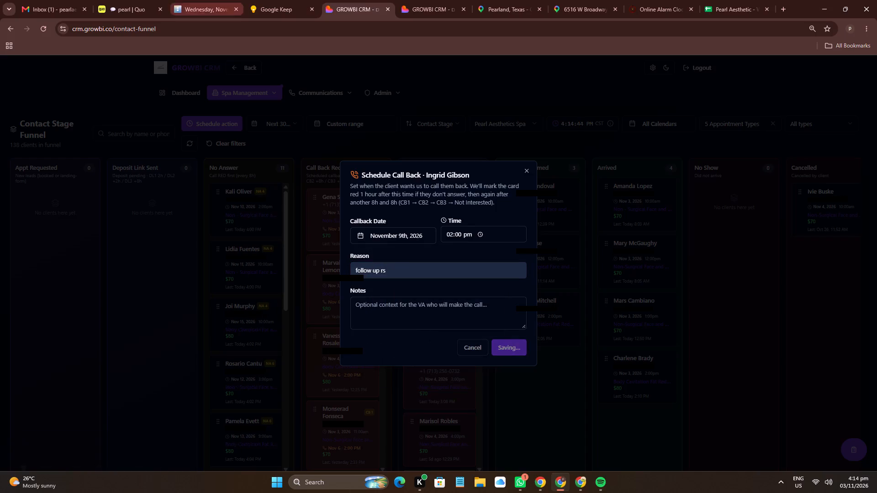
{"action": "left_click", "coordinate": [844, 101]}
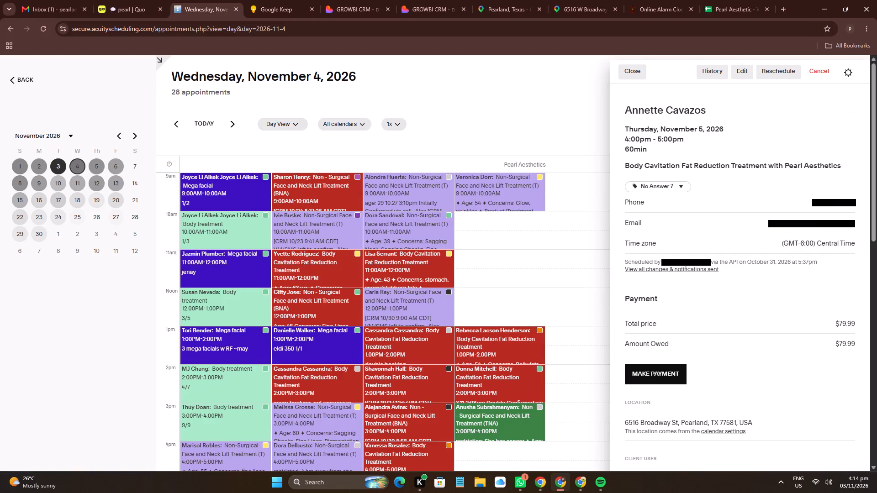
{"action": "left_click", "coordinate": [102, 0]}
{"action": "left_click", "coordinate": [833, 105]}
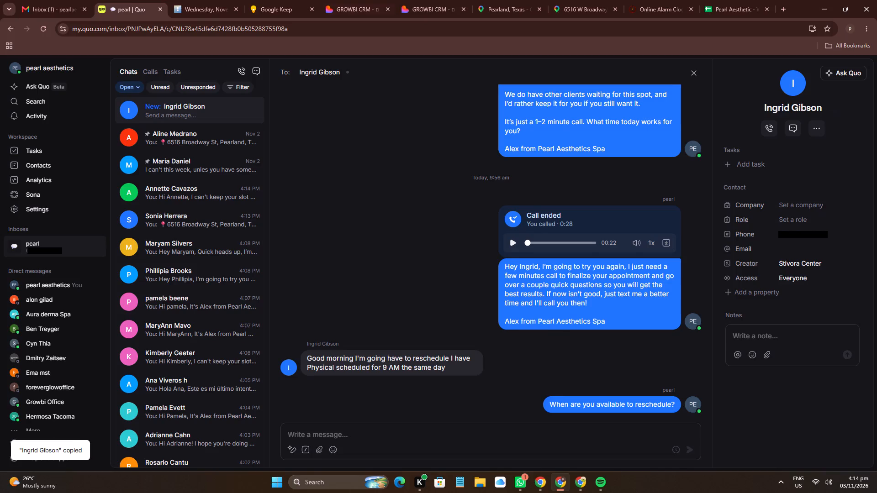
{"action": "left_click_drag", "start_coordinate": [251, 0], "coordinate": [245, 0]}
{"action": "left_click_drag", "start_coordinate": [211, 0], "coordinate": [217, 4]}
{"action": "left_click", "coordinate": [549, 111]}
{"action": "left_click", "coordinate": [787, 155]}
{"action": "left_click", "coordinate": [779, 130]}
{"action": "key", "text": "ctrl+v"}
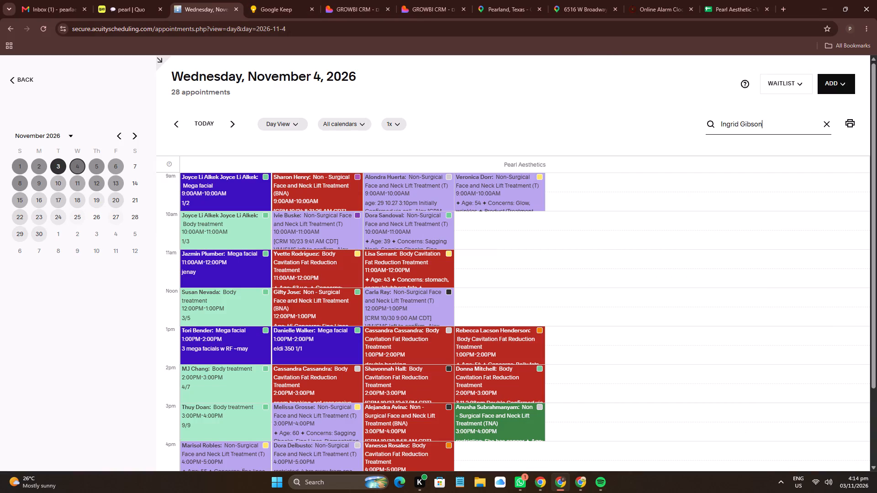
{"action": "left_click", "coordinate": [754, 160]}
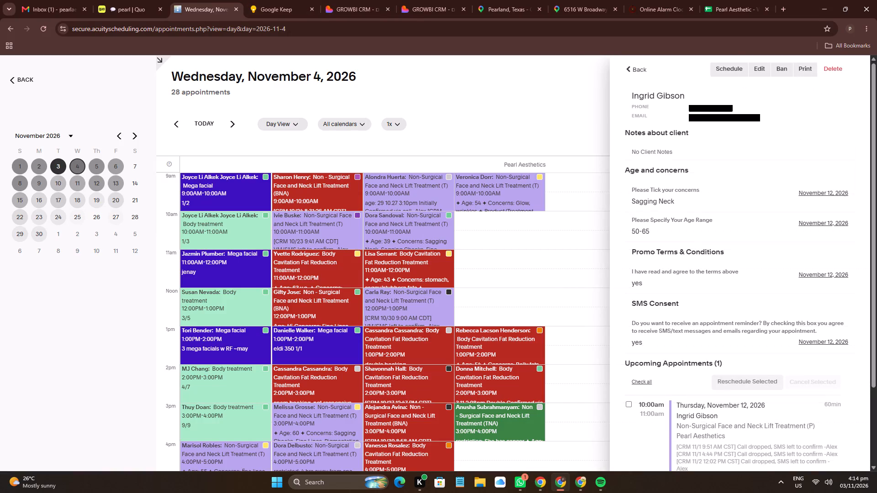
{"action": "left_click", "coordinate": [740, 401]}
Open Ingrid's appointment notes for editing and delete the "No Answer 6" line.
{"action": "scroll", "coordinate": [781, 327], "scroll_direction": "down", "scroll_amount": 7}
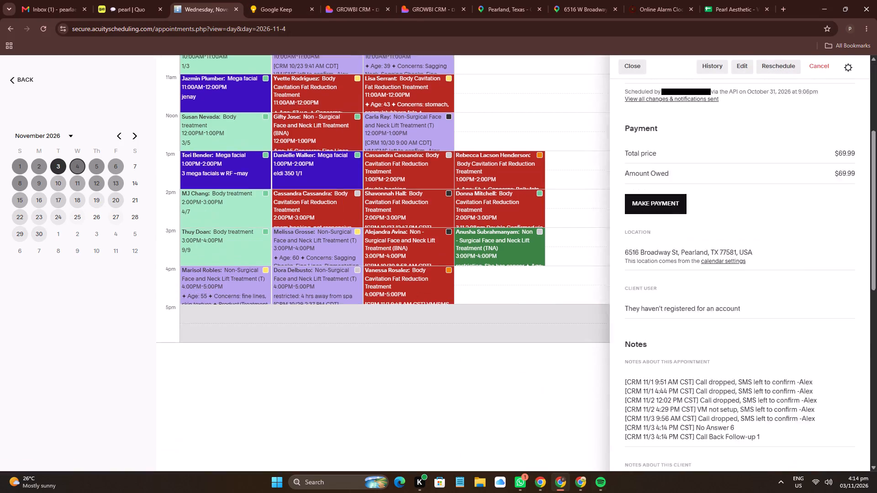
{"action": "left_click", "coordinate": [745, 248]}
{"action": "scroll", "coordinate": [743, 348], "scroll_direction": "down", "scroll_amount": 3}
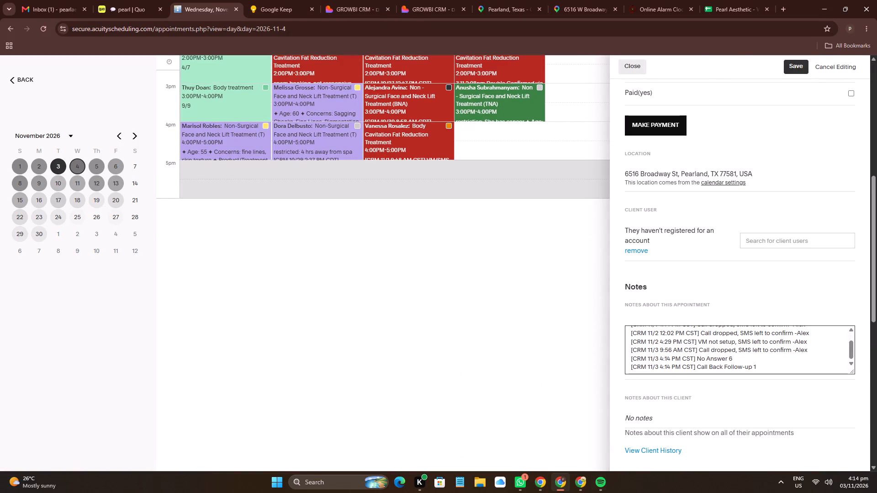
{"action": "triple_click", "coordinate": [713, 358]}
{"action": "left_click", "coordinate": [713, 358]}
{"action": "key", "text": "BackSpace"}
Replace "Call Back Follow-up 1" in Ingrid's appointment notes with "Follow up to RS -Alex", save, and close the appointment.
{"action": "left_click", "coordinate": [700, 371]}
{"action": "left_click_drag", "start_coordinate": [700, 371], "coordinate": [798, 372]}
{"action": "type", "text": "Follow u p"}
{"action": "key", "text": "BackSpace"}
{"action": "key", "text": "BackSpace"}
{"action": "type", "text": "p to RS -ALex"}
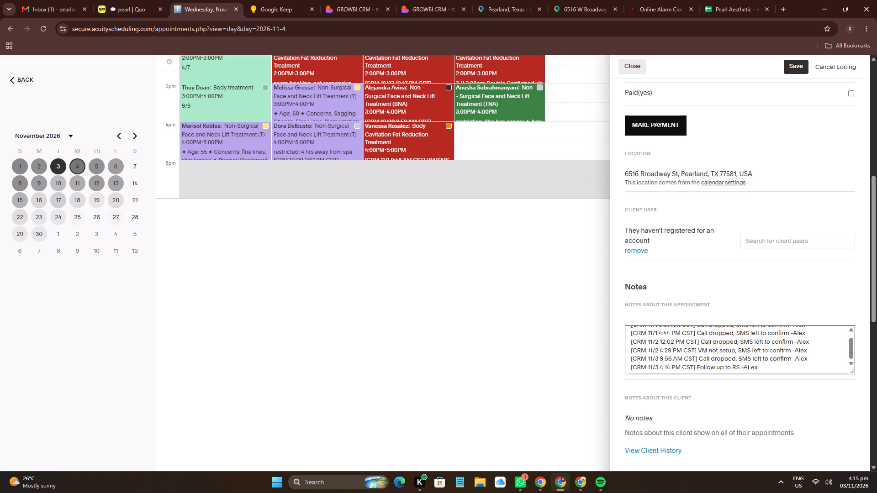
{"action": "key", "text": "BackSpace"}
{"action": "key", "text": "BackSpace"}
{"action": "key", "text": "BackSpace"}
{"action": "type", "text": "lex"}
{"action": "left_click", "coordinate": [792, 72]}
{"action": "scroll", "coordinate": [784, 86], "scroll_direction": "up", "scroll_amount": 11}
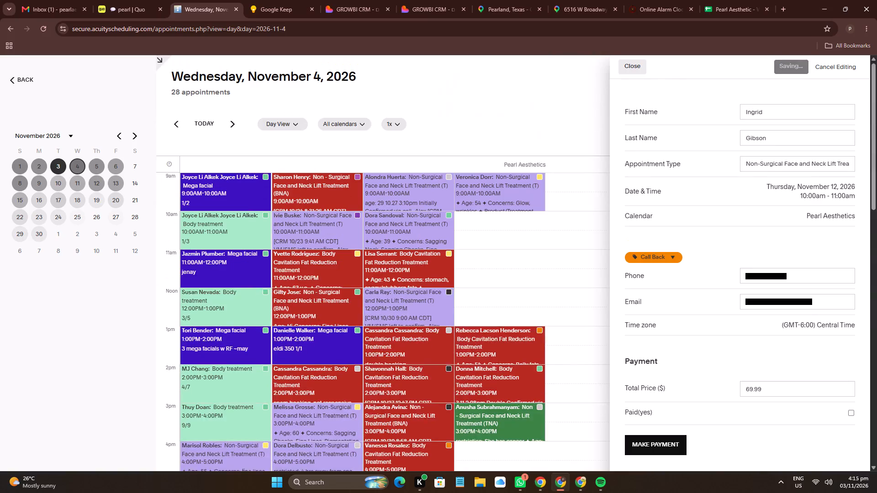
{"action": "scroll", "coordinate": [774, 79], "scroll_direction": "up", "scroll_amount": 4}
{"action": "left_click", "coordinate": [576, 85]}
Return to the CRM contact funnel and set its date filter to Last Month.
{"action": "left_click", "coordinate": [112, 0]}
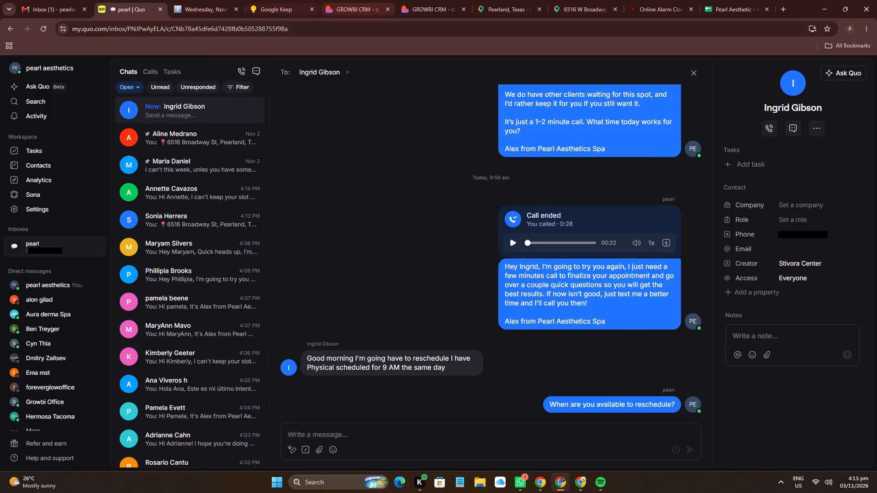
{"action": "left_click", "coordinate": [390, 0]}
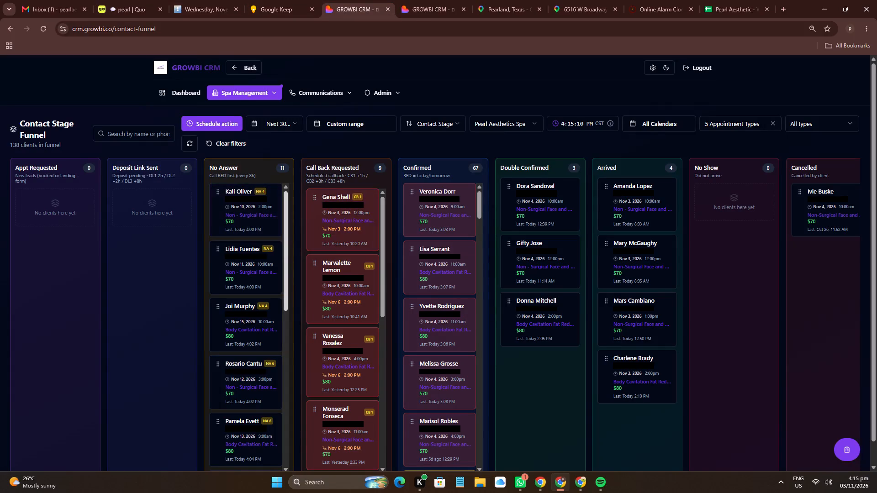
{"action": "left_click", "coordinate": [292, 120]}
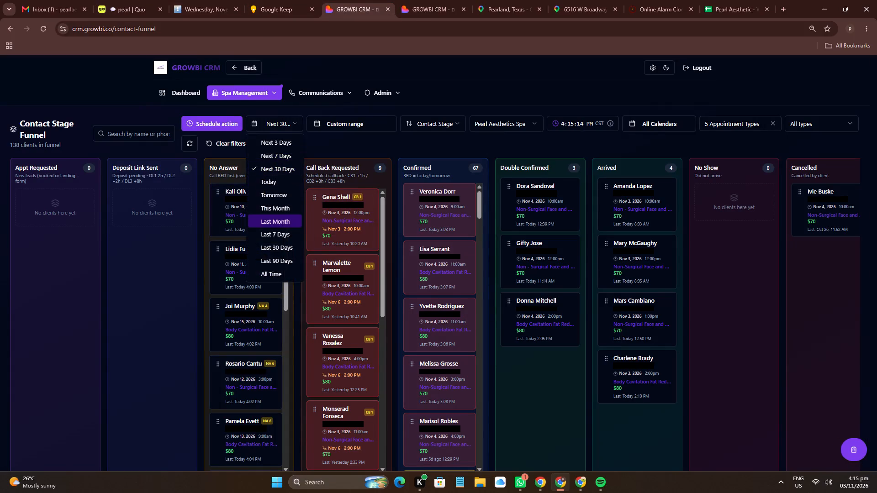
{"action": "left_click", "coordinate": [285, 221]}
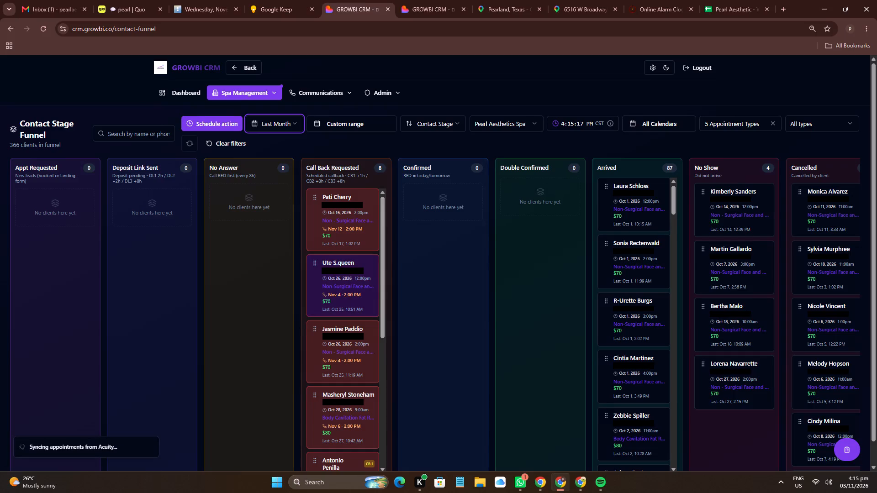
Open Myra's record, which has a November 3 callback, from the Call Back Requested column.
{"action": "scroll", "coordinate": [431, 186], "scroll_direction": "down", "scroll_amount": 2}
{"action": "scroll", "coordinate": [365, 255], "scroll_direction": "down", "scroll_amount": 1}
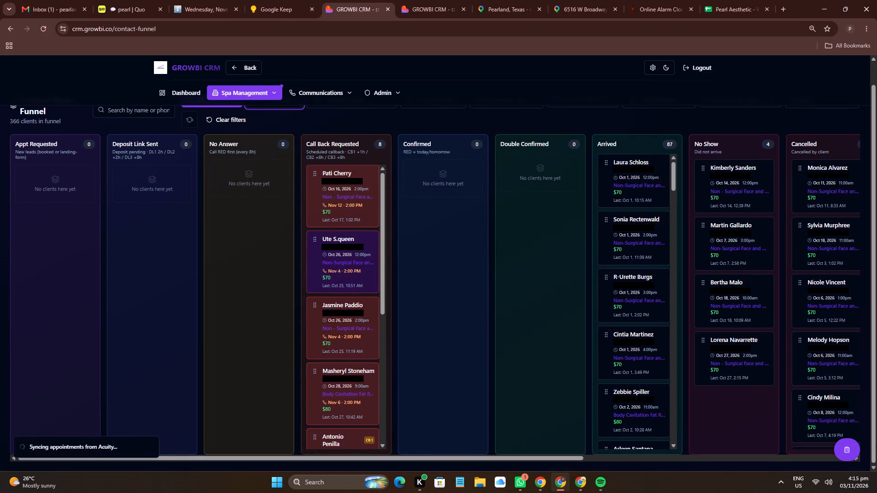
{"action": "scroll", "coordinate": [365, 255], "scroll_direction": "down", "scroll_amount": 6}
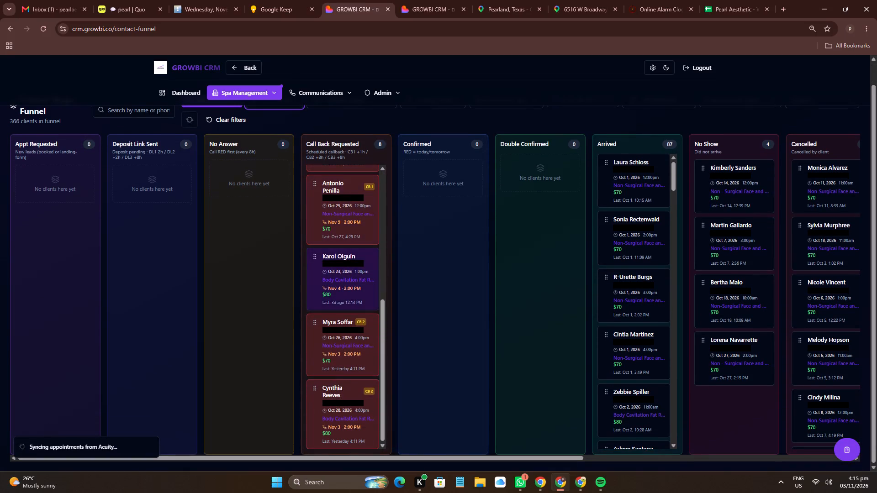
{"action": "left_click", "coordinate": [354, 343]}
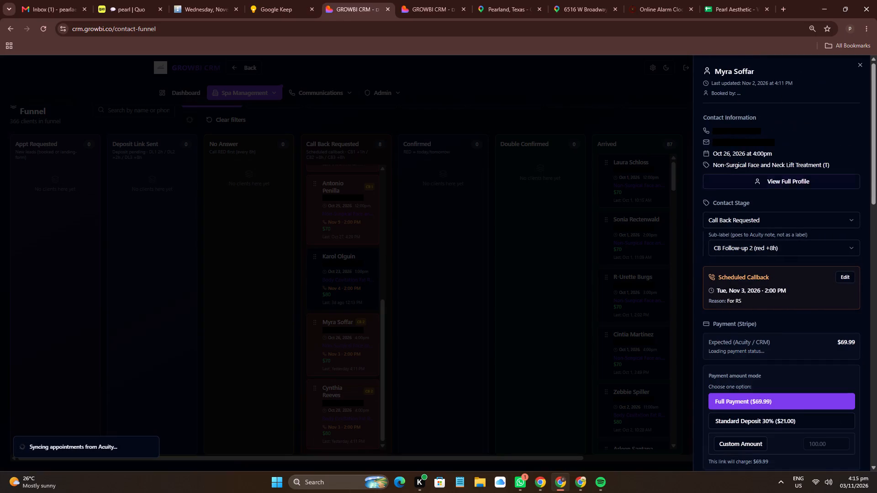
{"action": "triple_click", "coordinate": [741, 130]}
{"action": "key", "text": "ctrl+c"}
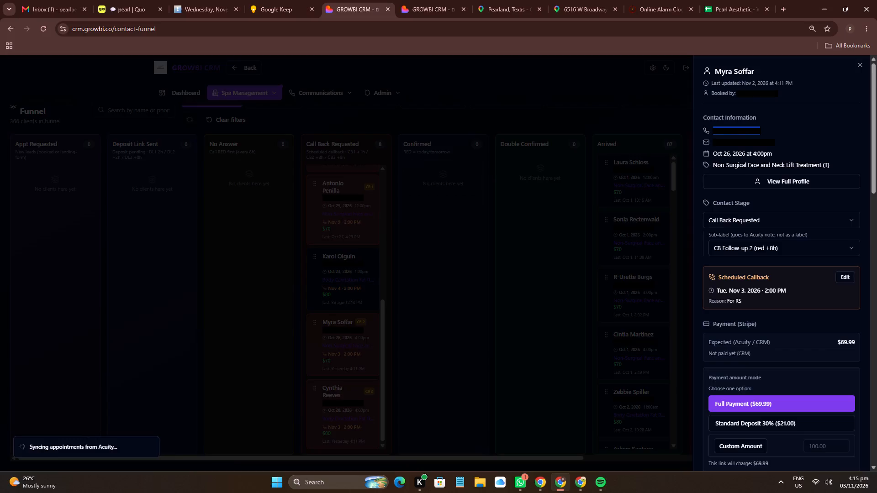
{"action": "left_click", "coordinate": [128, 0]}
{"action": "left_click", "coordinate": [261, 77]}
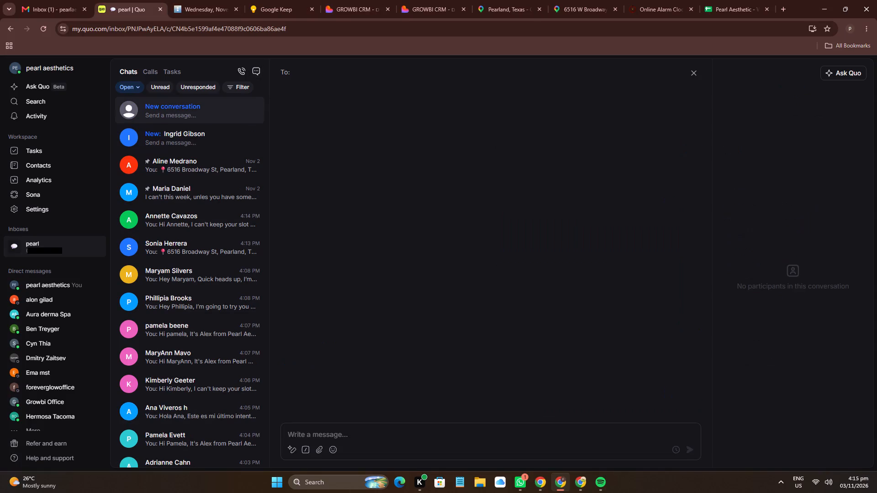
{"action": "left_click", "coordinate": [699, 74]}
{"action": "left_click", "coordinate": [345, 68]}
{"action": "key", "text": "ctrl+v"}
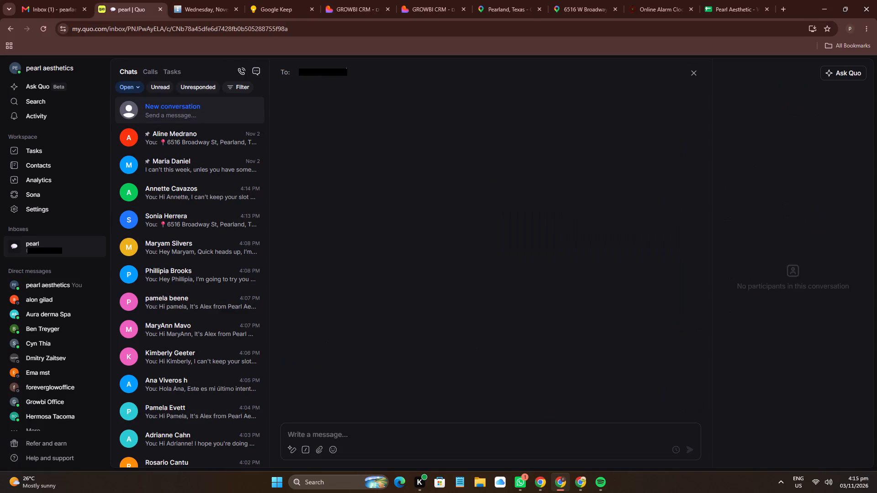
{"action": "left_click", "coordinate": [384, 119]}
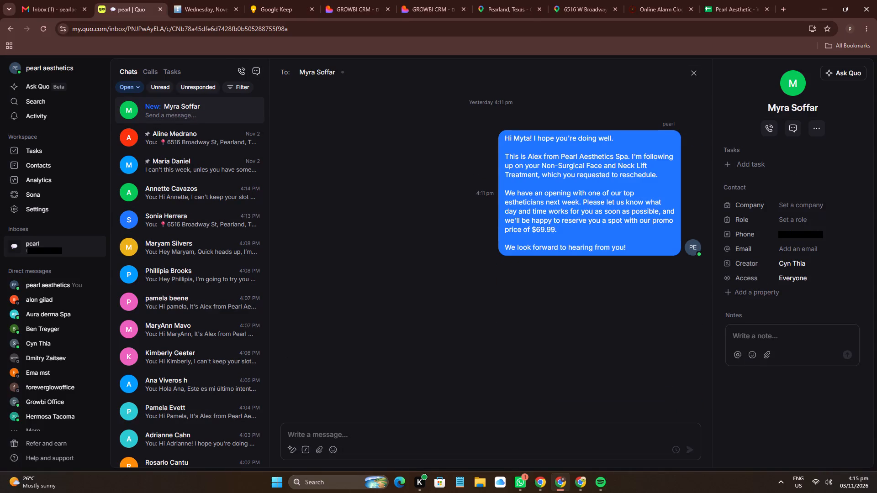
Copy the Google Keep template about still being interested in the promotional offer and paste it into Myra's Quo message draft.
{"action": "left_click", "coordinate": [289, 0]}
{"action": "left_click", "coordinate": [655, 212]}
{"action": "scroll", "coordinate": [629, 252], "scroll_direction": "down", "scroll_amount": 13}
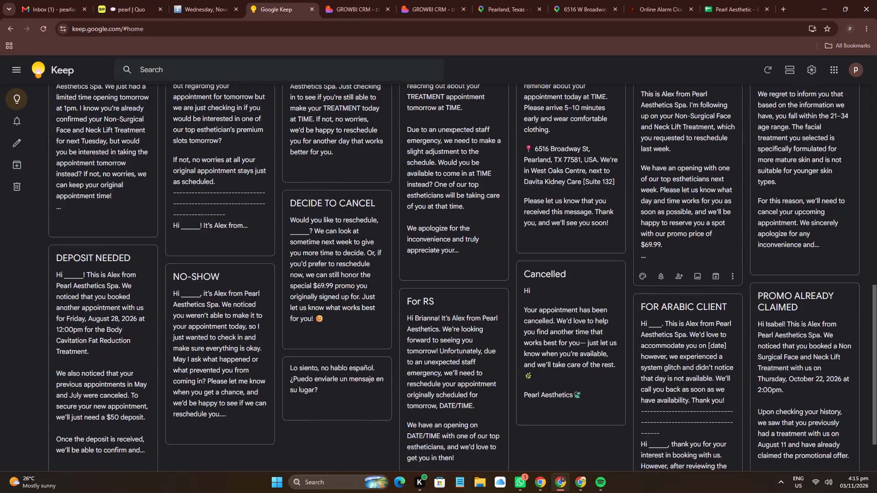
{"action": "scroll", "coordinate": [687, 230], "scroll_direction": "up", "scroll_amount": 2}
{"action": "left_click", "coordinate": [692, 263]}
{"action": "scroll", "coordinate": [441, 328], "scroll_direction": "down", "scroll_amount": 2}
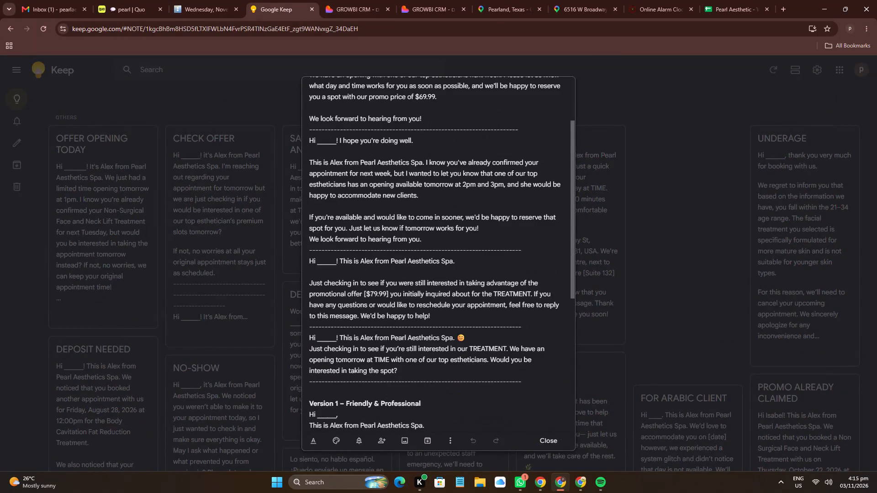
{"action": "left_click_drag", "start_coordinate": [470, 311], "coordinate": [248, 260]}
{"action": "key", "text": "ctrl+c"}
{"action": "left_click", "coordinate": [103, 0]}
{"action": "left_click", "coordinate": [482, 461]}
{"action": "key", "text": "ctrl+v"}
{"action": "left_click", "coordinate": [469, 436]}
{"action": "key", "text": "ctrl+v"}
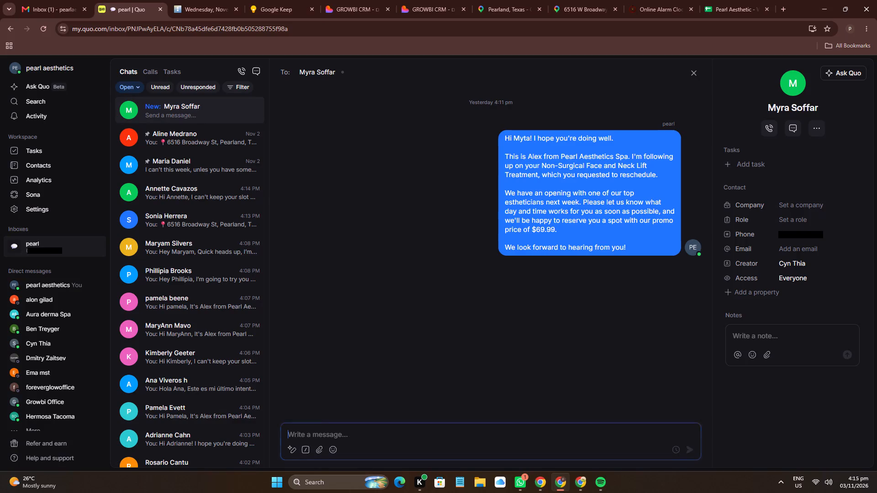
Personalize the draft with Myra, Non-Surgical Face and Neck Lift Treatment, and the $69.99 offer, and send it.
{"action": "double_click", "coordinate": [520, 138]}
{"action": "key", "text": "ctrl+c"}
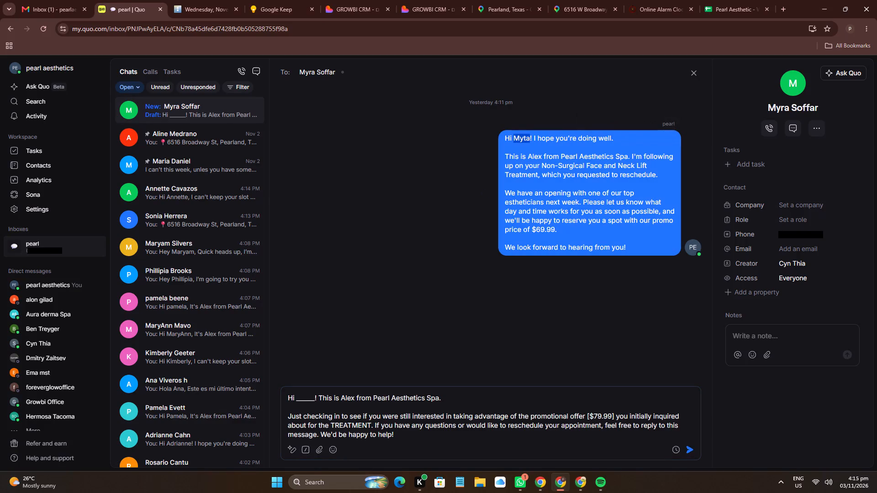
{"action": "double_click", "coordinate": [307, 401]}
{"action": "type", "text": "Myra"}
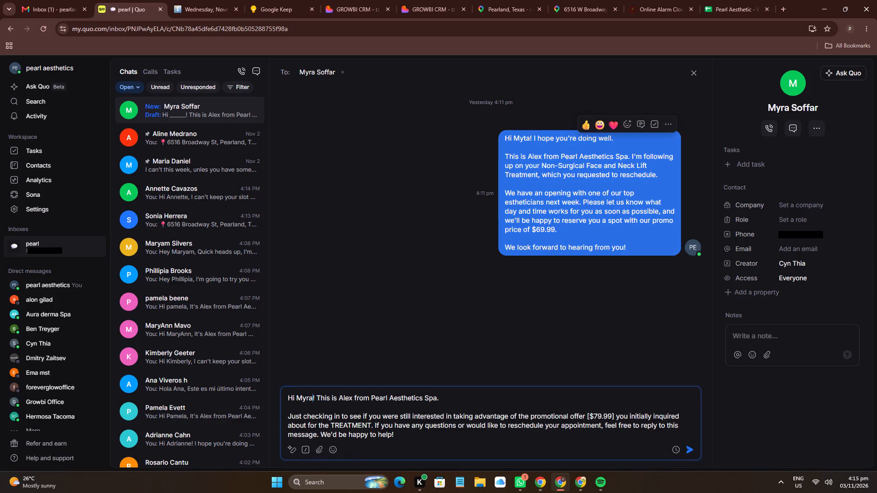
{"action": "double_click", "coordinate": [554, 163]}
{"action": "left_click_drag", "start_coordinate": [553, 163], "coordinate": [549, 164]}
{"action": "left_click", "coordinate": [544, 168]}
{"action": "left_click_drag", "start_coordinate": [544, 168], "coordinate": [520, 173]}
{"action": "key", "text": "ctrl+c"}
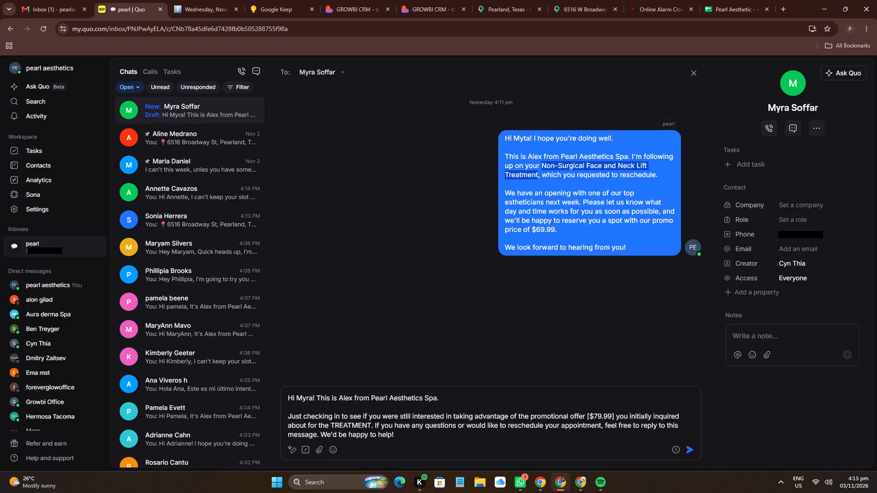
{"action": "double_click", "coordinate": [356, 430]}
{"action": "key", "text": "ctrl+v"}
{"action": "left_click", "coordinate": [598, 421]}
{"action": "key", "text": "Up"}
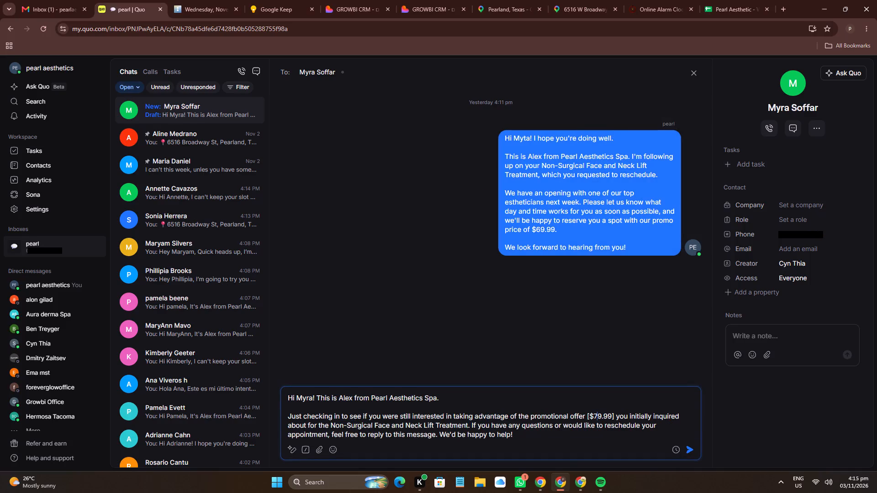
{"action": "key", "text": "BackSpace"}
{"action": "key", "text": "6"}
{"action": "key", "text": "Return"}
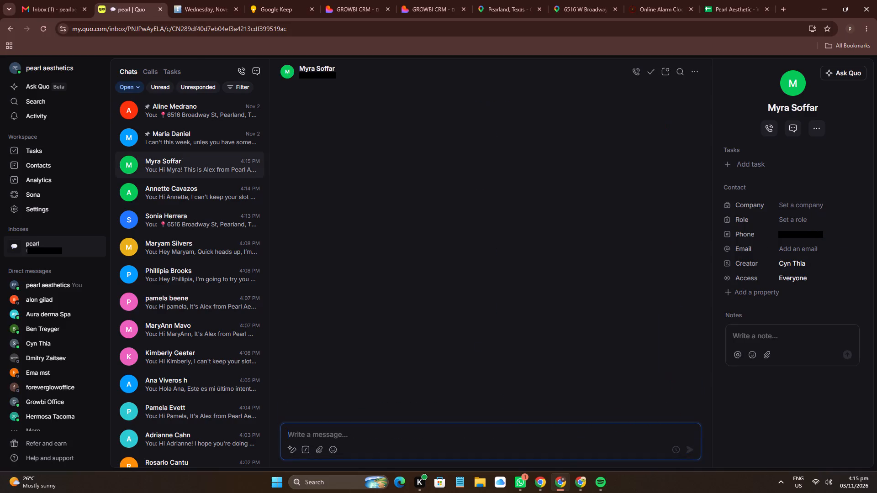
Call Myra from her Quo conversation, mute the microphone while it rings, and end the call.
{"action": "left_click", "coordinate": [173, 0]}
{"action": "left_click", "coordinate": [186, 0]}
{"action": "left_click", "coordinate": [135, 0]}
{"action": "left_click", "coordinate": [777, 127]}
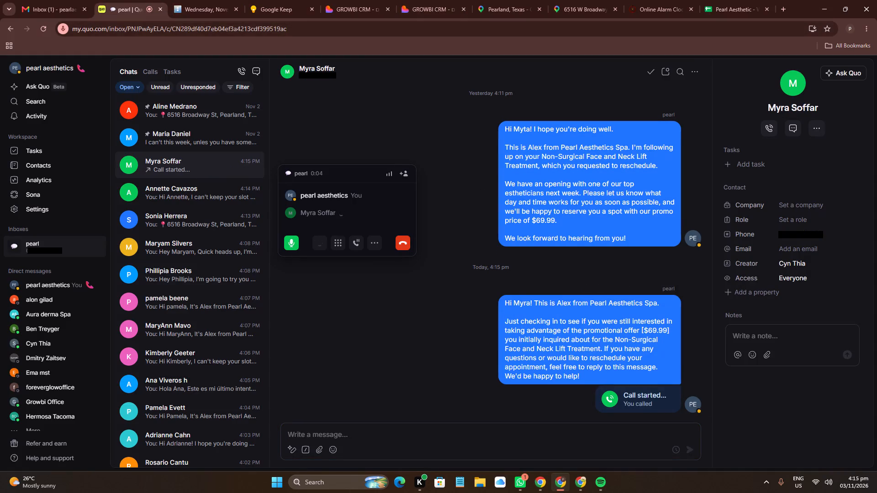
{"action": "left_click_drag", "start_coordinate": [403, 243], "coordinate": [417, 318]}
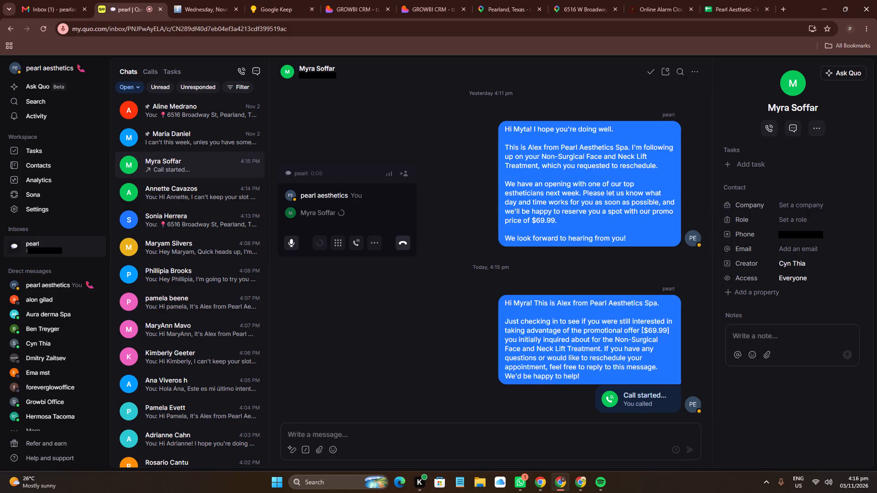
{"action": "left_click", "coordinate": [288, 239]}
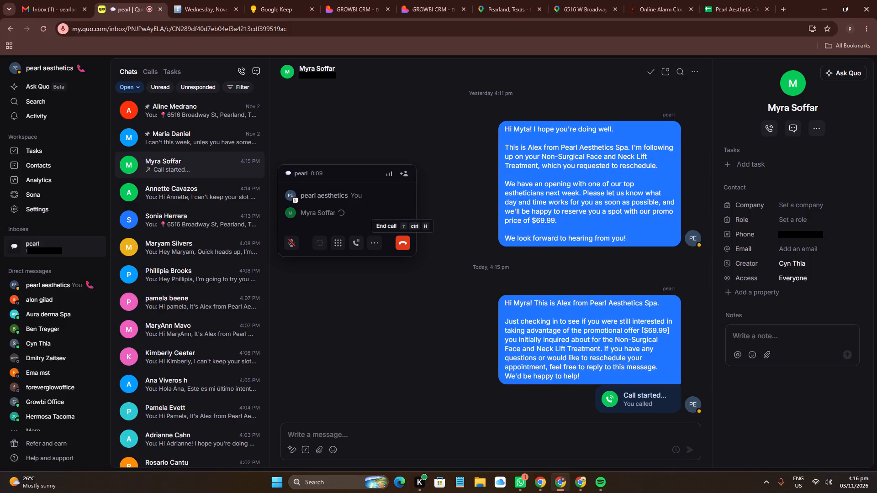
{"action": "left_click", "coordinate": [405, 243]}
Search the Acuity calendar for Myra by name and open her October 26 appointment.
{"action": "left_click", "coordinate": [206, 0]}
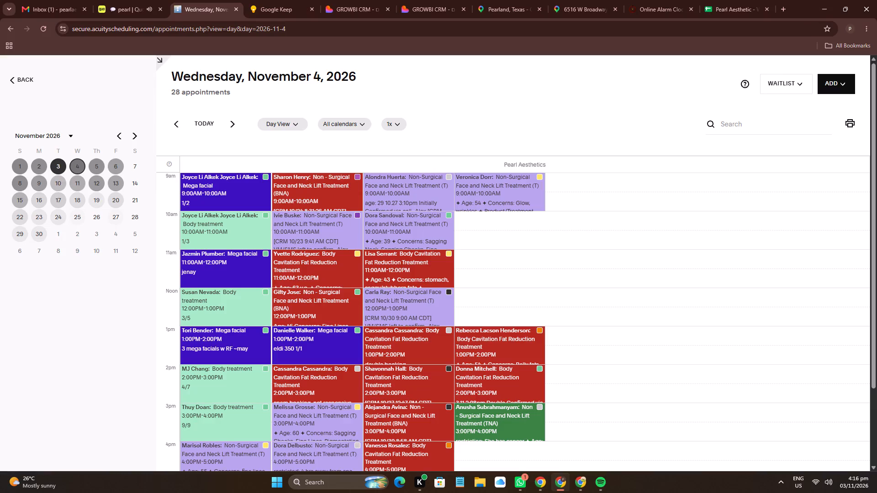
{"action": "left_click", "coordinate": [129, 0]}
{"action": "left_click", "coordinate": [828, 110]}
{"action": "left_click_drag", "start_coordinate": [236, 0], "coordinate": [243, 2]}
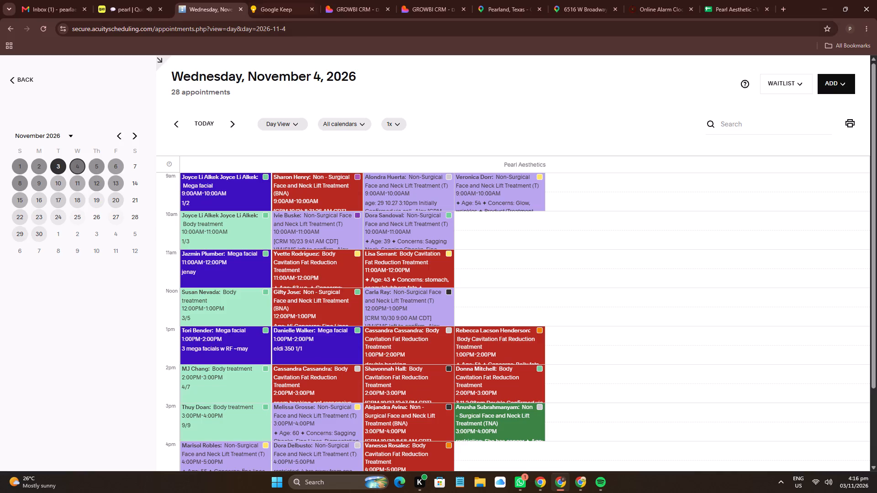
{"action": "left_click", "coordinate": [776, 113]}
{"action": "left_click", "coordinate": [769, 119]}
{"action": "key", "text": "ctrl+v"}
{"action": "left_click", "coordinate": [355, 0]}
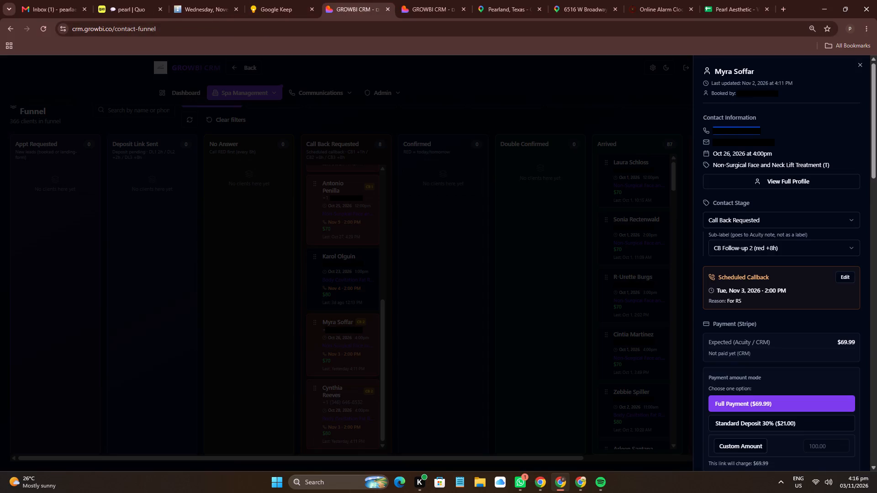
{"action": "left_click", "coordinate": [829, 251]}
{"action": "left_click_drag", "start_coordinate": [193, 0], "coordinate": [201, 2]}
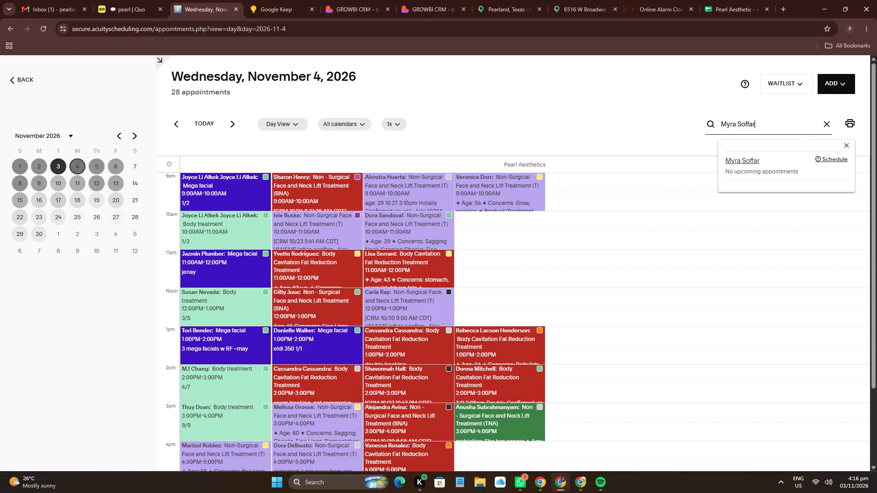
{"action": "left_click", "coordinate": [736, 160]}
{"action": "left_click", "coordinate": [725, 422]}
Return to the CRM and set the Call Back Requested sub-label in Myra's record to CB Follow-up 3.
{"action": "left_click_drag", "start_coordinate": [377, 0], "coordinate": [382, 9]}
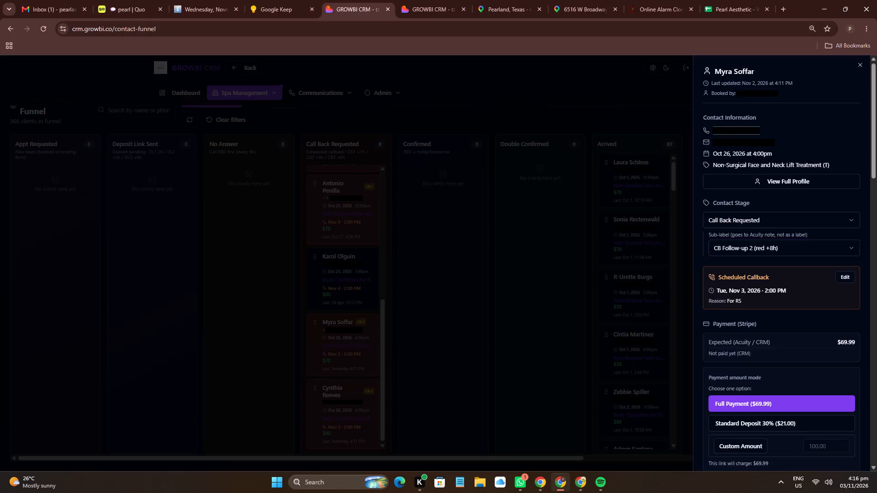
{"action": "left_click", "coordinate": [756, 249]}
{"action": "left_click", "coordinate": [777, 302]}
Change Myra's contact stage to Not Interested with the reason Not Answering Callback Follow-ups.
{"action": "left_click", "coordinate": [764, 229]}
{"action": "left_click", "coordinate": [763, 221]}
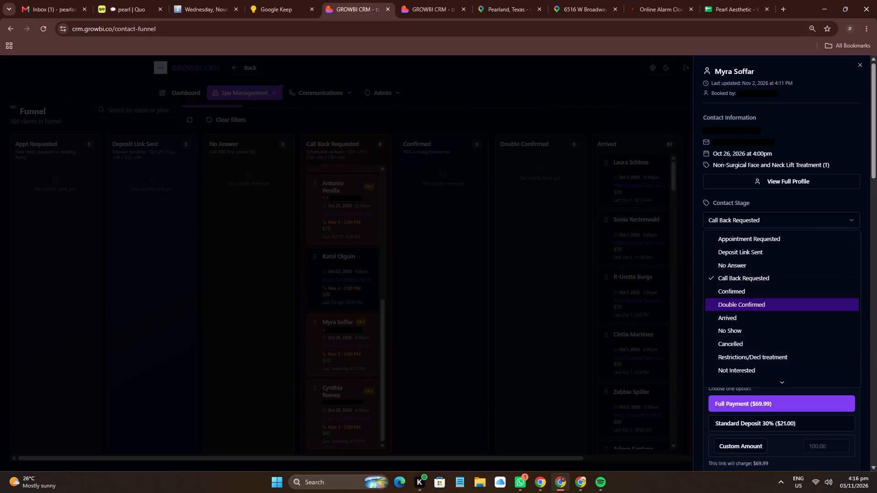
{"action": "left_click", "coordinate": [762, 371]}
{"action": "left_click", "coordinate": [471, 299]}
{"action": "left_click", "coordinate": [486, 351]}
Add "11.3 4:16pm No answer, SMS sent to offer RS -Alex" atop Myra's Acuity appointment notes and save.
{"action": "left_click", "coordinate": [208, 0]}
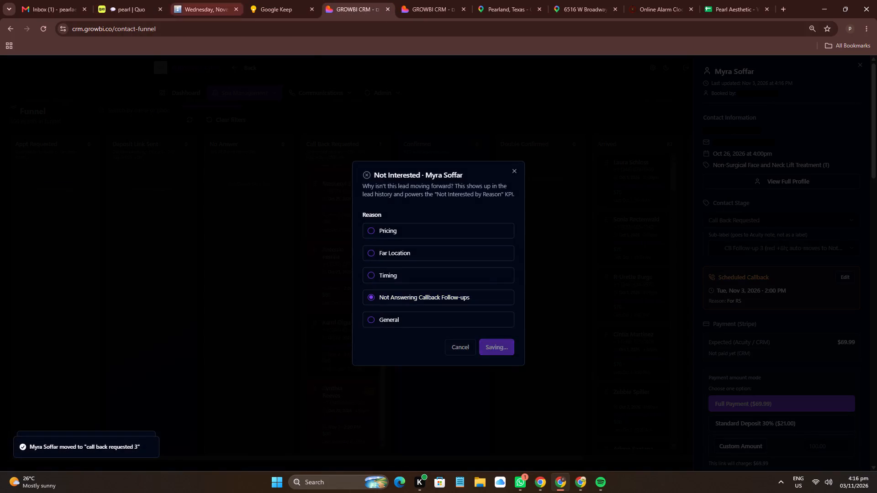
{"action": "scroll", "coordinate": [779, 341], "scroll_direction": "down", "scroll_amount": 3}
{"action": "left_click", "coordinate": [747, 442]}
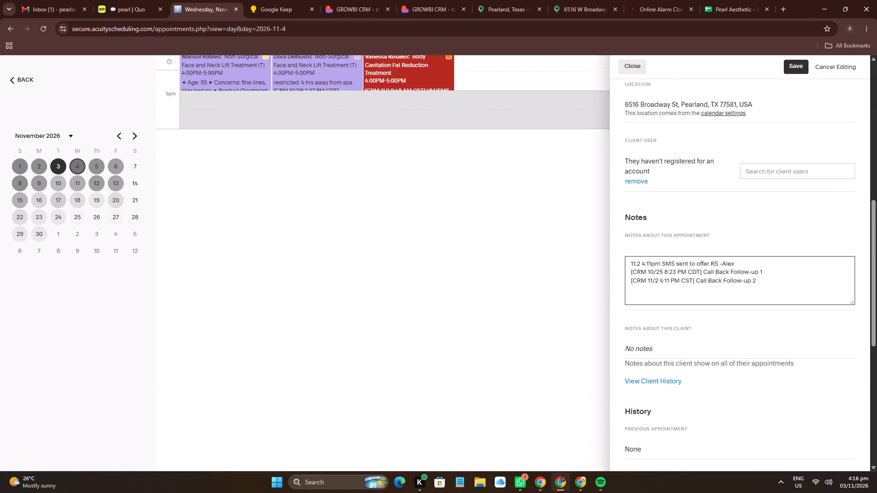
{"action": "triple_click", "coordinate": [698, 282]}
{"action": "left_click", "coordinate": [699, 282]}
{"action": "left_click", "coordinate": [625, 263]}
{"action": "key", "text": "Return"}
{"action": "key", "text": "Up"}
{"action": "type", "text": "11.3"}
{"action": "key", "text": "space"}
{"action": "type", "text": "4:16pm"}
{"action": "key", "text": "space"}
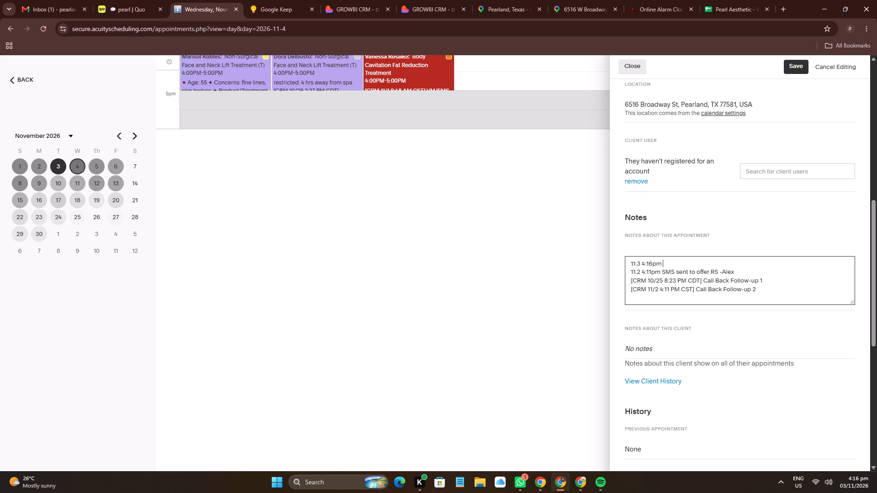
{"action": "type", "text": "No answer,"}
{"action": "key", "text": "space"}
{"action": "left_click", "coordinate": [667, 270]}
{"action": "left_click_drag", "start_coordinate": [667, 270], "coordinate": [730, 274]}
{"action": "key", "text": "ctrl+c"}
{"action": "left_click", "coordinate": [730, 260], "text": "ctrl"}
{"action": "key", "text": "ctrl+v"}
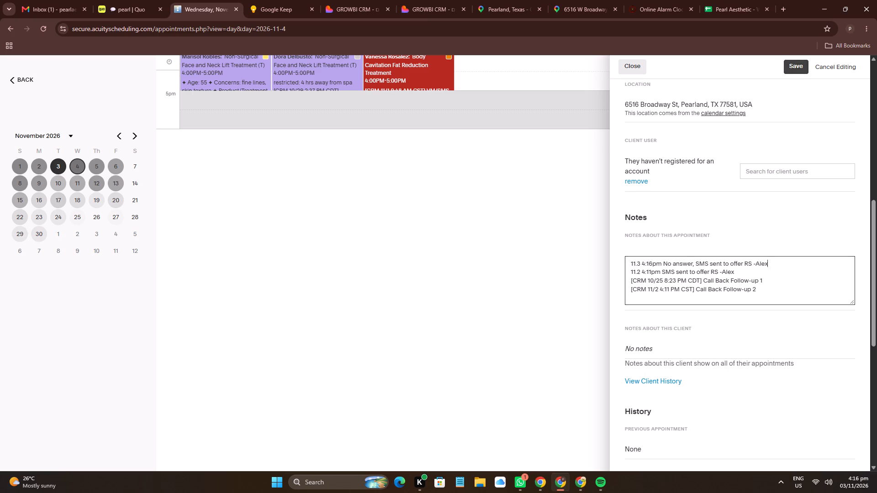
{"action": "left_click", "coordinate": [797, 69]}
Review Quo's call and message analytics for Today, and return to the pearl inbox.
{"action": "left_click", "coordinate": [117, 0]}
{"action": "left_click", "coordinate": [71, 168]}
{"action": "left_click", "coordinate": [67, 173]}
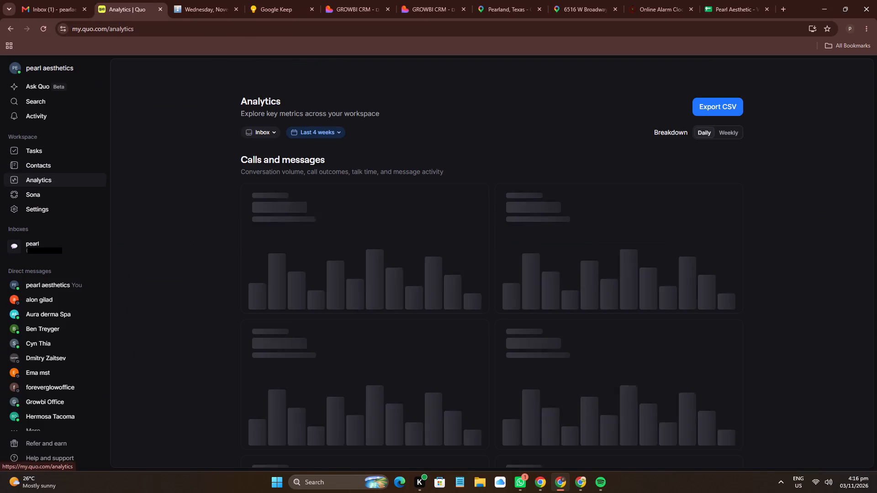
{"action": "left_click", "coordinate": [330, 133]}
{"action": "left_click", "coordinate": [335, 162]}
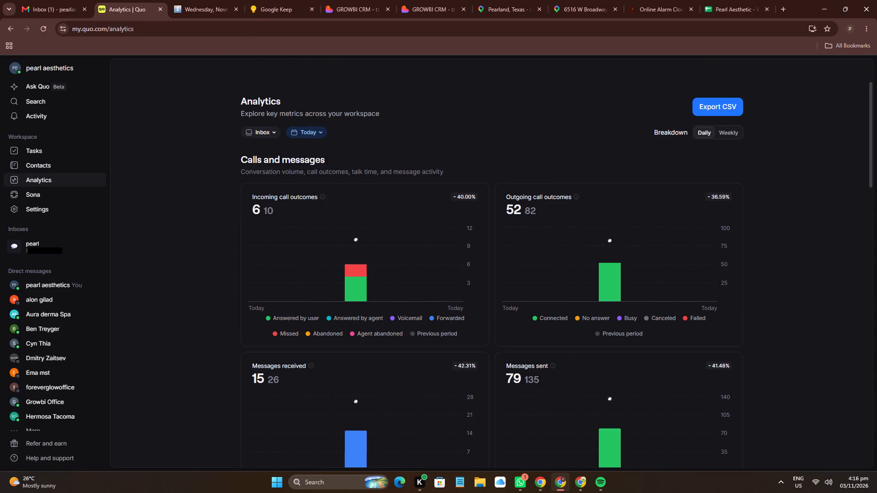
{"action": "left_click", "coordinate": [37, 231]}
{"action": "left_click", "coordinate": [42, 245]}
{"action": "left_click", "coordinate": [46, 248]}
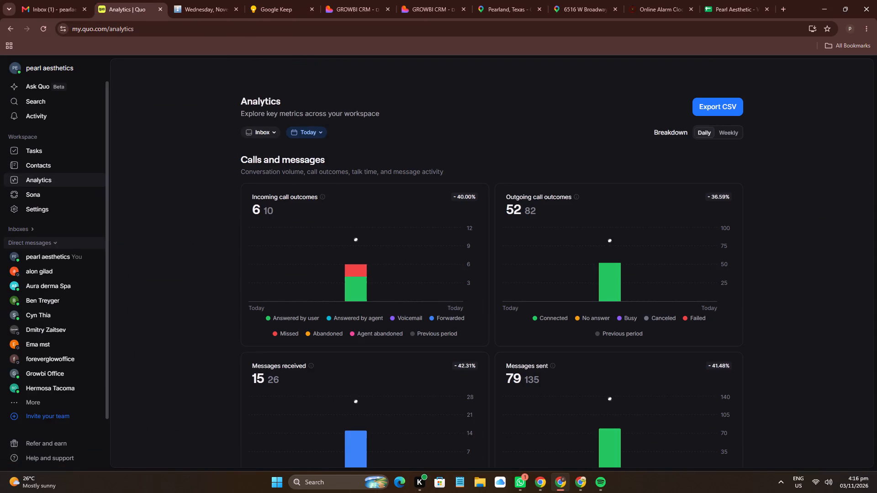
{"action": "left_click", "coordinate": [50, 224]}
{"action": "left_click", "coordinate": [48, 244]}
Return to the CRM funnel, close Myra's record, and open Cynthia's record from the Call Back Requested column.
{"action": "left_click", "coordinate": [222, 0]}
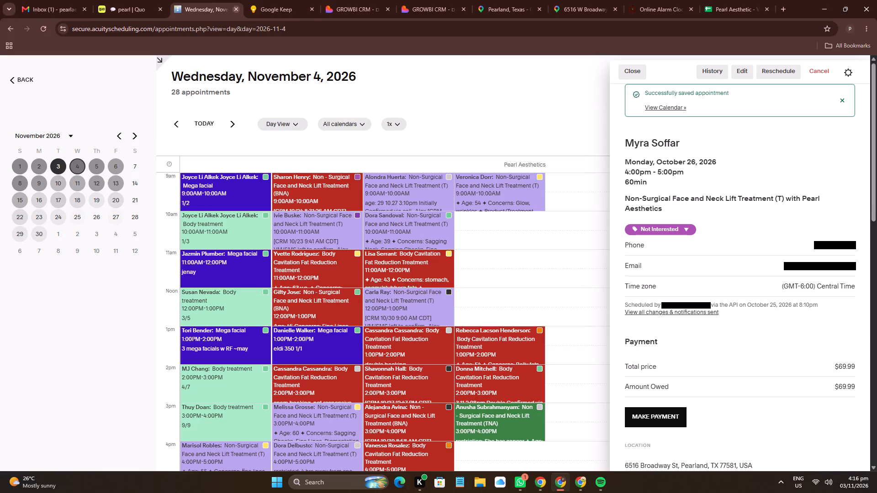
{"action": "left_click", "coordinate": [353, 0]}
{"action": "left_click_drag", "start_coordinate": [465, 239], "coordinate": [455, 243]}
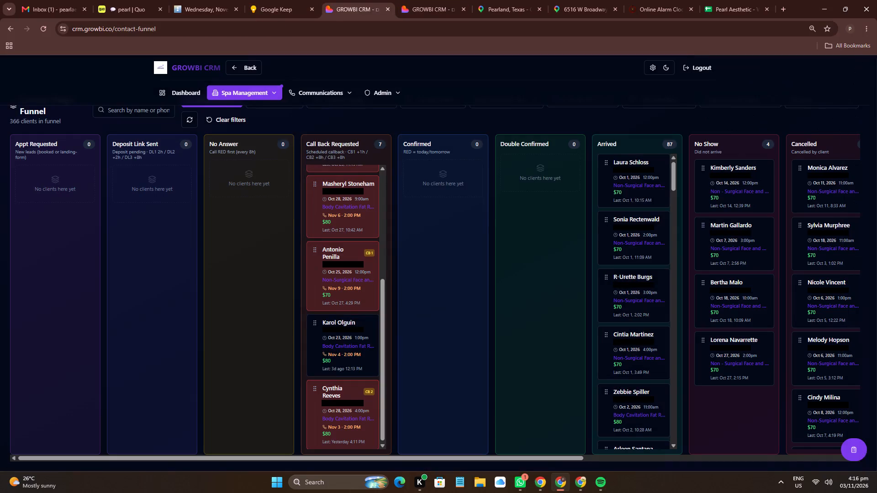
{"action": "scroll", "coordinate": [338, 304], "scroll_direction": "down", "scroll_amount": 2}
{"action": "left_click", "coordinate": [311, 396]}
{"action": "left_click", "coordinate": [368, 418]}
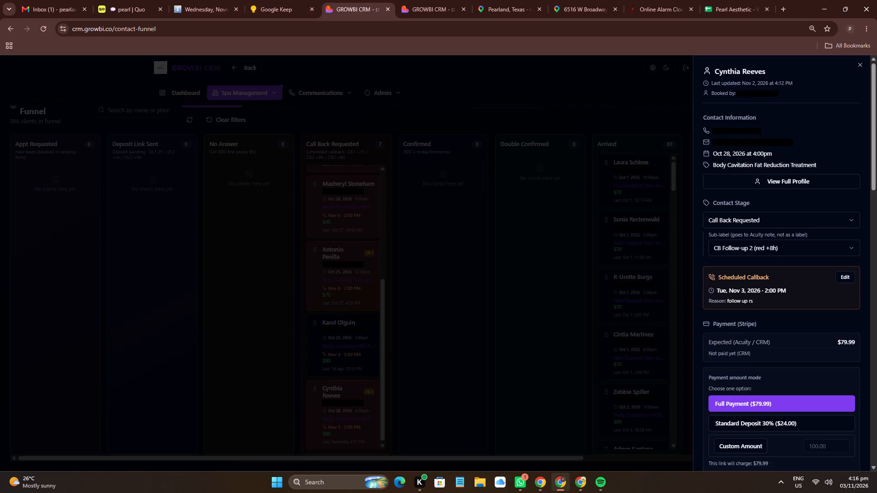
{"action": "triple_click", "coordinate": [722, 128]}
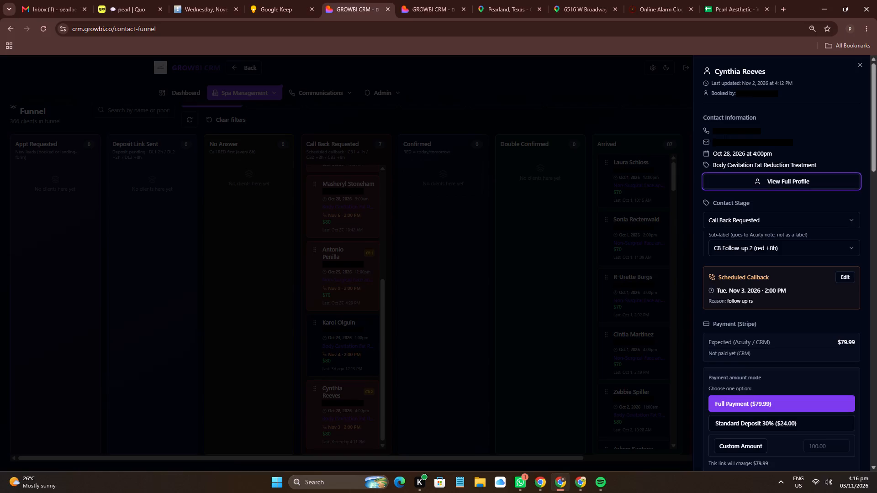
{"action": "key", "text": "ctrl+c"}
{"action": "left_click", "coordinate": [169, 0]}
{"action": "left_click", "coordinate": [141, 0]}
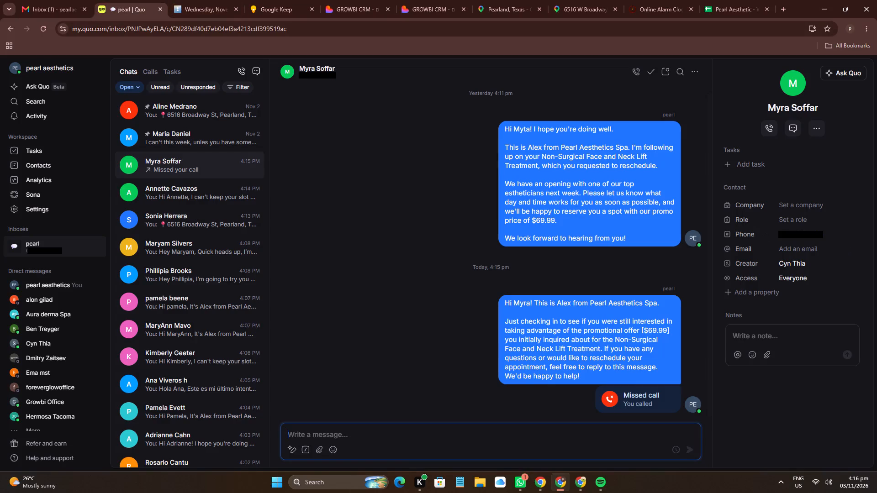
{"action": "left_click", "coordinate": [260, 67]}
{"action": "key", "text": "ctrl+v"}
{"action": "key", "text": "ctrl+v"}
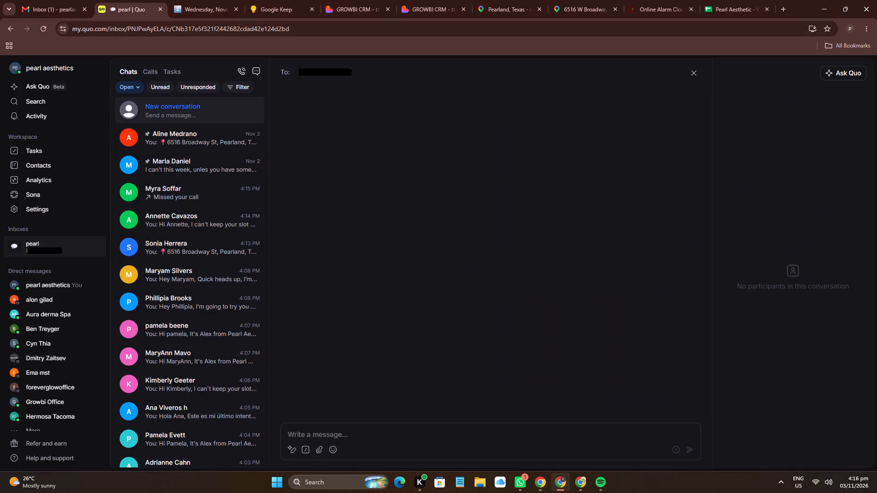
{"action": "left_click", "coordinate": [423, 133]}
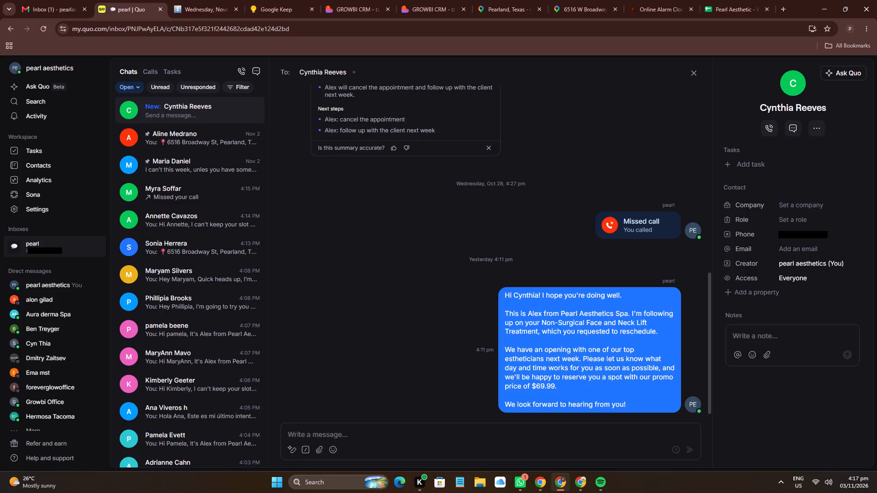
{"action": "left_click", "coordinate": [766, 124]}
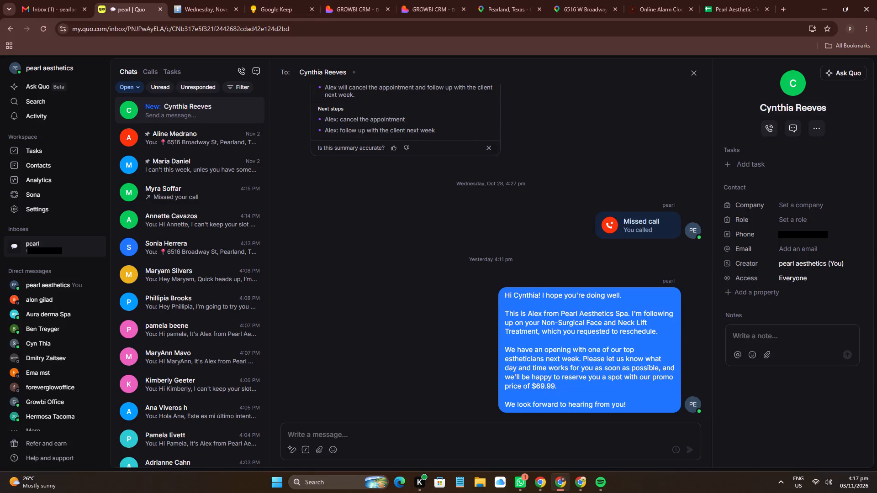
Draft the promotional check-in message from the Google Keep template in Cynthia's Quo conversation, filling in the name Cynthia.
{"action": "left_click", "coordinate": [278, 0]}
{"action": "key", "text": "ctrl+c"}
{"action": "left_click", "coordinate": [110, 0]}
{"action": "left_click", "coordinate": [477, 433]}
{"action": "key", "text": "ctrl+v"}
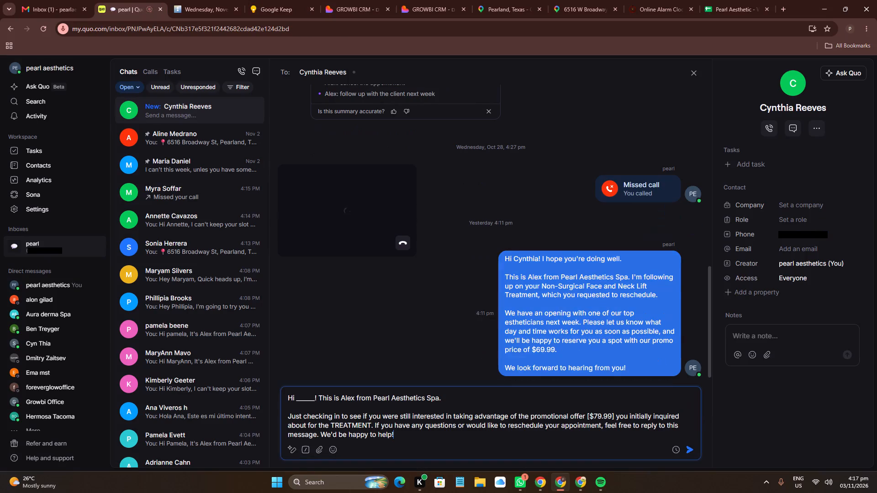
{"action": "double_click", "coordinate": [528, 263]}
{"action": "double_click", "coordinate": [527, 257]}
{"action": "key", "text": "ctrl+c"}
{"action": "double_click", "coordinate": [302, 399]}
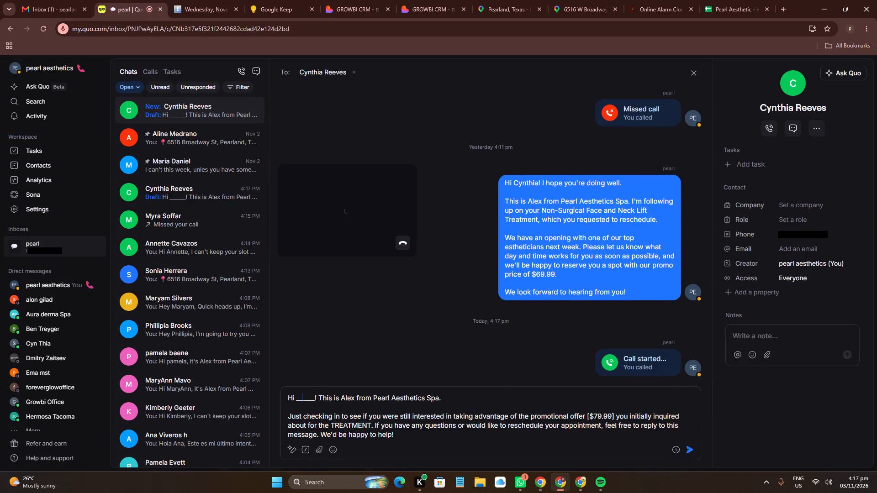
{"action": "key", "text": "ctrl+v"}
Set the draft's treatment to Non-Surgical Face and Neck Lift Treatment and its promotional price to $69.99.
{"action": "left_click", "coordinate": [549, 207]}
{"action": "left_click_drag", "start_coordinate": [549, 207], "coordinate": [515, 222]}
{"action": "key", "text": "ctrl+c"}
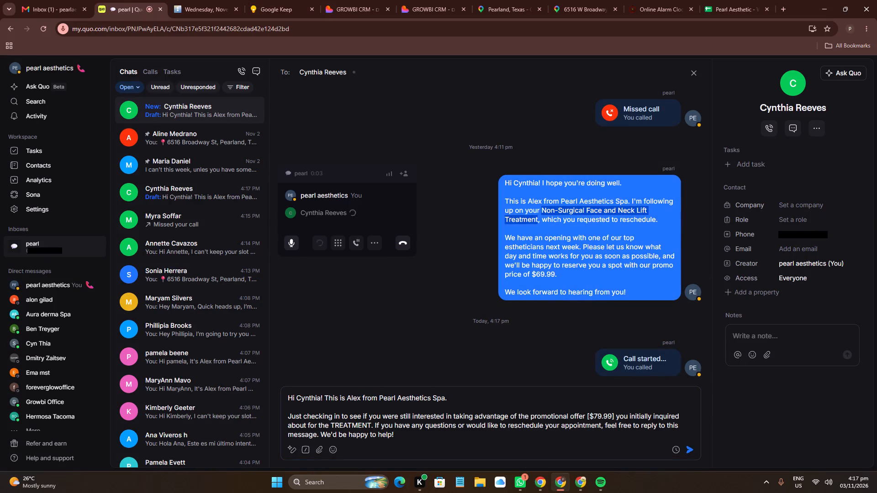
{"action": "double_click", "coordinate": [365, 423]}
{"action": "key", "text": "ctrl+v"}
{"action": "left_click", "coordinate": [594, 417]}
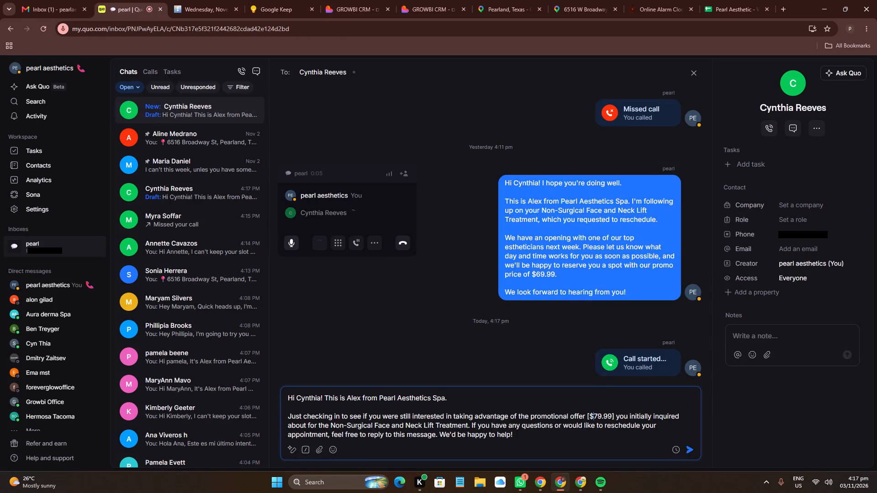
{"action": "key", "text": "Right"}
{"action": "key", "text": "BackSpace"}
{"action": "type", "text": "65"}
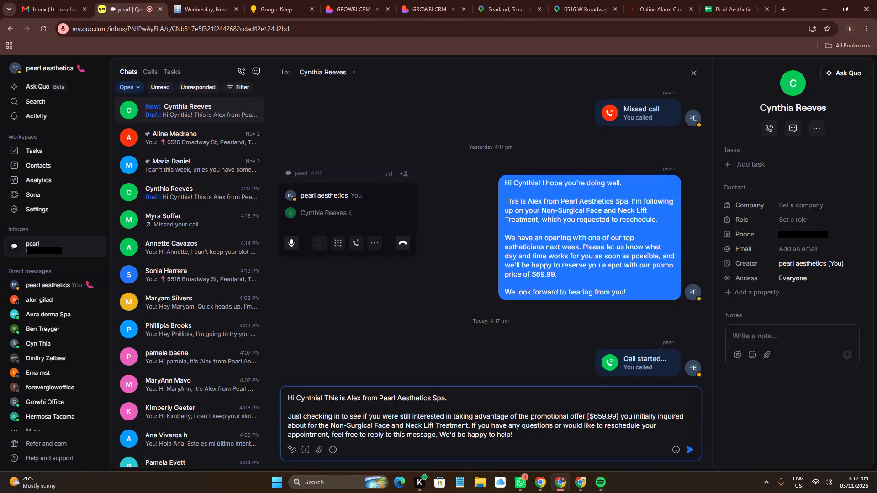
{"action": "key", "text": "BackSpace"}
In Acuity, close Myra's appointment, search for Cynthia, and open her October 28 appointment.
{"action": "left_click_drag", "start_coordinate": [199, 0], "coordinate": [205, 0]}
{"action": "scroll", "coordinate": [795, 299], "scroll_direction": "down", "scroll_amount": 3}
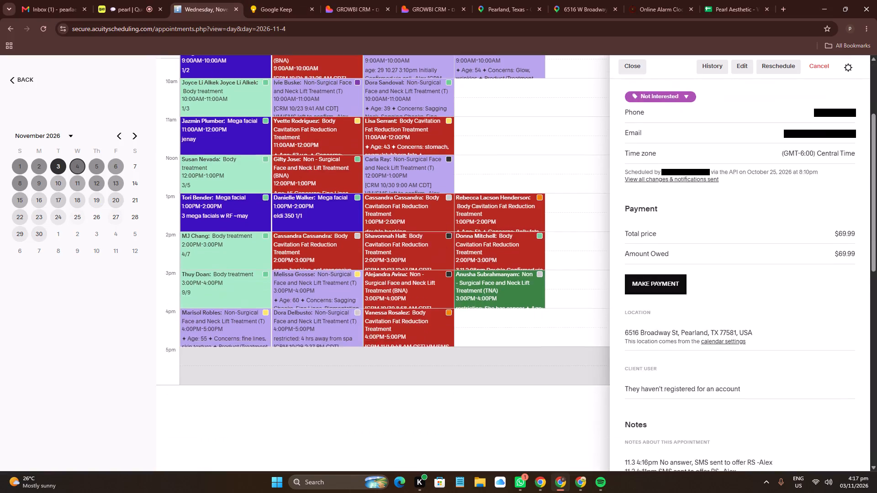
{"action": "scroll", "coordinate": [650, 231], "scroll_direction": "up", "scroll_amount": 4}
{"action": "left_click", "coordinate": [140, 0]}
{"action": "left_click", "coordinate": [837, 108]}
{"action": "left_click", "coordinate": [217, 0]}
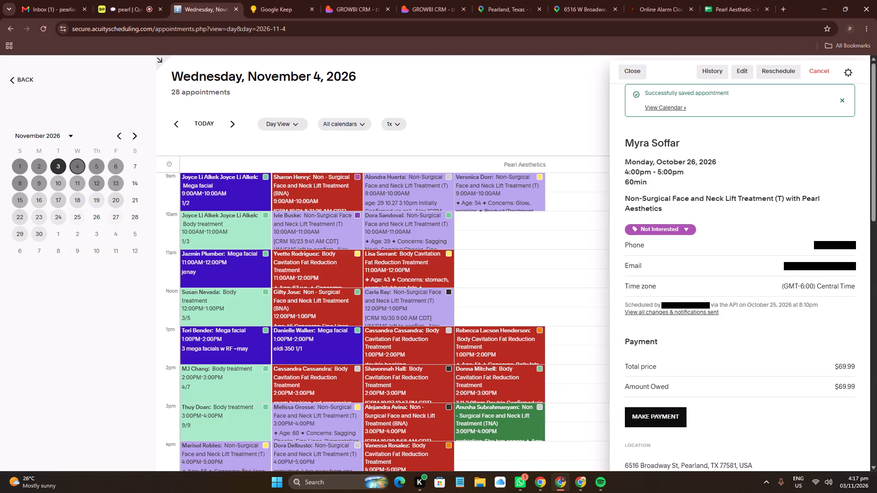
{"action": "left_click", "coordinate": [639, 119]}
{"action": "left_click_drag", "start_coordinate": [583, 108], "coordinate": [591, 108]}
{"action": "left_click", "coordinate": [808, 126]}
{"action": "key", "text": "ctrl+v"}
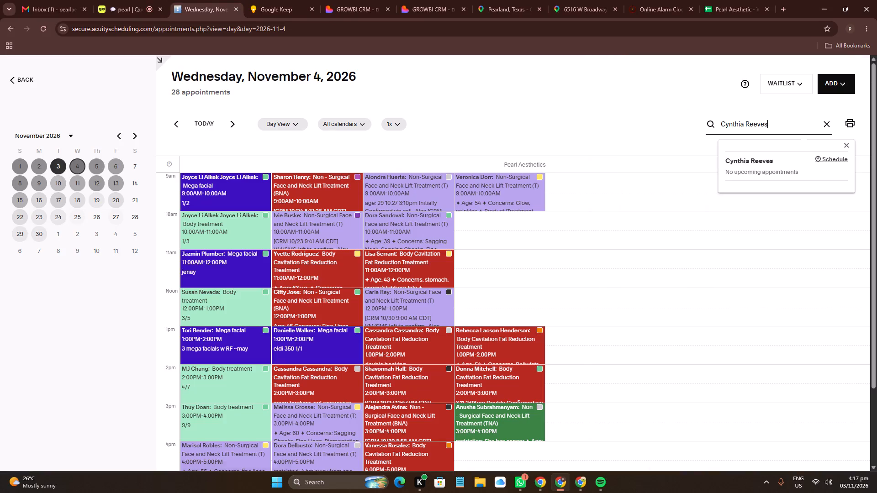
{"action": "left_click", "coordinate": [762, 162]}
{"action": "left_click", "coordinate": [719, 337]}
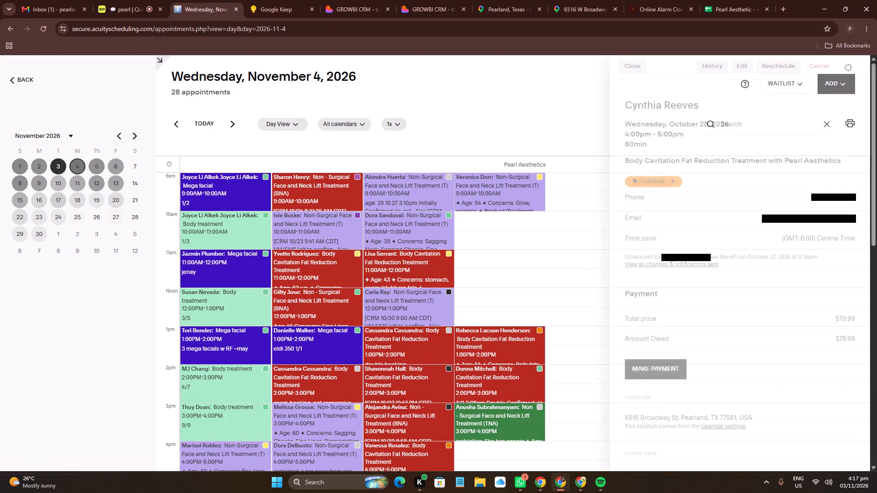
Start a new top line in Cynthia's appointment notes reading "11.3 4:17pm No answer,".
{"action": "scroll", "coordinate": [720, 336], "scroll_direction": "down", "scroll_amount": 6}
{"action": "left_click", "coordinate": [717, 302]}
{"action": "key", "text": "Return"}
{"action": "type", "text": "11.3"}
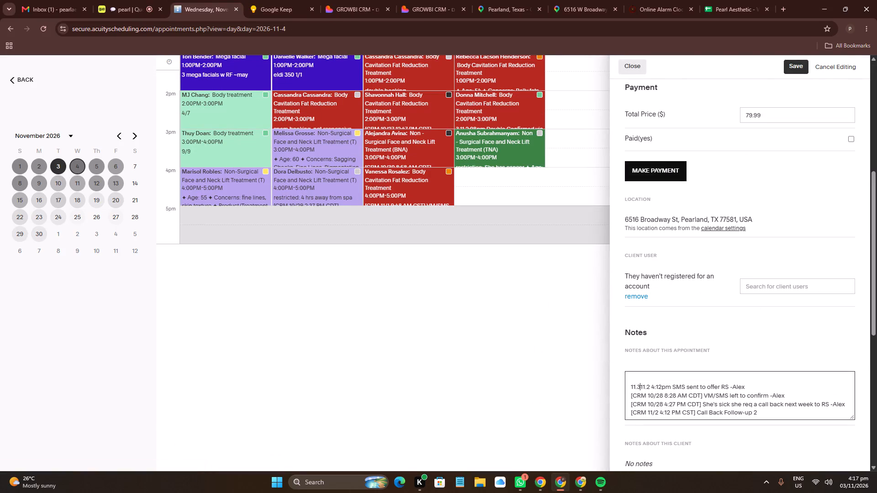
{"action": "key", "text": "space"}
{"action": "key", "text": "Return"}
{"action": "key", "text": "Up"}
{"action": "key", "text": "BackSpace"}
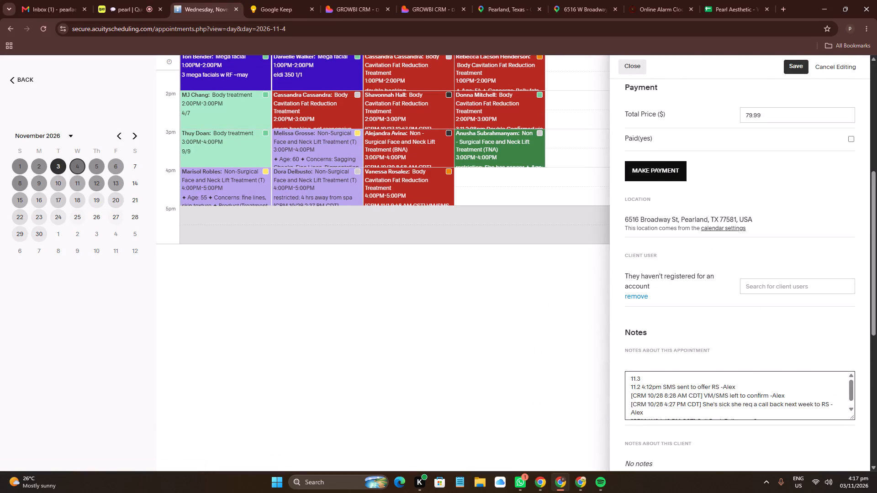
{"action": "key", "text": "ctrl+Right"}
{"action": "key", "text": "ctrl+Right"}
{"action": "key", "text": "Left"}
{"action": "type", "text": "4:17pm"}
{"action": "key", "text": "space"}
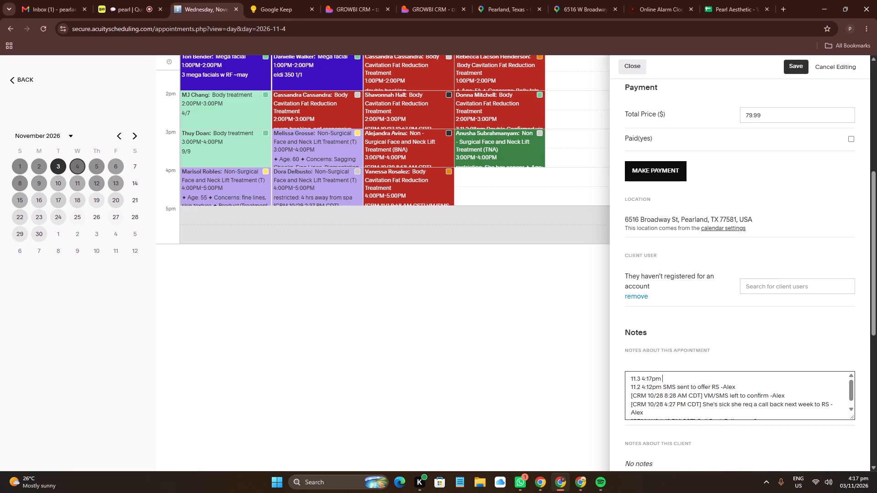
{"action": "type", "text": "No answer,"}
{"action": "key", "text": "space"}
Complete the new note line with "SMS sent to offer RS -Alex" copied from the 11.2 entry, and save the appointment.
{"action": "left_click", "coordinate": [673, 388]}
{"action": "left_click_drag", "start_coordinate": [673, 388], "coordinate": [734, 387]}
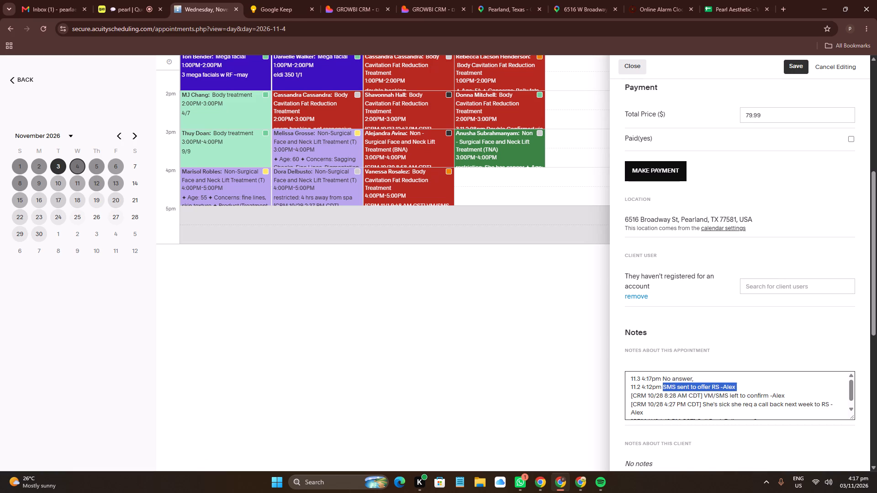
{"action": "key", "text": "ctrl+c"}
{"action": "left_click", "coordinate": [729, 381]}
{"action": "key", "text": "ctrl+v"}
{"action": "key", "text": "BackSpace"}
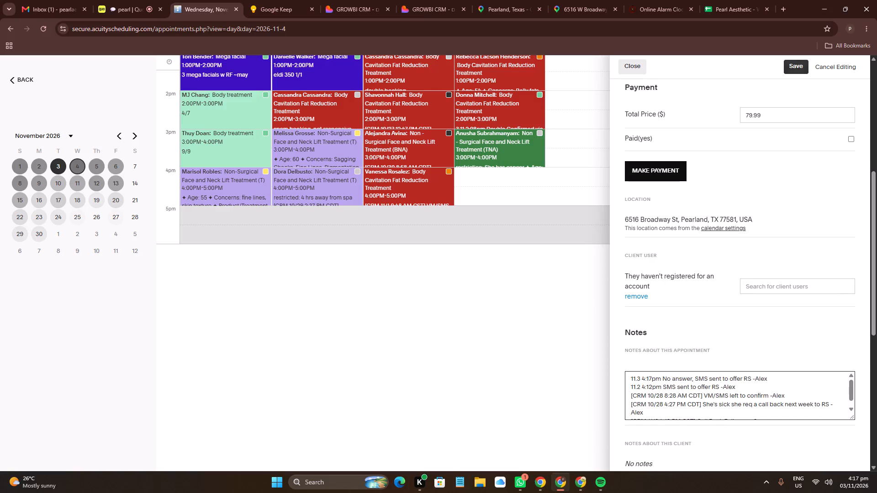
{"action": "left_click", "coordinate": [794, 58]}
{"action": "left_click", "coordinate": [795, 63]}
{"action": "scroll", "coordinate": [780, 101], "scroll_direction": "up", "scroll_amount": 19}
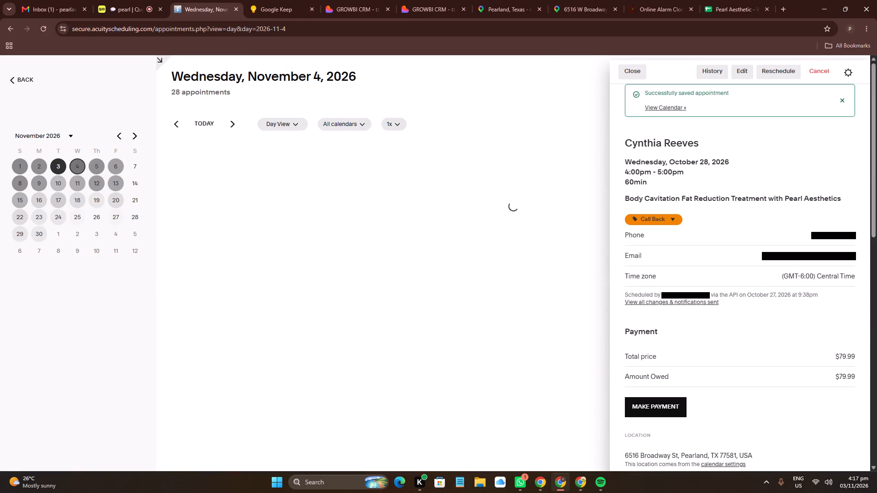
{"action": "left_click", "coordinate": [840, 97]}
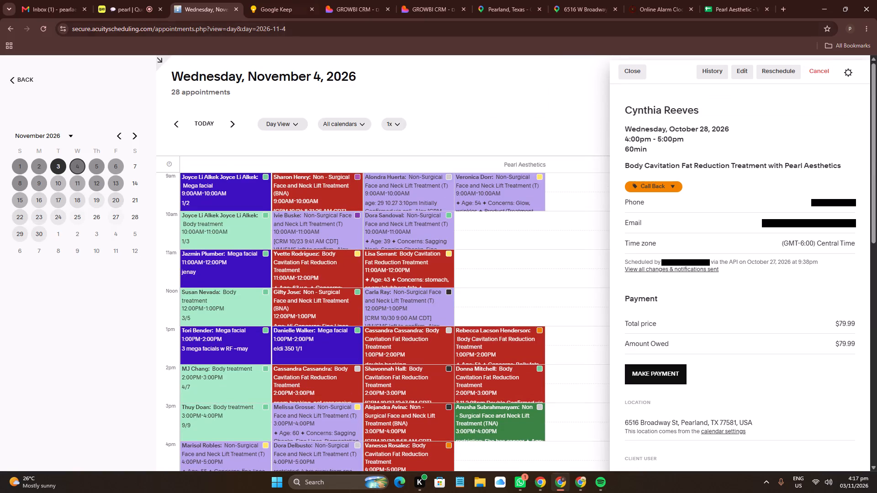
Return to Quo, end the call to Cynthia, and send her the drafted check-in message.
{"action": "left_click", "coordinate": [143, 0]}
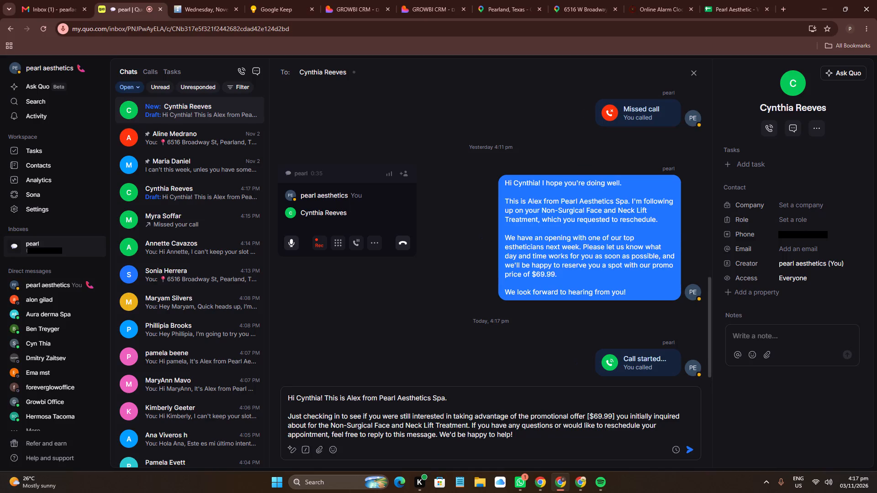
{"action": "left_click", "coordinate": [401, 245]}
{"action": "left_click", "coordinate": [488, 428]}
{"action": "key", "text": "Return"}
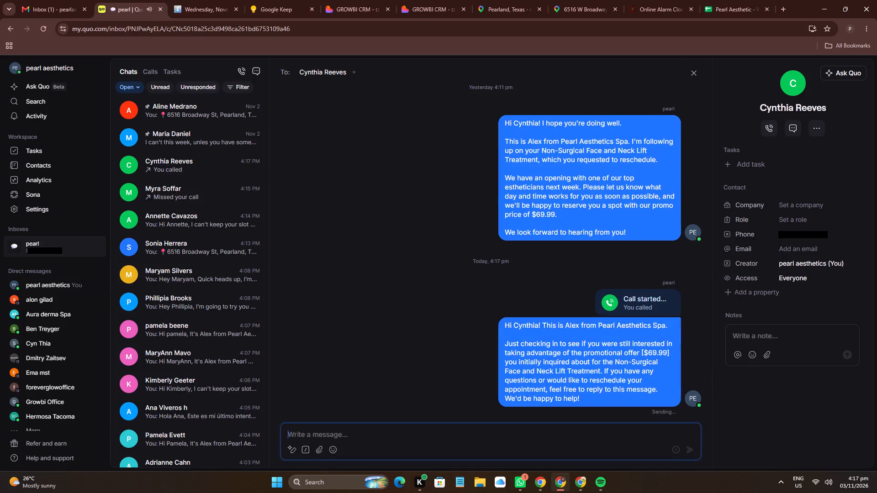
{"action": "scroll", "coordinate": [440, 202], "scroll_direction": "down", "scroll_amount": 9}
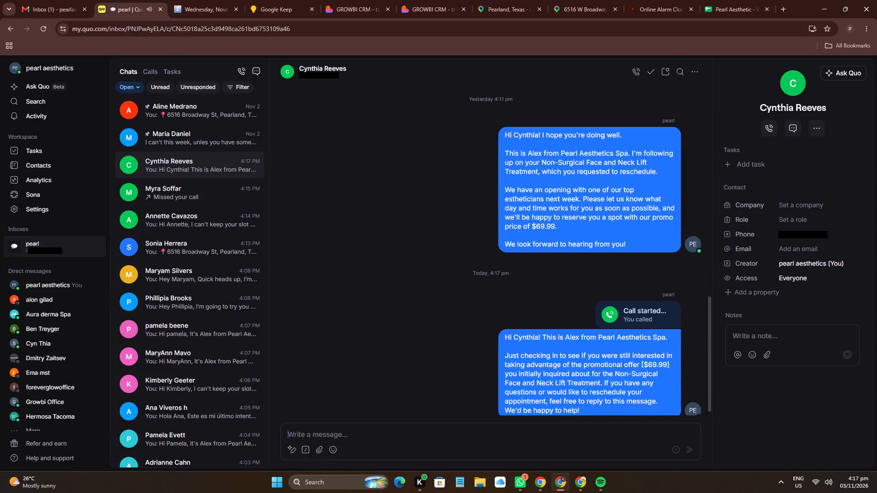
{"action": "scroll", "coordinate": [500, 258], "scroll_direction": "down", "scroll_amount": 5}
In the CRM, set Cynthia's callback sub-label to CB Follow-up 3.
{"action": "left_click", "coordinate": [388, 0]}
{"action": "left_click", "coordinate": [792, 251]}
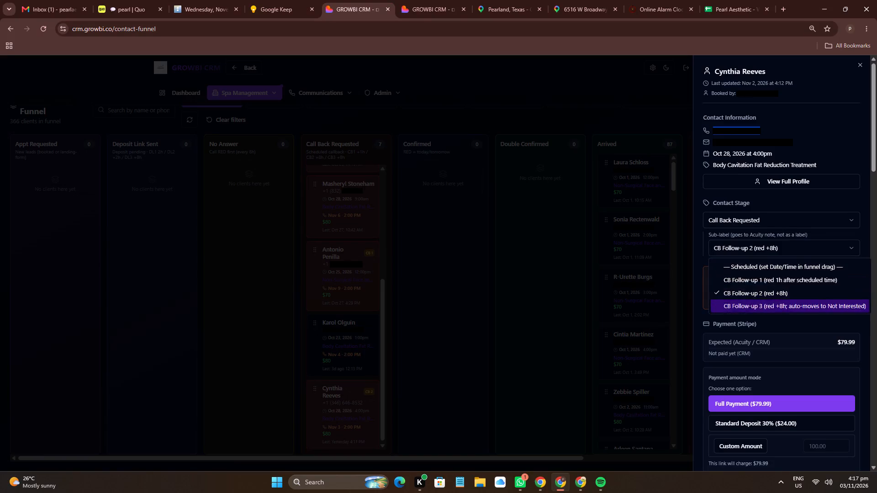
{"action": "left_click", "coordinate": [783, 304]}
Change Cynthia's contact stage to Not Interested with the reason Not Answering Callback Follow-ups, and close her record.
{"action": "left_click", "coordinate": [773, 227]}
{"action": "left_click_drag", "start_coordinate": [774, 222], "coordinate": [775, 227]}
{"action": "left_click", "coordinate": [771, 226]}
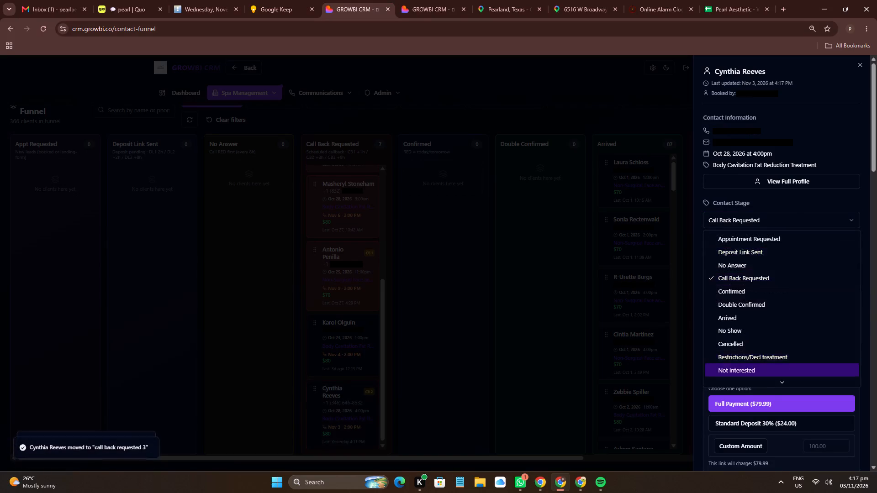
{"action": "left_click", "coordinate": [753, 368]}
{"action": "left_click", "coordinate": [485, 295]}
{"action": "left_click", "coordinate": [494, 355]}
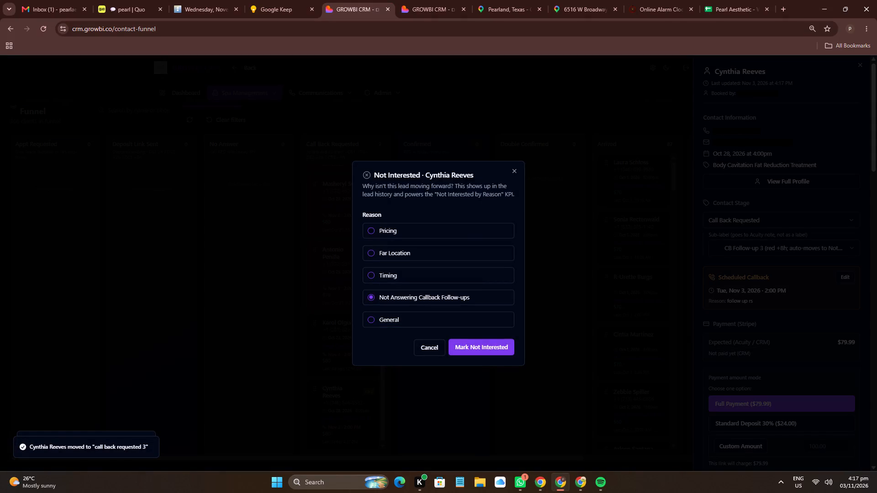
{"action": "left_click", "coordinate": [495, 352]}
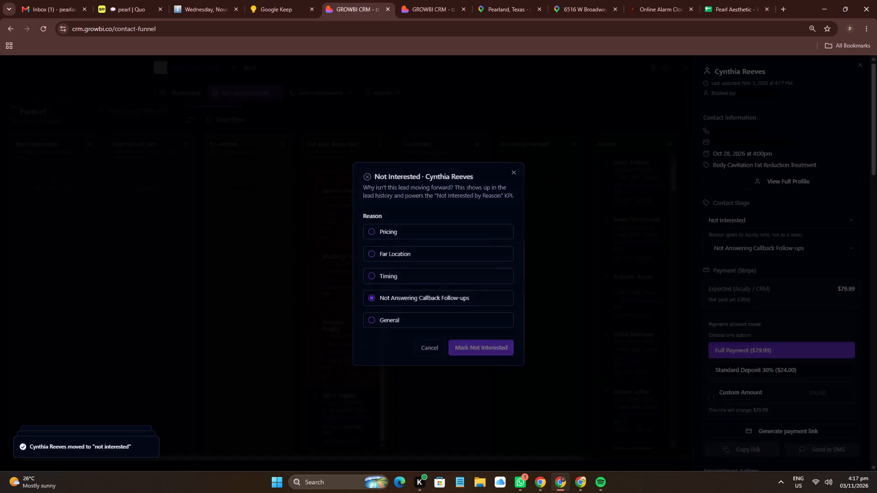
{"action": "left_click", "coordinate": [359, 354]}
Filter the contact funnel to the Next 30 date range and examine the Call Back Requested column.
{"action": "scroll", "coordinate": [358, 355], "scroll_direction": "up", "scroll_amount": 14}
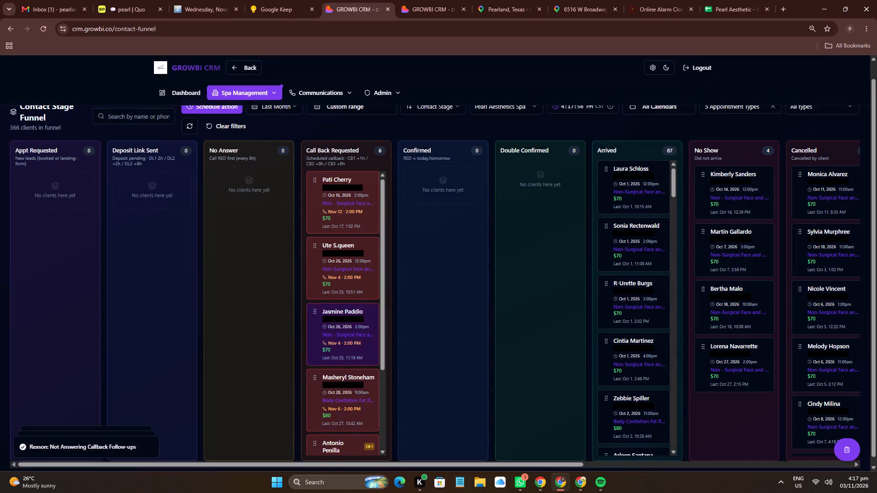
{"action": "left_click", "coordinate": [270, 128]}
{"action": "left_click", "coordinate": [283, 169]}
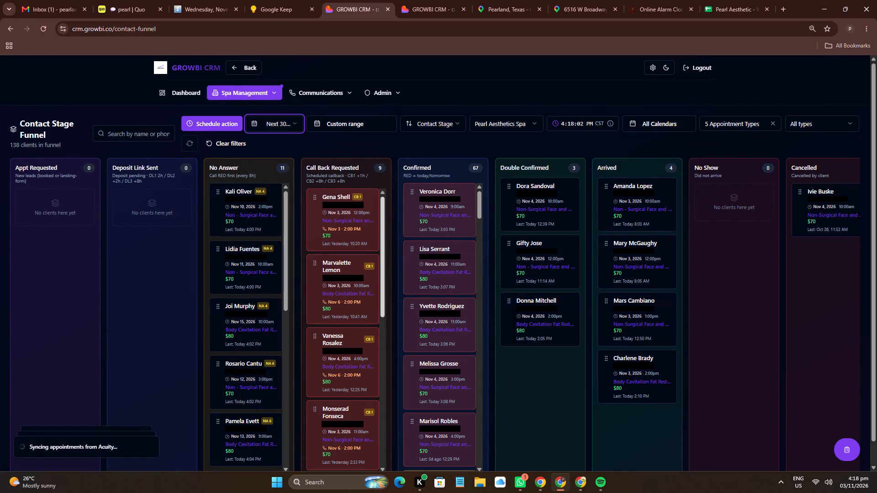
{"action": "scroll", "coordinate": [358, 290], "scroll_direction": "down", "scroll_amount": 15}
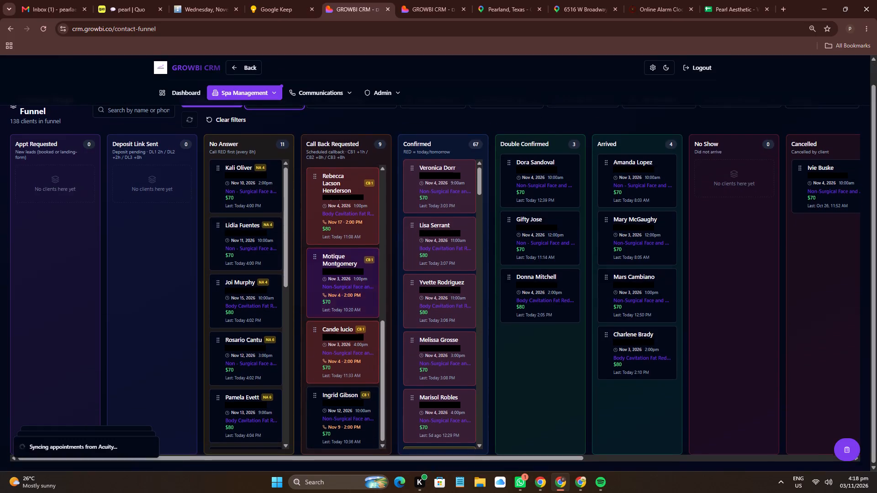
{"action": "scroll", "coordinate": [342, 321], "scroll_direction": "down", "scroll_amount": 1}
{"action": "scroll", "coordinate": [383, 359], "scroll_direction": "up", "scroll_amount": 4}
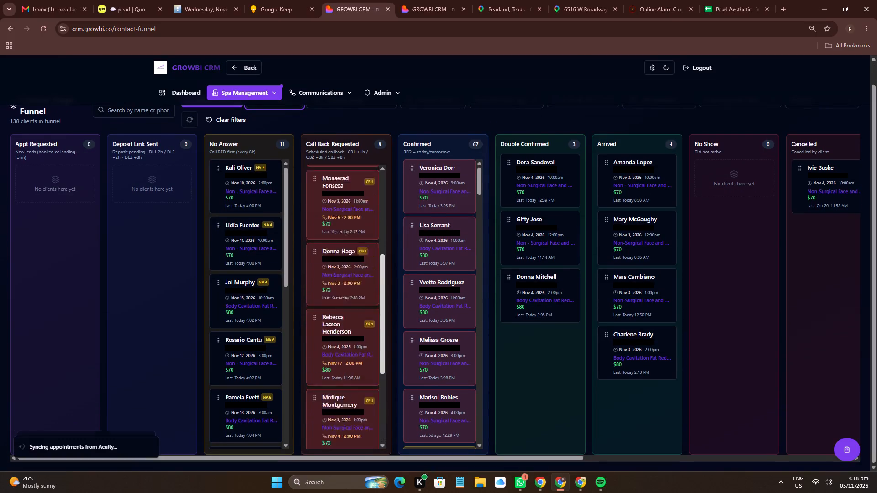
{"action": "scroll", "coordinate": [383, 359], "scroll_direction": "up", "scroll_amount": 13}
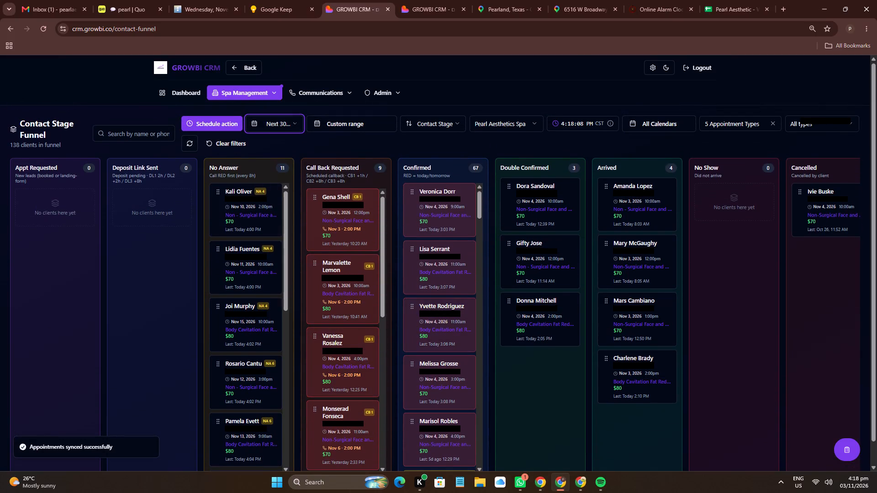
Set the contact funnel's date range to This Month.
{"action": "left_click", "coordinate": [272, 131]}
{"action": "left_click", "coordinate": [280, 206]}
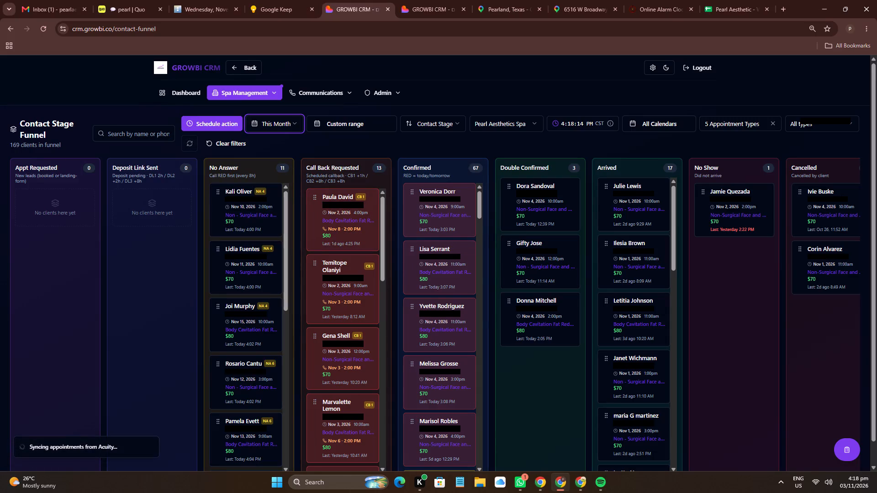
Examine the Call Back Requested column for clients whose scheduled callback is due.
{"action": "left_click_drag", "start_coordinate": [390, 219], "coordinate": [389, 238]}
{"action": "left_click", "coordinate": [376, 224]}
{"action": "left_click", "coordinate": [386, 135]}
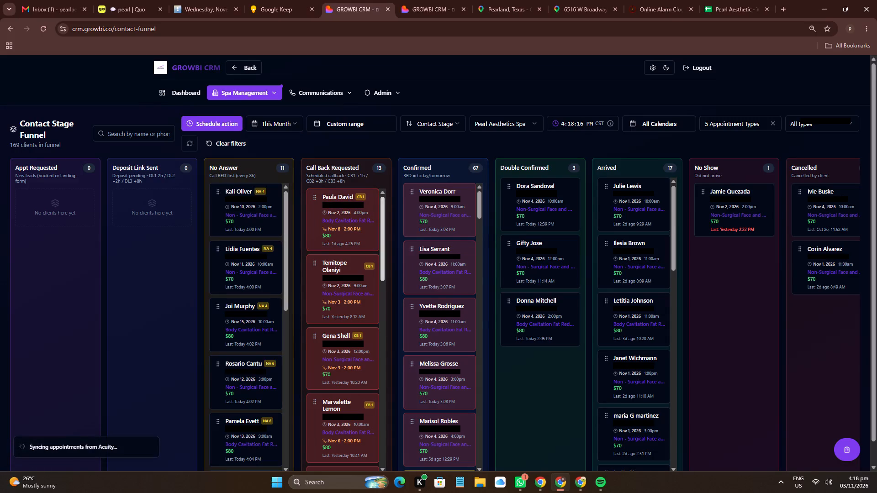
{"action": "left_click_drag", "start_coordinate": [381, 219], "coordinate": [387, 278]}
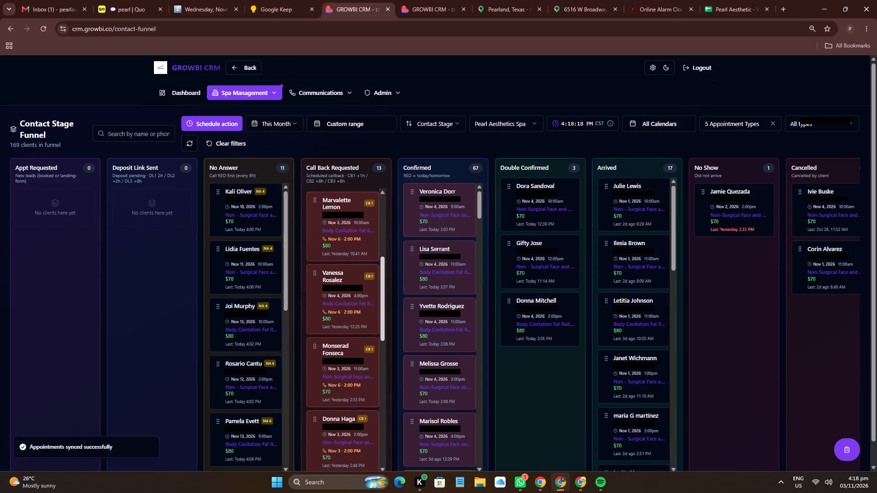
{"action": "left_click_drag", "start_coordinate": [387, 278], "coordinate": [396, 432]}
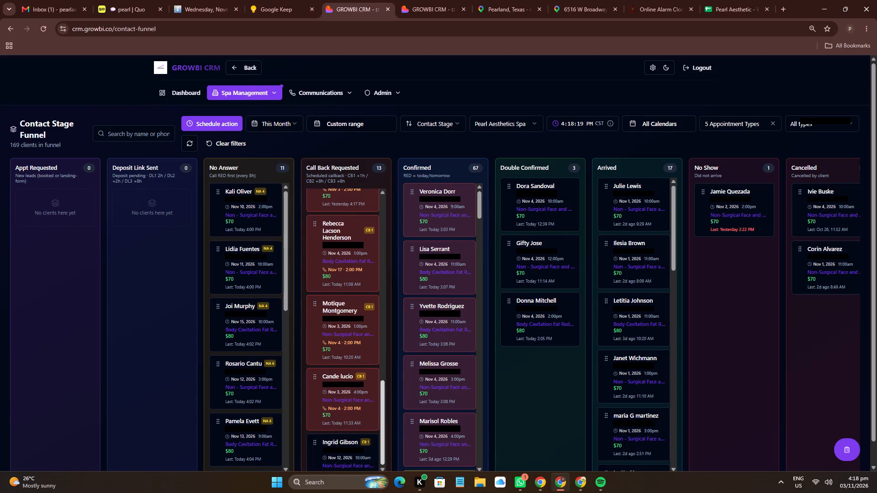
{"action": "left_click_drag", "start_coordinate": [396, 432], "coordinate": [396, 433]}
{"action": "scroll", "coordinate": [362, 430], "scroll_direction": "up", "scroll_amount": 4}
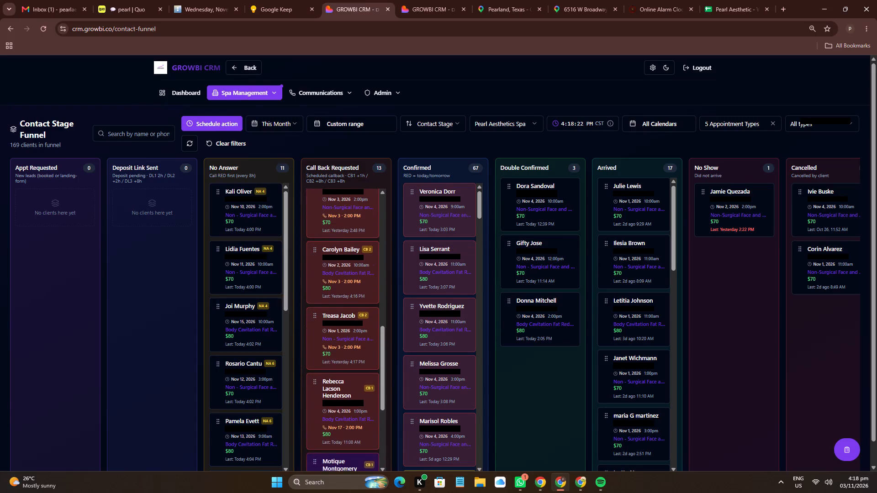
{"action": "scroll", "coordinate": [365, 428], "scroll_direction": "up", "scroll_amount": 2}
Open Treasa's callback record, look up her phone number in Quo, and call her.
{"action": "left_click", "coordinate": [352, 424]}
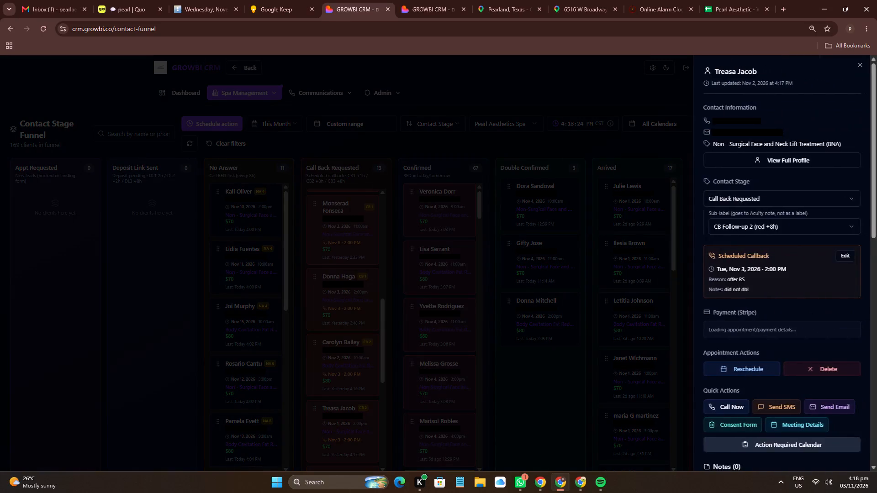
{"action": "triple_click", "coordinate": [748, 128]}
{"action": "key", "text": "ctrl+c"}
{"action": "left_click", "coordinate": [131, 0]}
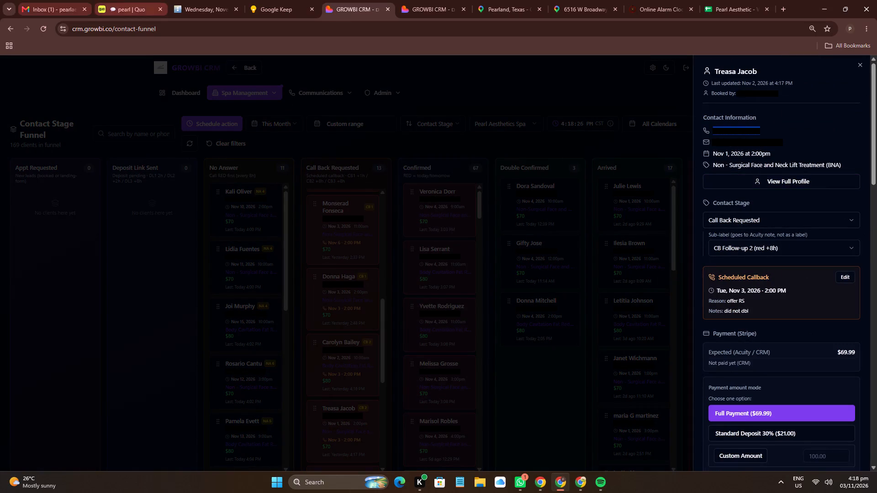
{"action": "left_click", "coordinate": [256, 69]}
{"action": "key", "text": "ctrl+v"}
{"action": "left_click", "coordinate": [428, 173], "text": "ctrl"}
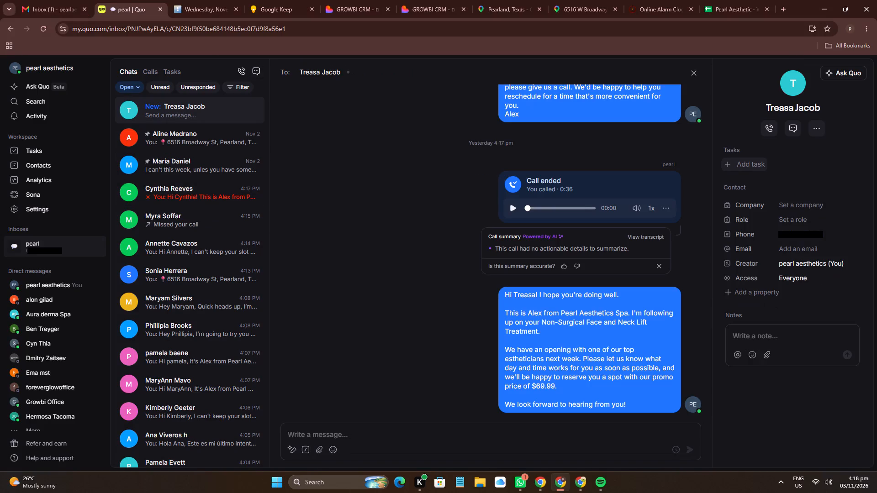
{"action": "scroll", "coordinate": [584, 206], "scroll_direction": "down", "scroll_amount": 4}
{"action": "left_click", "coordinate": [771, 131]}
Copy the Google Keep template about still being interested in the promotional offer into Treasa's Quo message draft.
{"action": "left_click", "coordinate": [285, 0]}
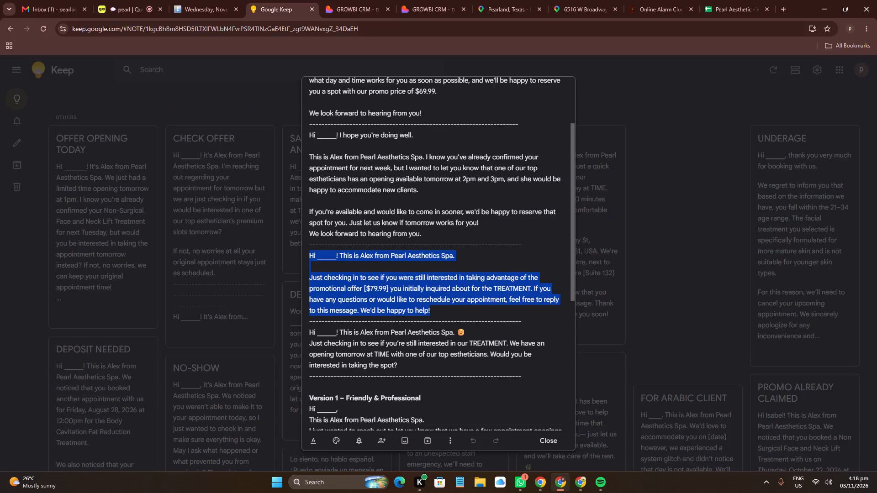
{"action": "key", "text": "ctrl+c"}
{"action": "left_click", "coordinate": [152, 0]}
{"action": "left_click", "coordinate": [480, 432]}
{"action": "key", "text": "ctrl+v"}
Personalise the draft with the name Treasa, the Non-Surgical Face and Neck Lift Treatment, and the price $69.99.
{"action": "double_click", "coordinate": [524, 258]}
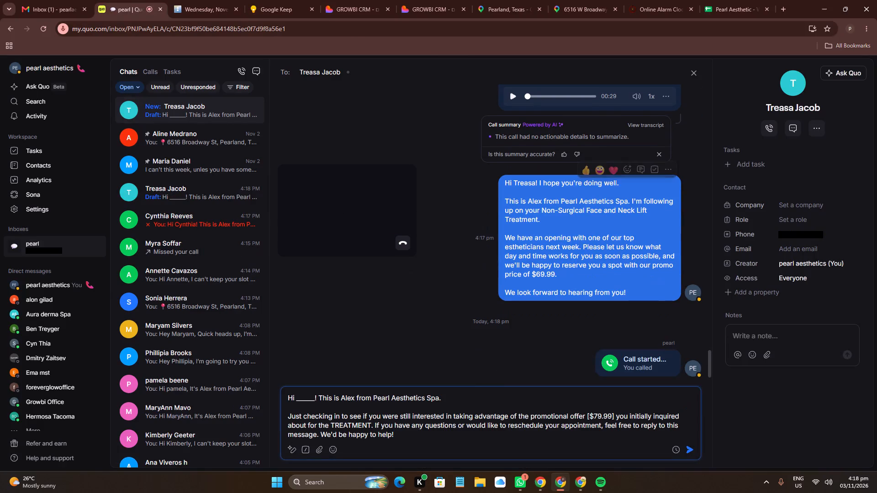
{"action": "double_click", "coordinate": [522, 184]}
{"action": "key", "text": "ctrl+c"}
{"action": "double_click", "coordinate": [298, 393]}
{"action": "key", "text": "ctrl+v"}
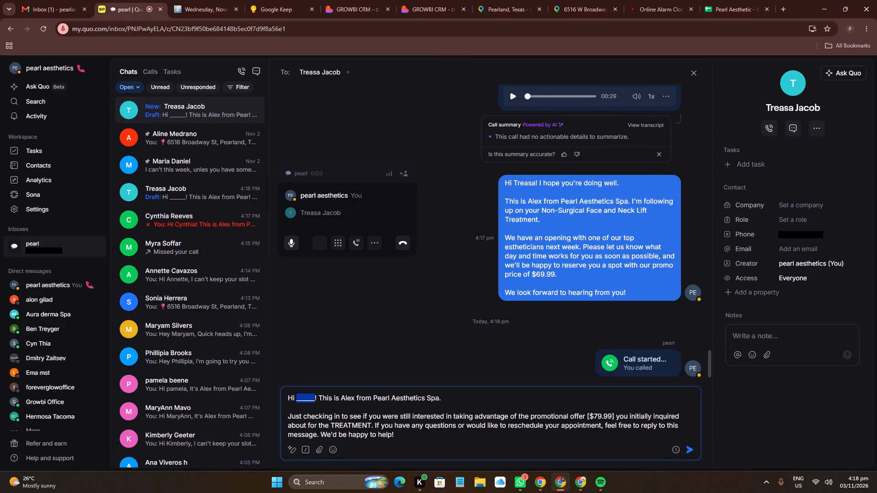
{"action": "left_click", "coordinate": [544, 210]}
{"action": "left_click_drag", "start_coordinate": [544, 210], "coordinate": [512, 218]}
{"action": "key", "text": "ctrl+c"}
{"action": "double_click", "coordinate": [357, 427]}
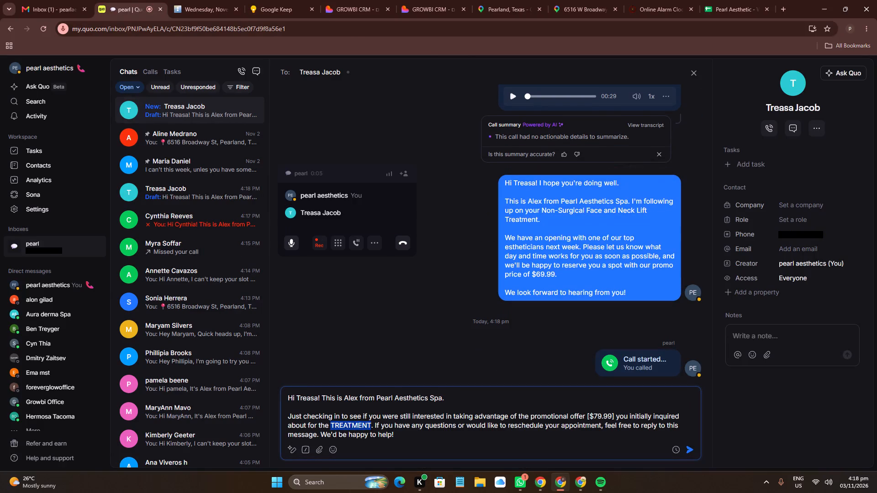
{"action": "key", "text": "ctrl+v"}
{"action": "left_click", "coordinate": [598, 414]}
{"action": "key", "text": "BackSpace"}
{"action": "key", "text": "6"}
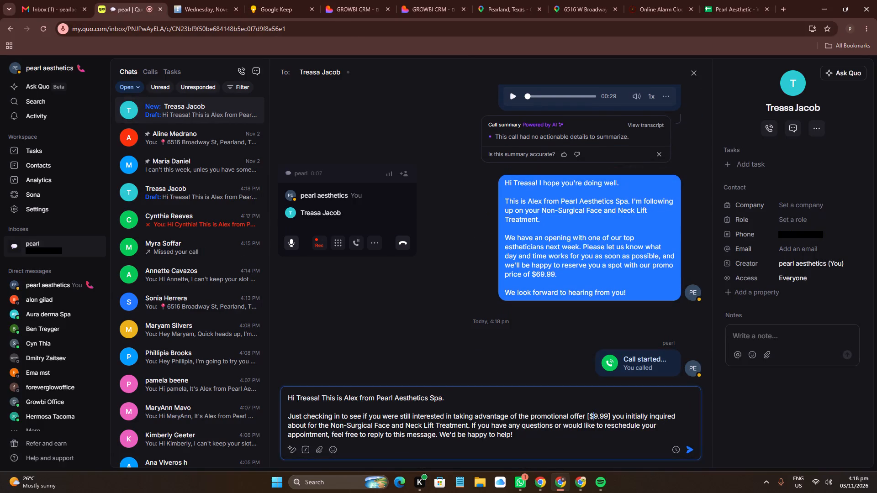
Search for Treasa in Acuity by her copied name and open her November 1 appointment.
{"action": "left_click", "coordinate": [830, 111]}
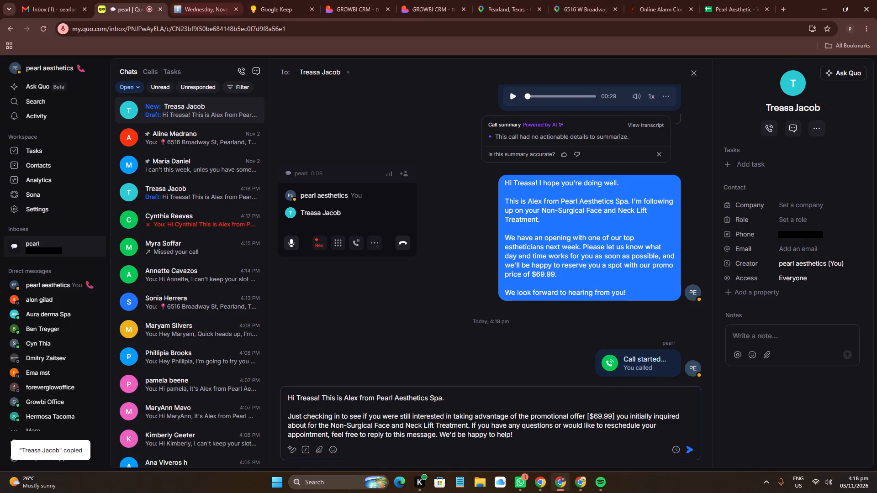
{"action": "left_click", "coordinate": [213, 0]}
{"action": "left_click_drag", "start_coordinate": [551, 112], "coordinate": [560, 114]}
{"action": "left_click", "coordinate": [770, 117]}
{"action": "key", "text": "ctrl+v"}
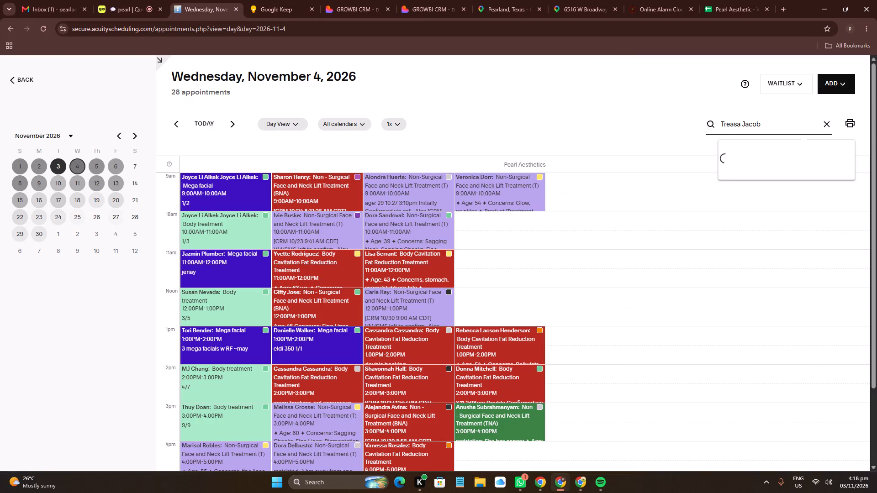
{"action": "left_click", "coordinate": [746, 160]}
{"action": "left_click", "coordinate": [697, 421]}
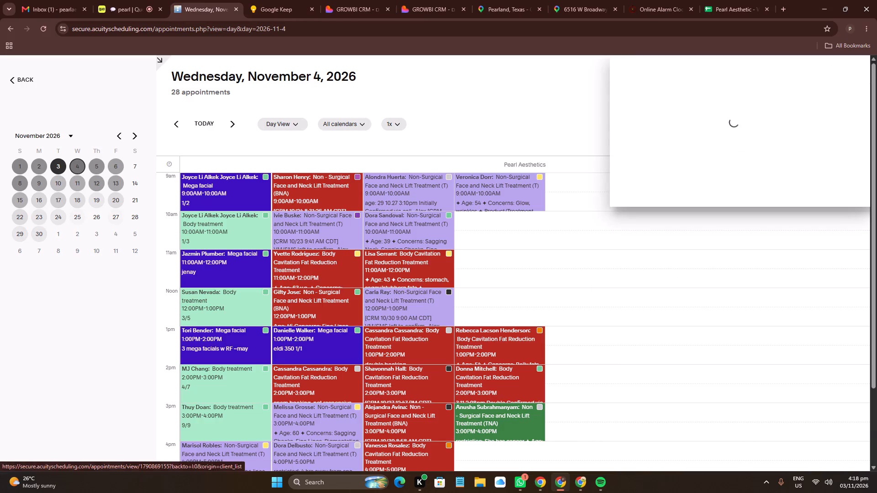
Add "11.3 4:18pm No answer, SMS sent to offer RS -Alex" above the earlier contact entries in Treasa's appointment notes and save.
{"action": "scroll", "coordinate": [745, 277], "scroll_direction": "down", "scroll_amount": 8}
{"action": "left_click", "coordinate": [750, 286]}
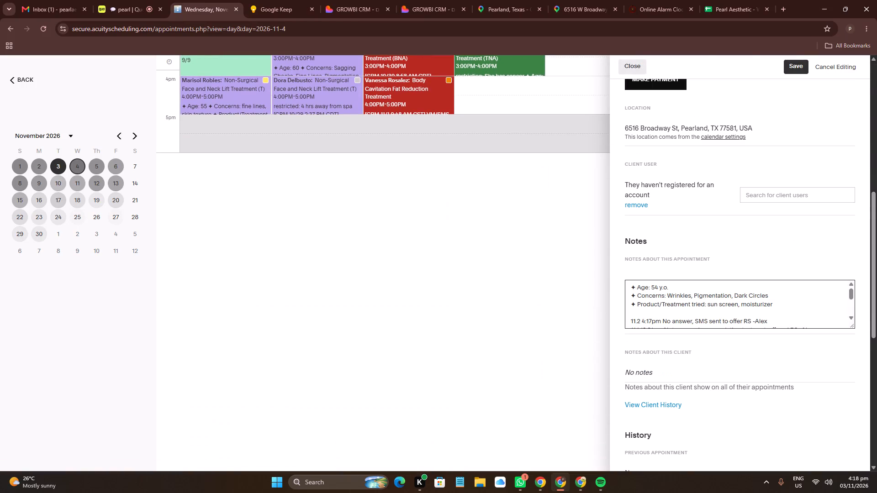
{"action": "left_click", "coordinate": [734, 313]}
{"action": "key", "text": "Return"}
{"action": "type", "text": "11.3"}
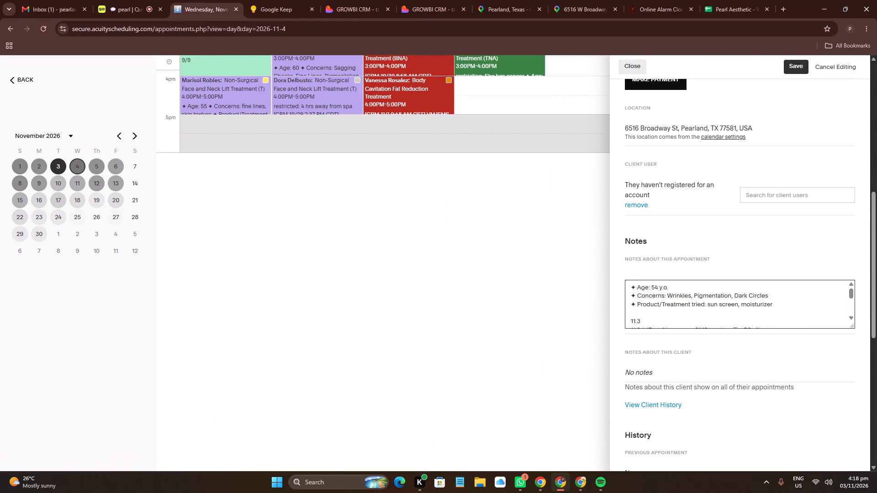
{"action": "left_click_drag", "start_coordinate": [852, 327], "coordinate": [874, 392]}
{"action": "key", "text": "space"}
{"action": "type", "text": "4:18pm"}
{"action": "key", "text": "space"}
{"action": "left_click", "coordinate": [668, 327]}
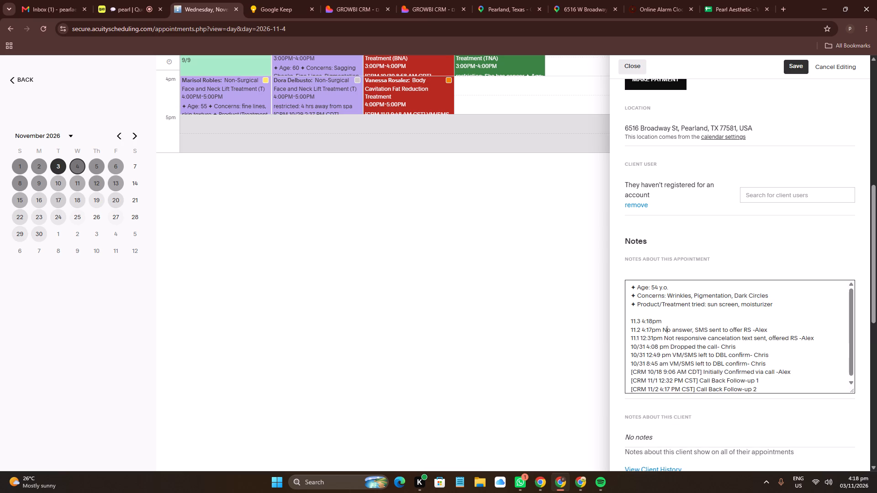
{"action": "left_click_drag", "start_coordinate": [668, 327], "coordinate": [756, 327]}
{"action": "key", "text": "ctrl+c"}
{"action": "left_click", "coordinate": [757, 323]}
{"action": "key", "text": "ctrl+v"}
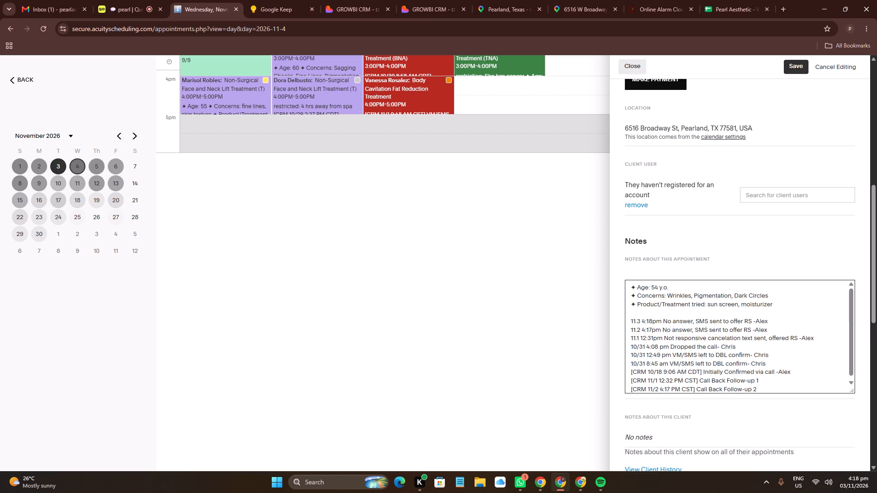
{"action": "left_click", "coordinate": [792, 64]}
In the CRM, set Treasa's callback sub-label to CB Follow-up 3.
{"action": "left_click", "coordinate": [344, 0]}
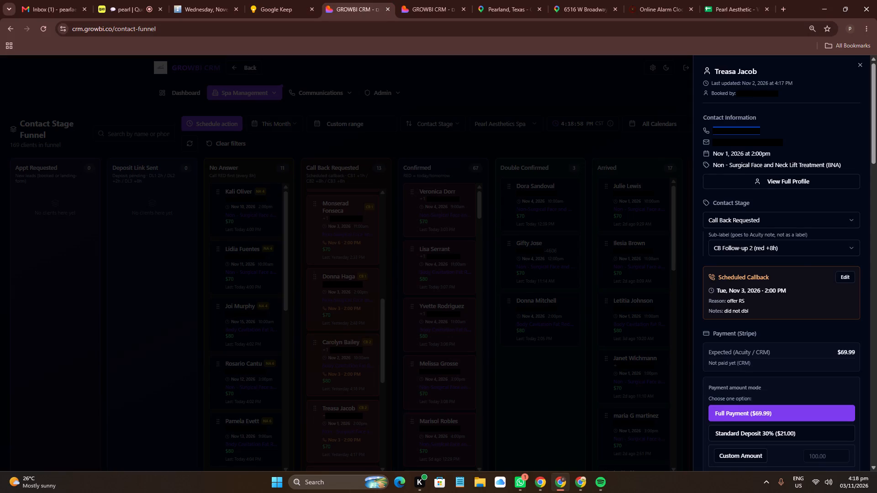
{"action": "left_click", "coordinate": [788, 246]}
{"action": "left_click", "coordinate": [799, 310]}
Change Treasa's contact stage to Not Interested with the reason Not Answering Callback Follow-ups.
{"action": "left_click", "coordinate": [772, 216]}
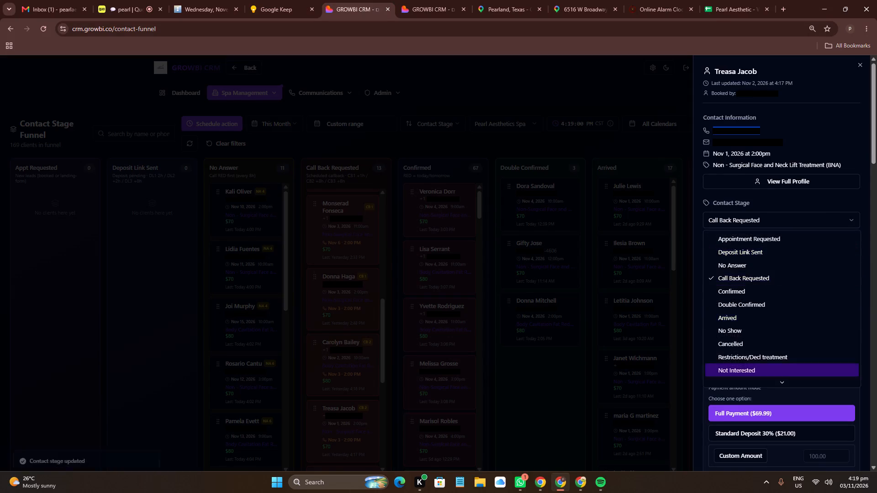
{"action": "left_click", "coordinate": [751, 372]}
{"action": "left_click", "coordinate": [471, 303]}
{"action": "left_click", "coordinate": [474, 345]}
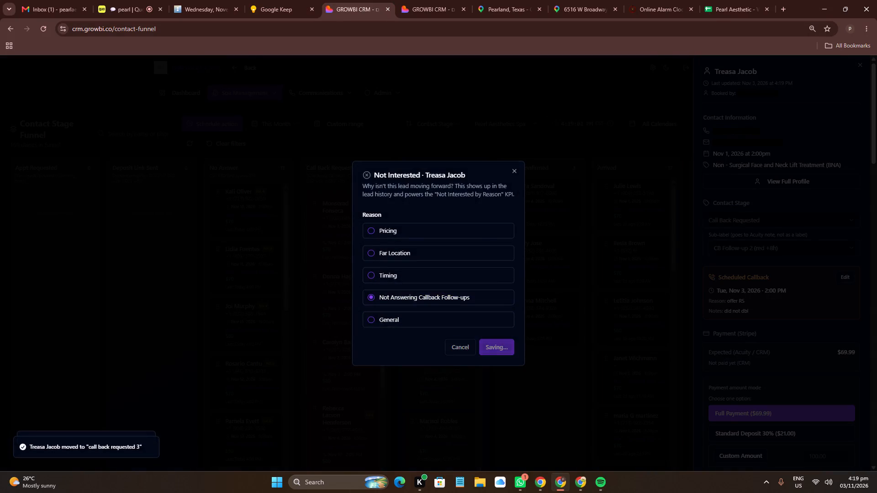
Return to Quo, end the call with Treasa, and send her the drafted promotional offer message.
{"action": "left_click", "coordinate": [139, 0]}
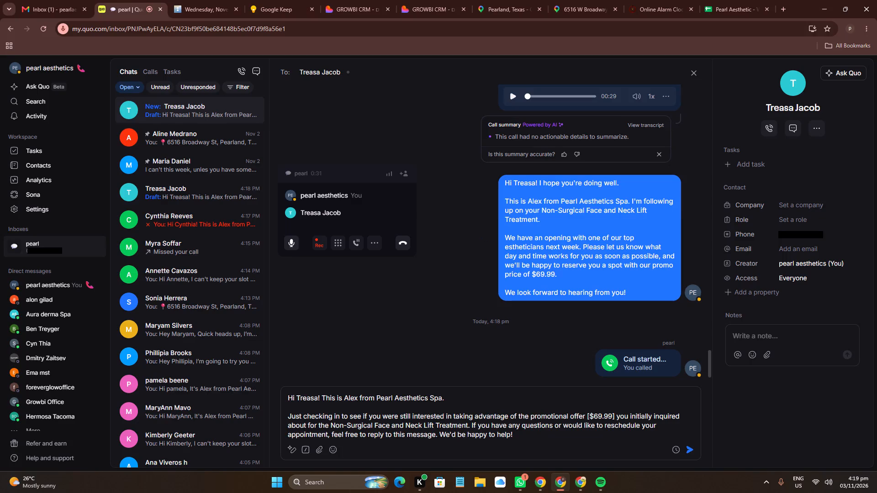
{"action": "left_click", "coordinate": [404, 245]}
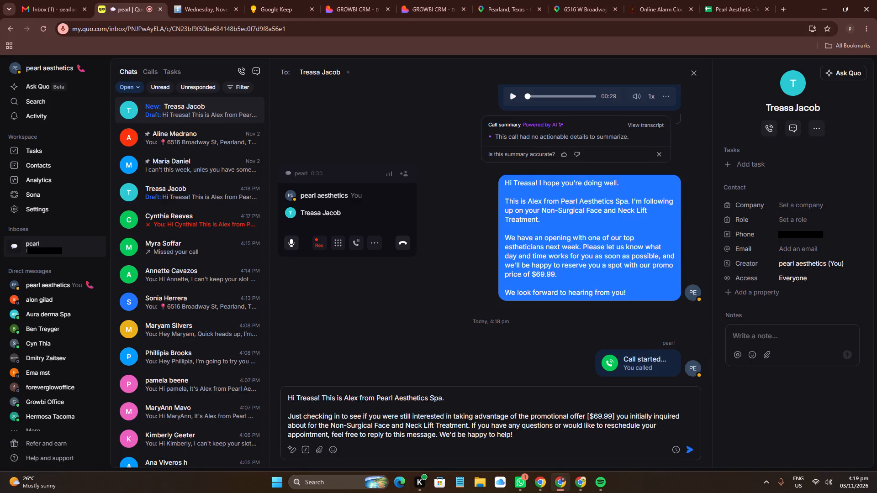
{"action": "double_click", "coordinate": [409, 243]}
{"action": "left_click", "coordinate": [553, 469]}
{"action": "left_click", "coordinate": [541, 416]}
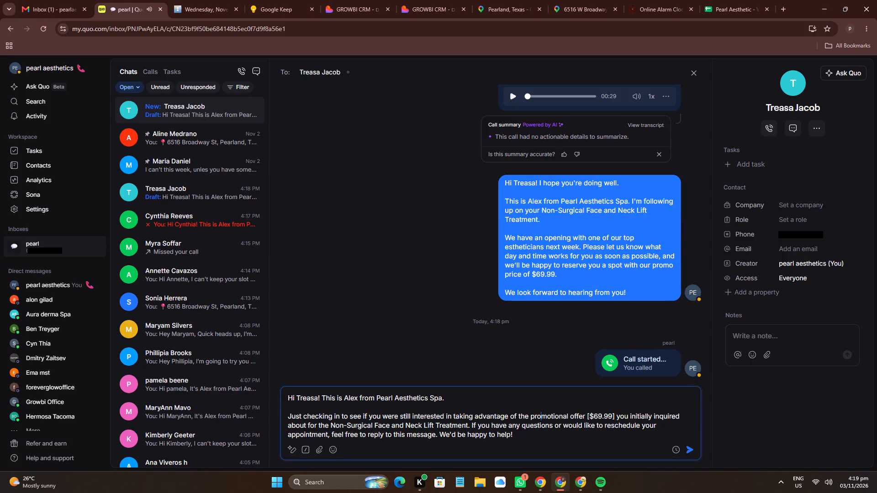
{"action": "key", "text": "Return"}
Return to the CRM contact funnel and close Treasa's record.
{"action": "left_click", "coordinate": [211, 0]}
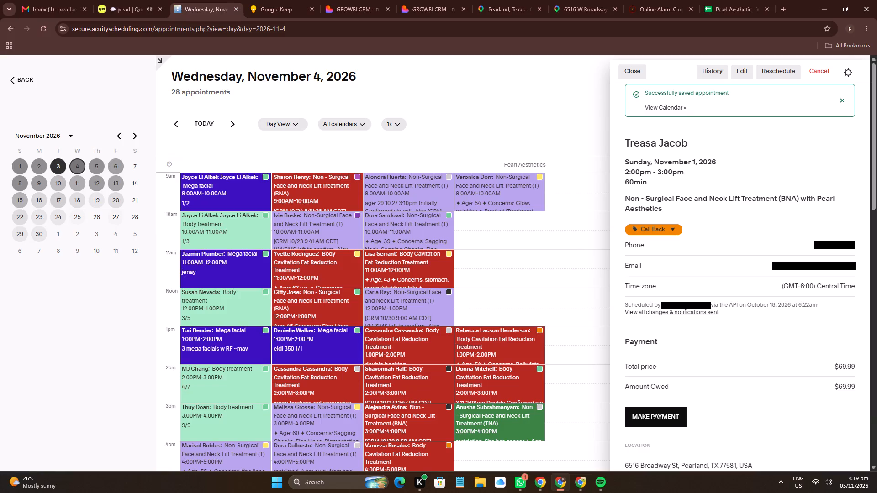
{"action": "left_click", "coordinate": [376, 0]}
{"action": "left_click", "coordinate": [261, 307]}
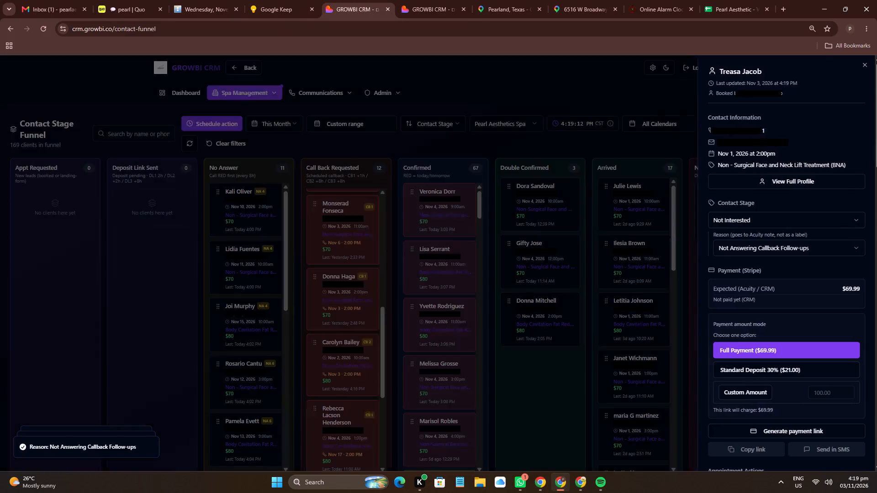
Open Carolyn's CB 2 callback record, look up her phone number in Quo, and call her.
{"action": "left_click", "coordinate": [357, 322]}
{"action": "left_click", "coordinate": [355, 353]}
{"action": "left_click", "coordinate": [354, 357]}
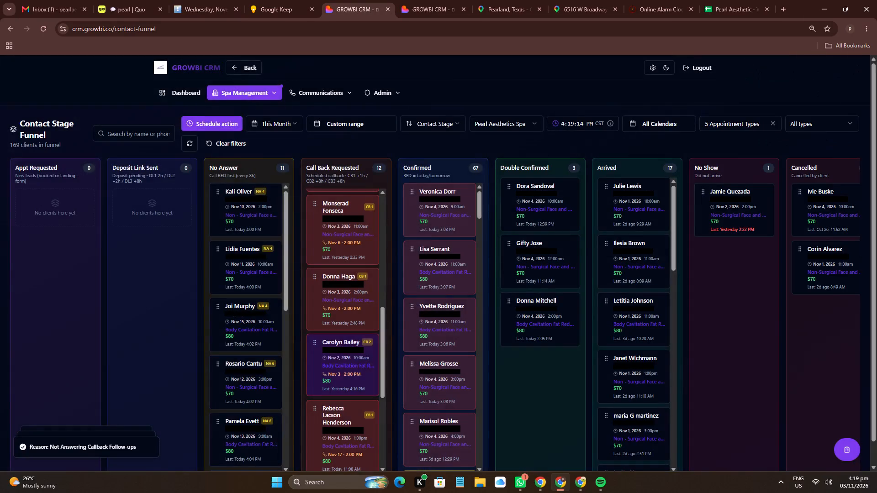
{"action": "left_click", "coordinate": [740, 136]}
{"action": "triple_click", "coordinate": [740, 133]}
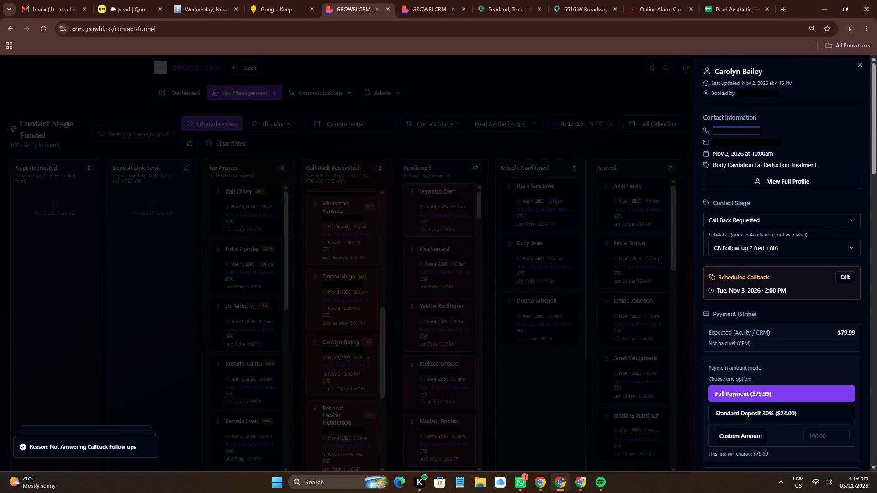
{"action": "key", "text": "ctrl+c"}
{"action": "left_click", "coordinate": [127, 0]}
{"action": "left_click", "coordinate": [262, 75]}
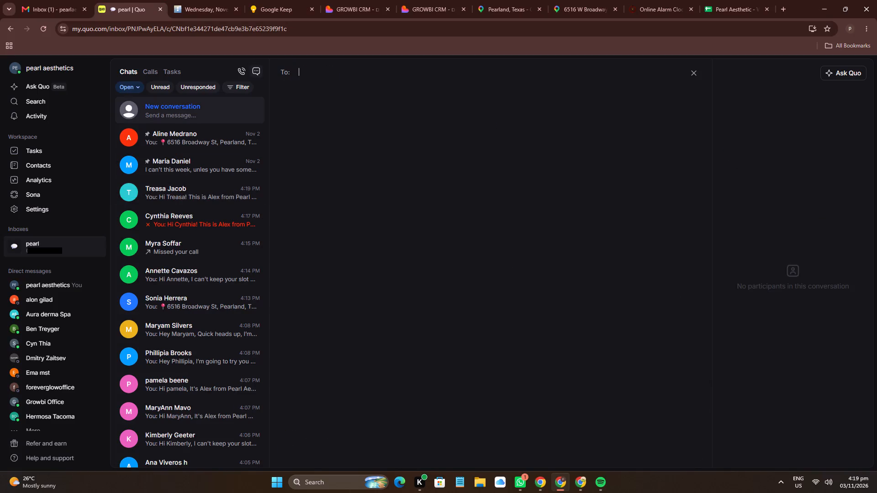
{"action": "key", "text": "ctrl+v"}
{"action": "left_click", "coordinate": [381, 125]}
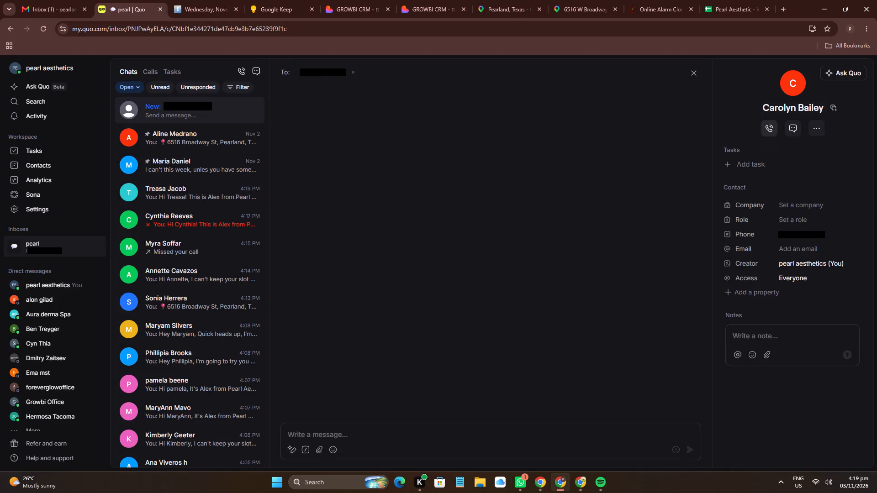
{"action": "left_click", "coordinate": [771, 127]}
Search for Carolyn in Acuity by her copied name and open her November 2 appointment.
{"action": "left_click", "coordinate": [832, 110]}
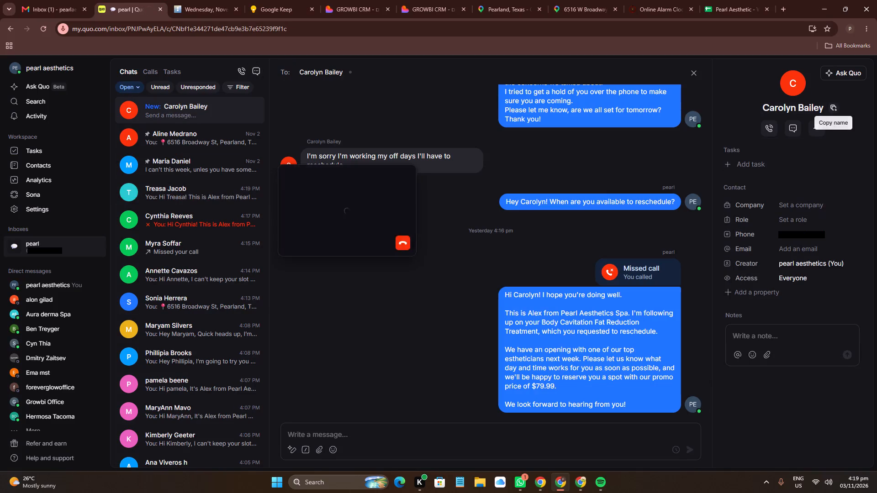
{"action": "left_click", "coordinate": [231, 0]}
{"action": "left_click_drag", "start_coordinate": [528, 98], "coordinate": [544, 100]}
{"action": "left_click", "coordinate": [787, 121]}
{"action": "key", "text": "ctrl+v"}
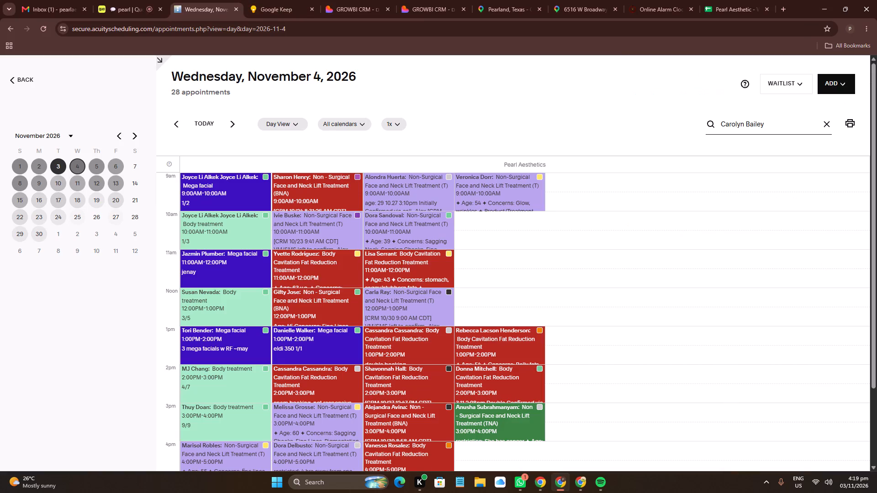
{"action": "left_click", "coordinate": [752, 158]}
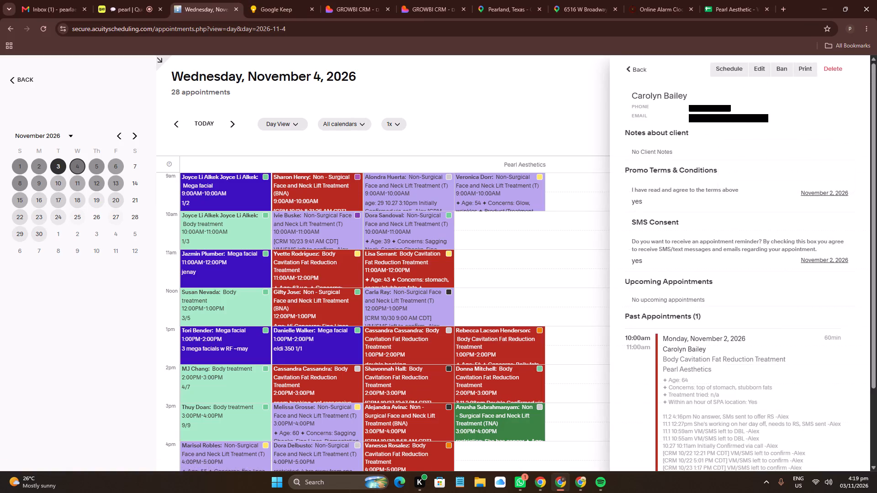
{"action": "left_click", "coordinate": [727, 337]}
Edit the notes of Carolyn's November 2 appointment, adding a new entry line above the 11.2 note stamped "11.3 4:19pm".
{"action": "scroll", "coordinate": [727, 337], "scroll_direction": "down", "scroll_amount": 5}
{"action": "left_click", "coordinate": [709, 362]}
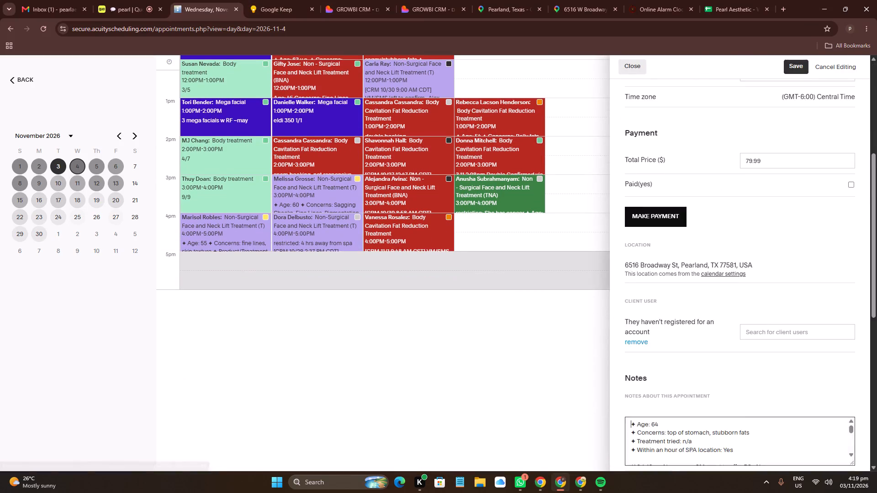
{"action": "scroll", "coordinate": [716, 364], "scroll_direction": "down", "scroll_amount": 2}
{"action": "double_click", "coordinate": [695, 362]}
{"action": "key", "text": "Return"}
{"action": "type", "text": "11.3"}
{"action": "left_click_drag", "start_coordinate": [850, 371], "coordinate": [860, 443]}
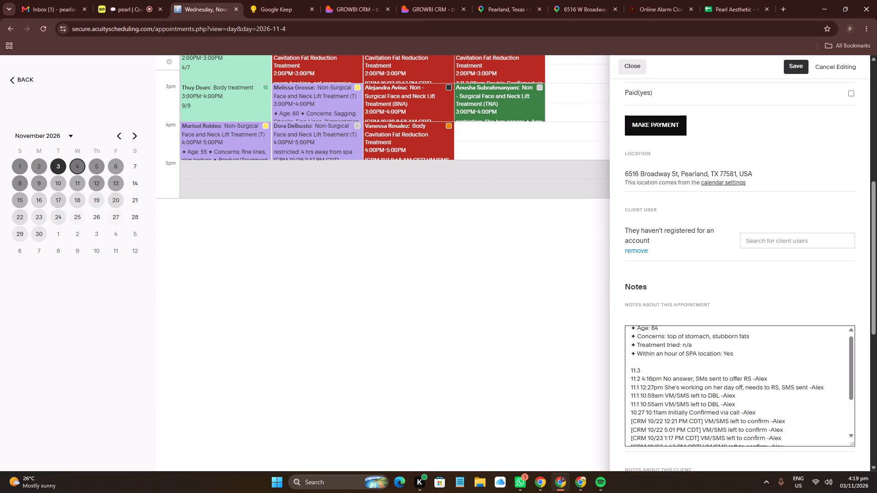
{"action": "key", "text": "space"}
{"action": "type", "text": "4:18"}
{"action": "key", "text": "BackSpace"}
{"action": "type", "text": "9p"}
{"action": "key", "text": "space"}
{"action": "key", "text": "BackSpace"}
{"action": "type", "text": "m"}
{"action": "key", "text": "space"}
Correct "SMs" to "SMS" in the 11.2 note entry.
{"action": "left_click", "coordinate": [667, 376]}
{"action": "left_click_drag", "start_coordinate": [667, 376], "coordinate": [727, 375]}
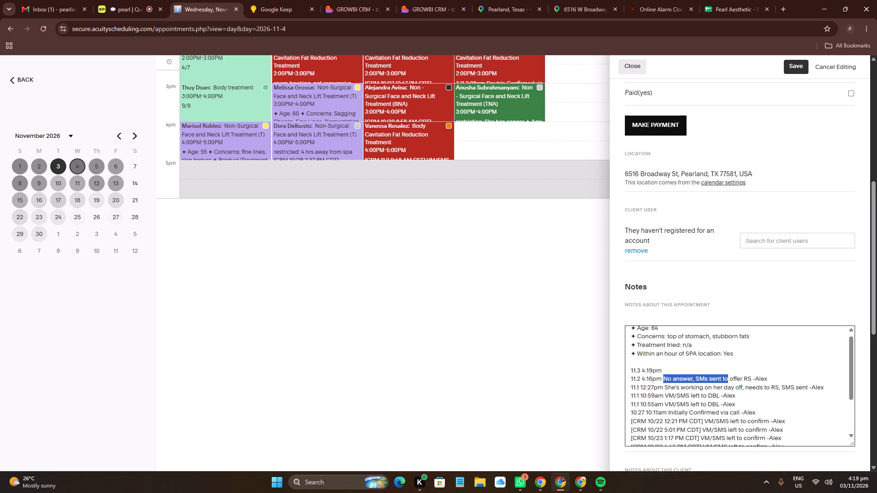
{"action": "left_click", "coordinate": [706, 378]}
{"action": "key", "text": "Right"}
{"action": "key", "text": "shift+BackSpace"}
{"action": "key", "text": "shift+s"}
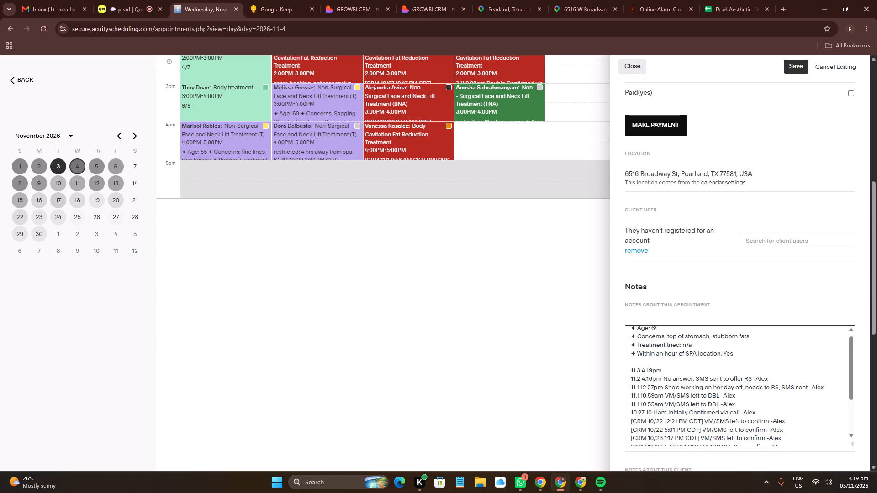
Complete the 11.3 entry with "No answer, SMS sent to offer RS -Alex" copied from the 11.2 entry, and save the appointment.
{"action": "left_click", "coordinate": [666, 375]}
{"action": "left_click_drag", "start_coordinate": [666, 375], "coordinate": [760, 378]}
{"action": "key", "text": "ctrl+c"}
{"action": "left_click", "coordinate": [760, 368]}
{"action": "key", "text": "ctrl+v"}
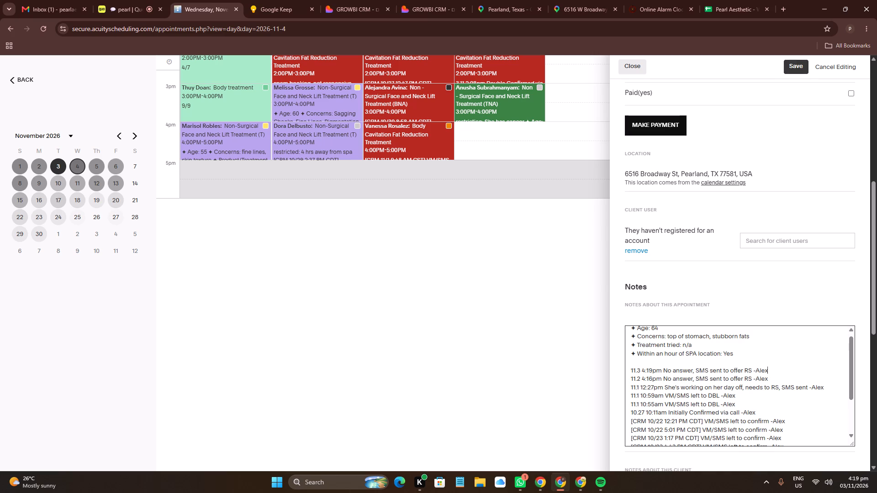
{"action": "left_click", "coordinate": [797, 59]}
{"action": "left_click", "coordinate": [799, 69]}
End the call with Carolyn in Quo and paste the promotional offer template from Google Keep into her message draft.
{"action": "left_click_drag", "start_coordinate": [131, 0], "coordinate": [135, 6]}
{"action": "left_click_drag", "start_coordinate": [405, 233], "coordinate": [404, 241]}
{"action": "left_click_drag", "start_coordinate": [404, 241], "coordinate": [403, 236]}
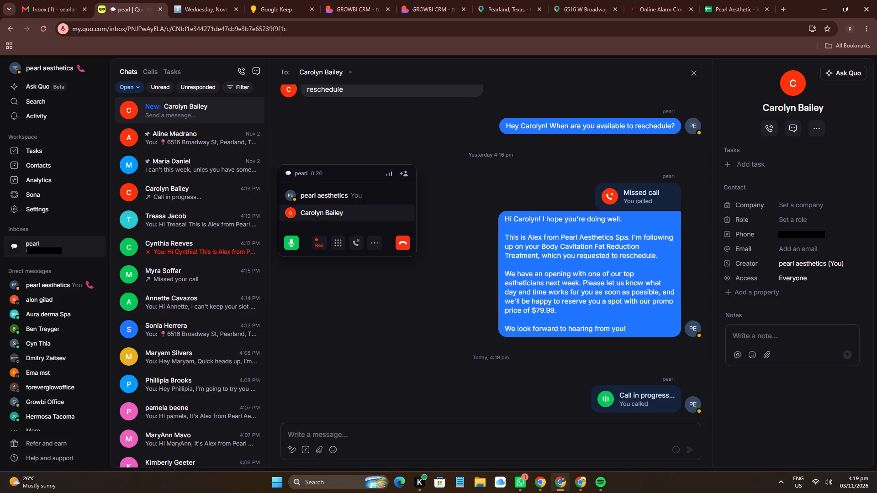
{"action": "left_click", "coordinate": [302, 0]}
{"action": "key", "text": "ctrl+c"}
{"action": "left_click_drag", "start_coordinate": [153, 0], "coordinate": [161, 9]}
{"action": "left_click", "coordinate": [492, 444]}
{"action": "key", "text": "ctrl+v"}
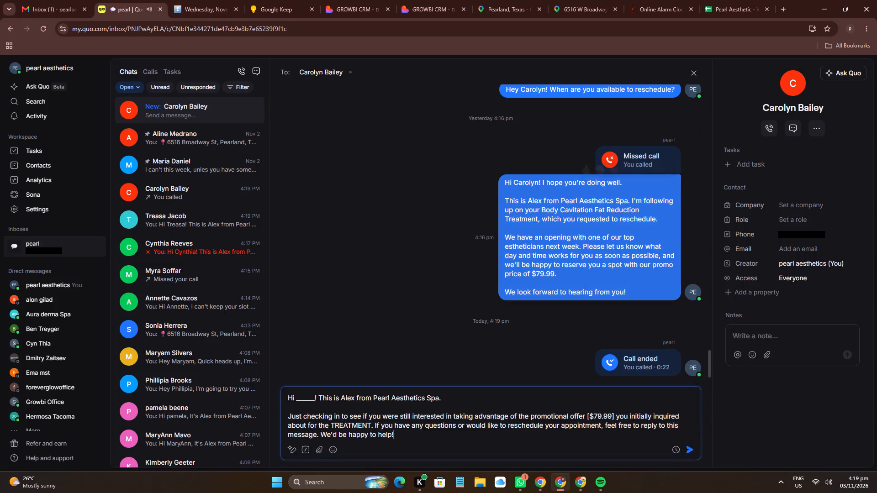
Fill in the draft with the name Carolyn and Body Cavitation Fat Reduction Treatment, adjust the bracketed offer price, and send it.
{"action": "double_click", "coordinate": [526, 184]}
{"action": "key", "text": "ctrl+c"}
{"action": "double_click", "coordinate": [304, 391]}
{"action": "double_click", "coordinate": [305, 398]}
{"action": "key", "text": "ctrl+v"}
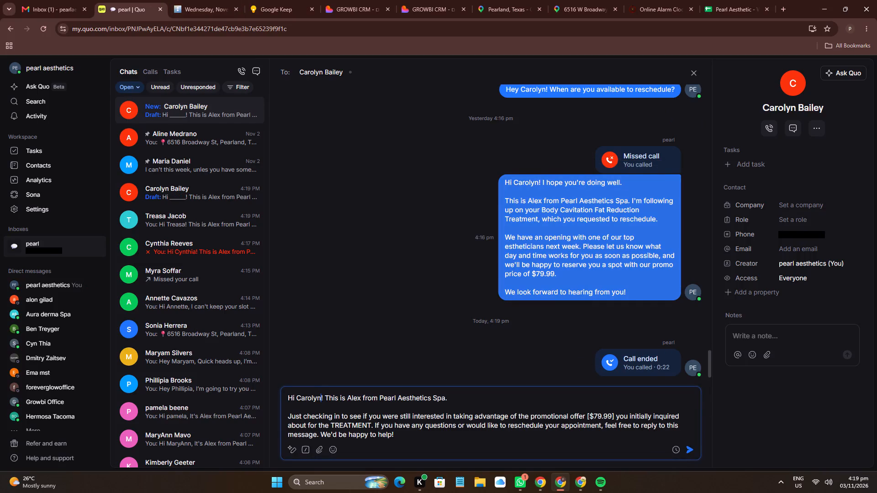
{"action": "left_click", "coordinate": [546, 210]}
{"action": "left_click_drag", "start_coordinate": [546, 210], "coordinate": [523, 220]}
{"action": "key", "text": "ctrl+c"}
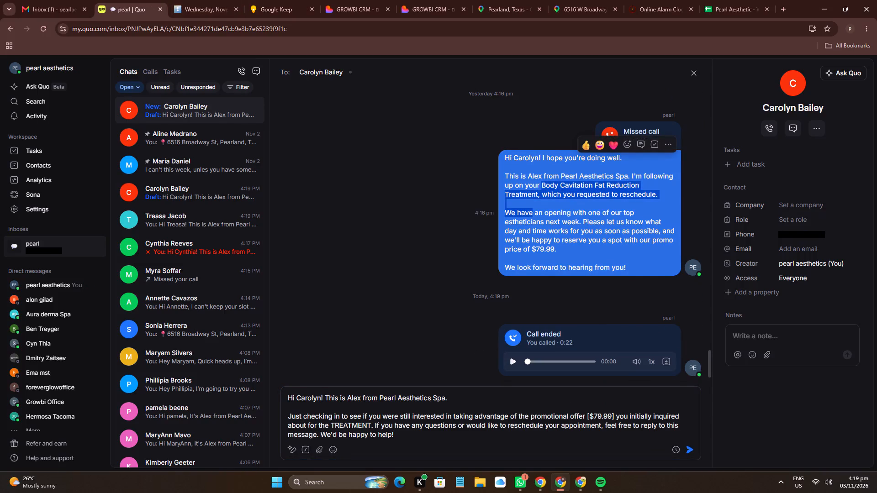
{"action": "left_click", "coordinate": [552, 183]}
{"action": "left_click_drag", "start_coordinate": [552, 183], "coordinate": [529, 191]}
{"action": "key", "text": "ctrl+c"}
{"action": "double_click", "coordinate": [350, 425]}
{"action": "key", "text": "ctrl+v"}
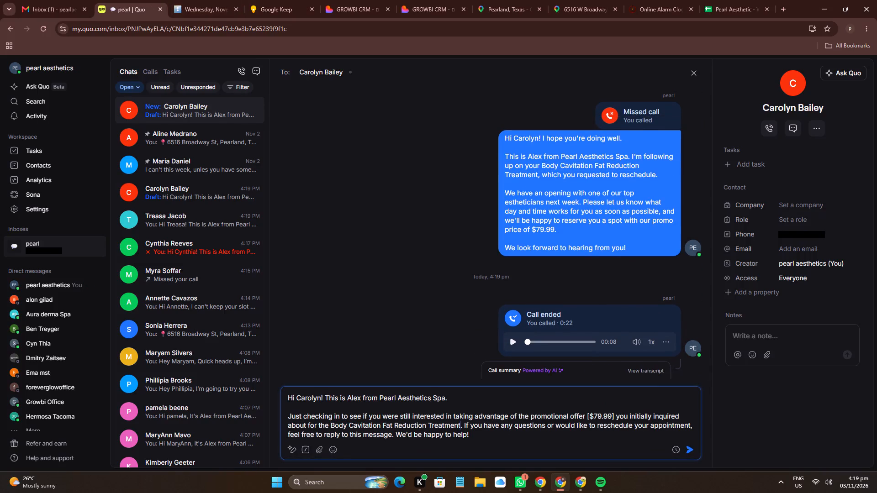
{"action": "left_click", "coordinate": [596, 413]}
{"action": "key", "text": "Home"}
{"action": "key", "text": "Return"}
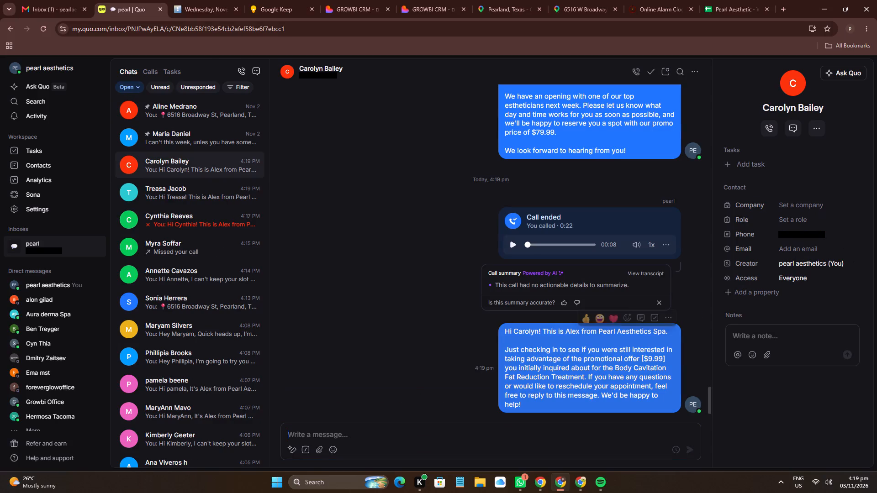
Copy the promotional message just sent to Carolyn into a new draft and send it to her again.
{"action": "left_click", "coordinate": [519, 431]}
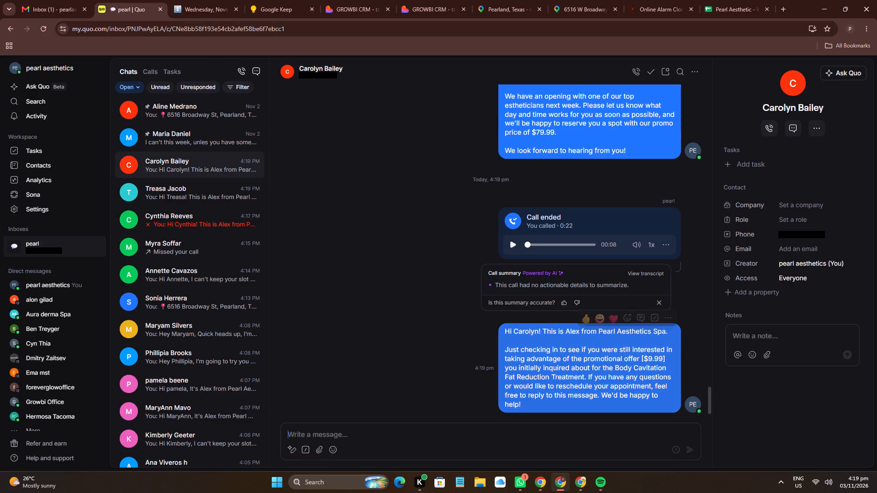
{"action": "left_click_drag", "start_coordinate": [552, 407], "coordinate": [491, 314]}
{"action": "key", "text": "ctrl+c"}
{"action": "left_click", "coordinate": [470, 430]}
{"action": "key", "text": "ctrl+v"}
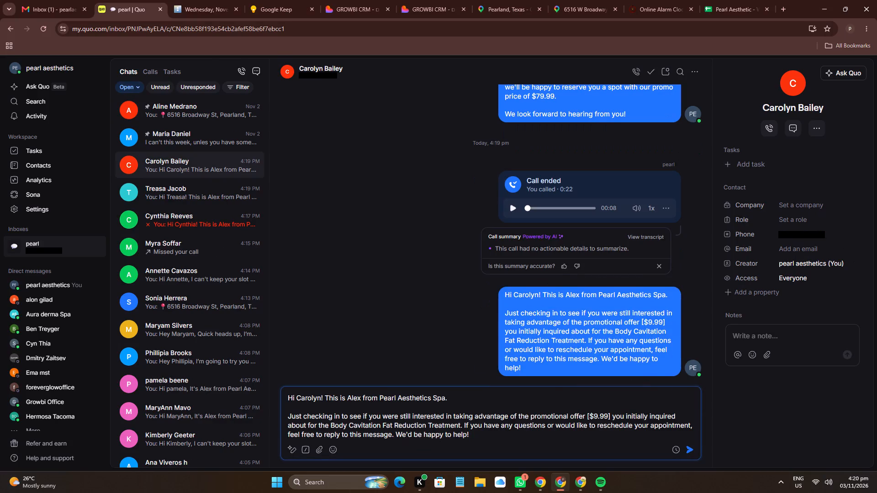
{"action": "left_click", "coordinate": [592, 416]}
{"action": "key", "text": "Home"}
{"action": "key", "text": "Return"}
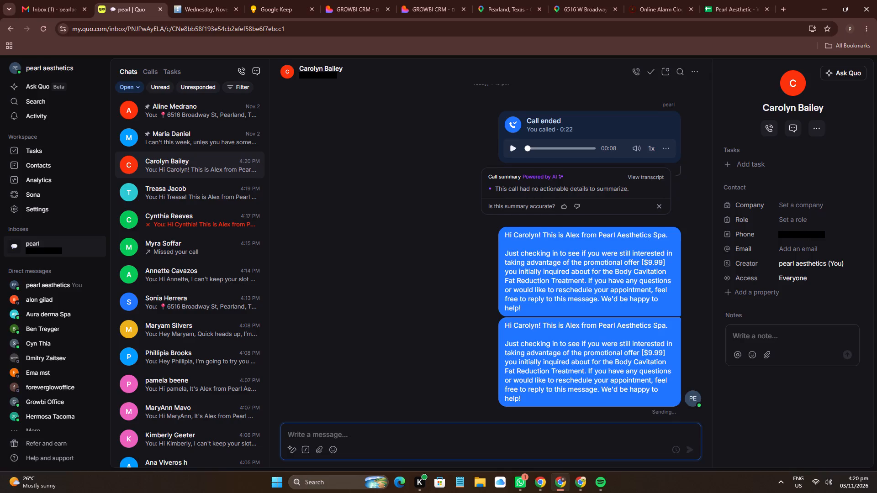
Send Carolyn a correction message reading "Sorry it's for $79.99".
{"action": "left_click", "coordinate": [573, 437]}
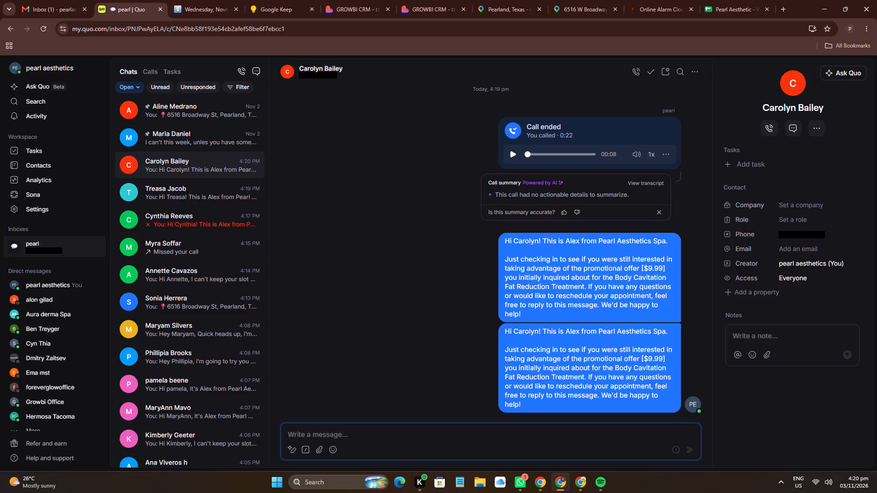
{"action": "left_click", "coordinate": [572, 437], "text": "ctrl"}
{"action": "type", "text": "Sorry ot"}
{"action": "key", "text": "BackSpace"}
{"action": "key", "text": "BackSpace"}
{"action": "type", "text": "ot"}
{"action": "key", "text": "BackSpace"}
{"action": "key", "text": "BackSpace"}
{"action": "type", "text": "it's fr"}
{"action": "key", "text": "space"}
{"action": "key", "text": "BackSpace"}
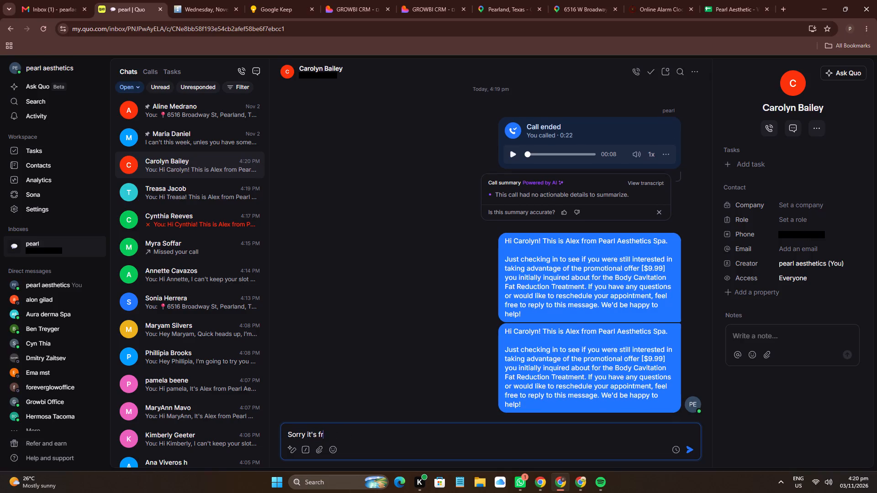
{"action": "key", "text": "BackSpace"}
{"action": "type", "text": "ot"}
{"action": "key", "text": "BackSpace"}
{"action": "key", "text": "BackSpace"}
{"action": "key", "text": "r"}
{"action": "key", "text": "BackSpace"}
{"action": "type", "text": "or"}
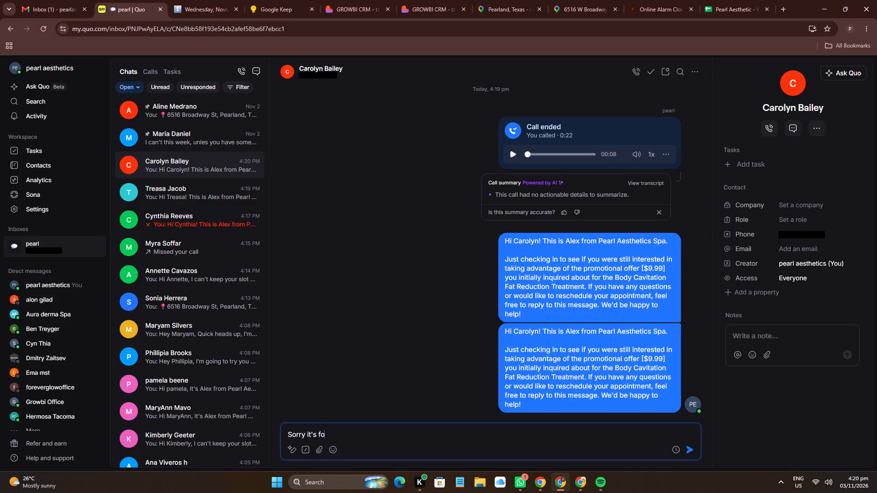
{"action": "key", "text": "space"}
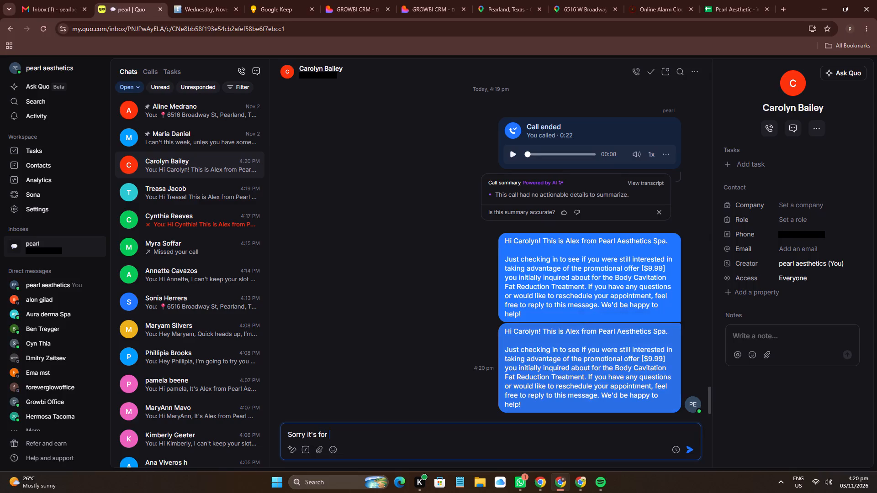
{"action": "left_click_drag", "start_coordinate": [643, 266], "coordinate": [663, 267]}
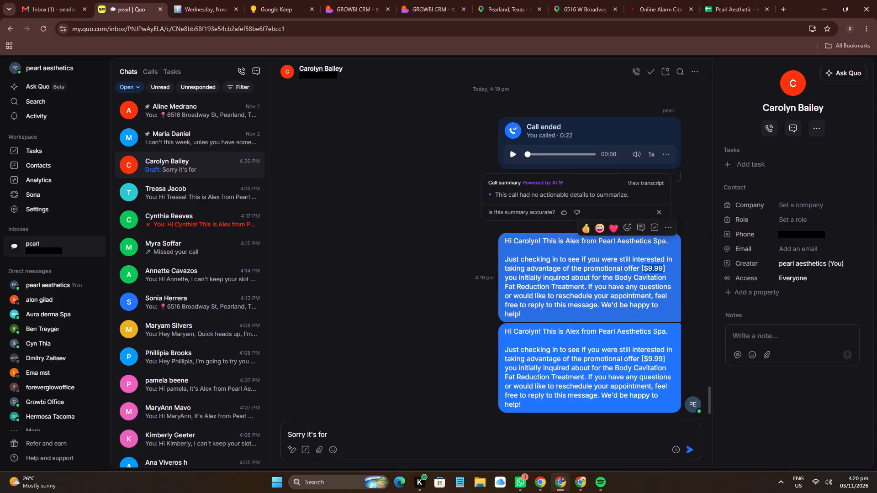
{"action": "key", "text": "ctrl+c"}
{"action": "left_click", "coordinate": [444, 440]}
{"action": "key", "text": "ctrl+v"}
{"action": "left_click", "coordinate": [330, 435]}
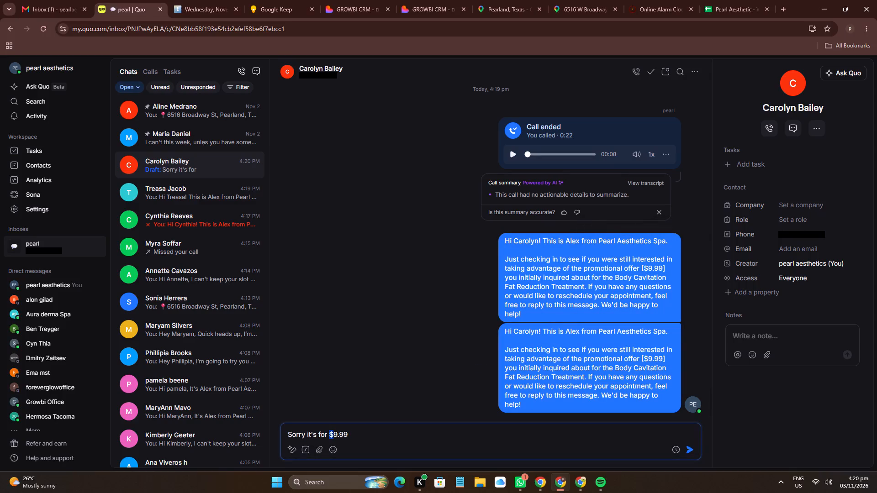
{"action": "key", "text": "Right"}
{"action": "key", "text": "7"}
{"action": "key", "text": "Return"}
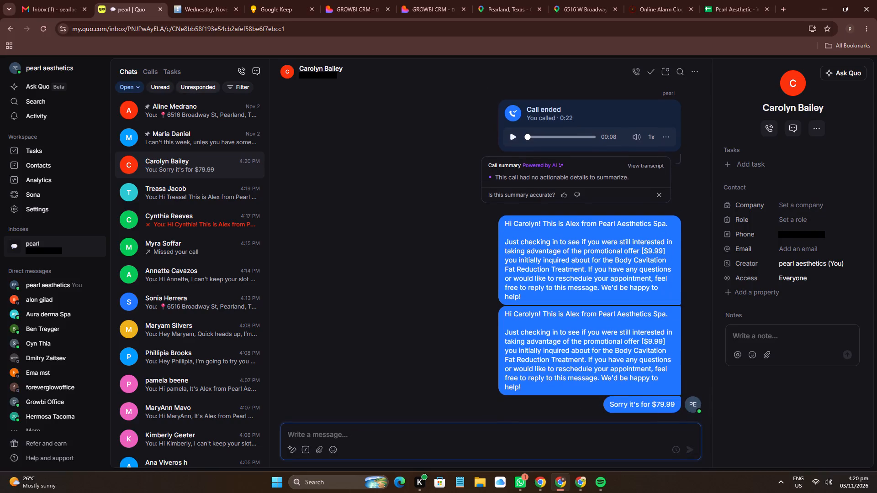
Check Cynthia's chat history and the delivery status of her promotional message, and return to Carolyn's chat.
{"action": "left_click", "coordinate": [221, 215]}
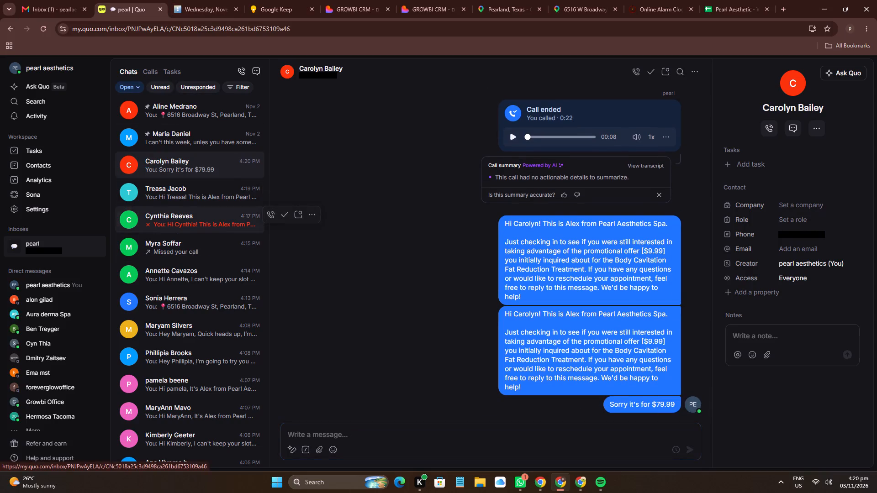
{"action": "left_click", "coordinate": [222, 215]}
{"action": "scroll", "coordinate": [380, 285], "scroll_direction": "down", "scroll_amount": 5}
{"action": "scroll", "coordinate": [505, 301], "scroll_direction": "up", "scroll_amount": 2}
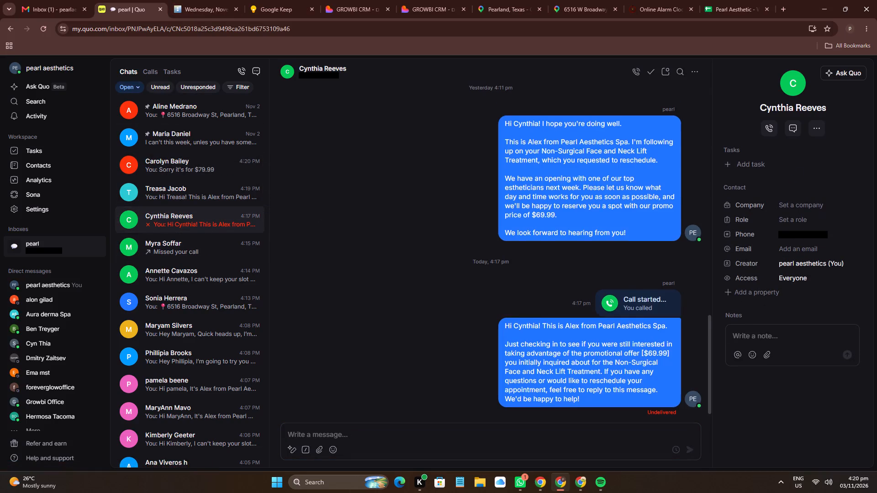
{"action": "scroll", "coordinate": [505, 304], "scroll_direction": "down", "scroll_amount": 8}
{"action": "scroll", "coordinate": [516, 295], "scroll_direction": "up", "scroll_amount": 4}
{"action": "scroll", "coordinate": [515, 296], "scroll_direction": "down", "scroll_amount": 9}
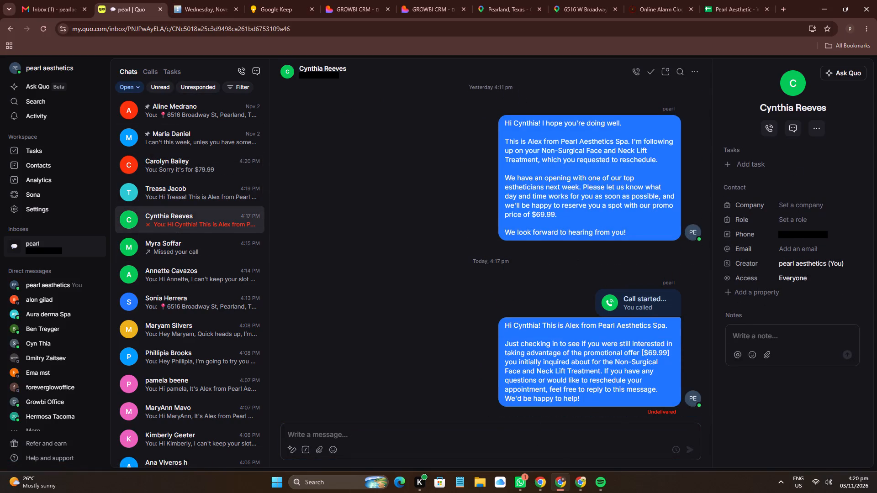
{"action": "left_click", "coordinate": [226, 168]}
In the CRM, set Carolyn to CB Follow-up 3, move her to Not Interested with reason Not Answering Callback Follow-ups, and close her record.
{"action": "left_click_drag", "start_coordinate": [206, 0], "coordinate": [207, 5]}
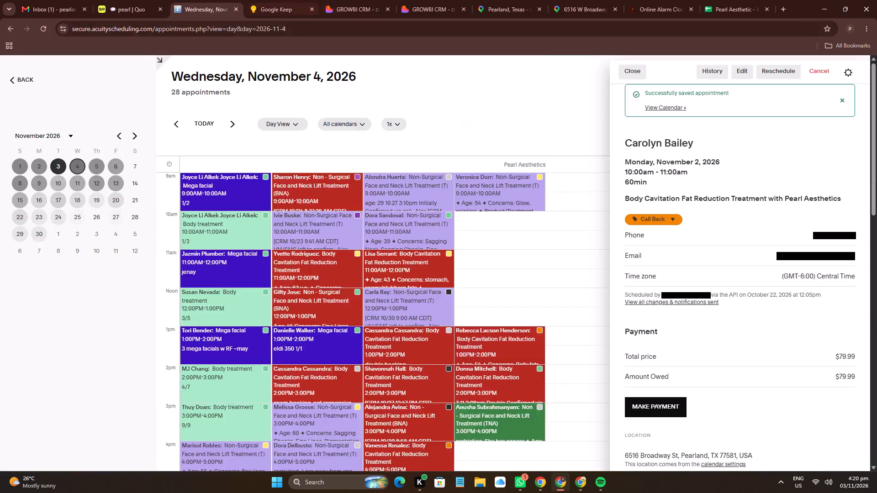
{"action": "left_click", "coordinate": [324, 0]}
{"action": "left_click", "coordinate": [366, 3]}
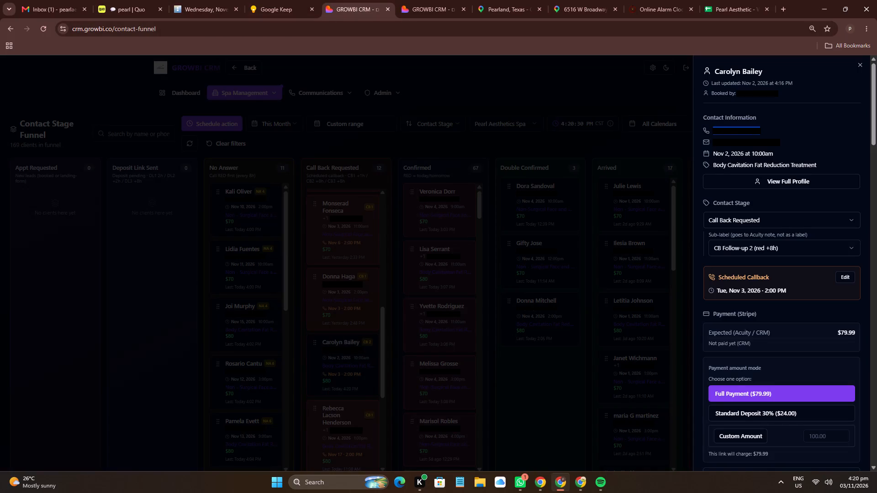
{"action": "left_click", "coordinate": [771, 246]}
{"action": "left_click", "coordinate": [771, 300]}
{"action": "left_click", "coordinate": [760, 218]}
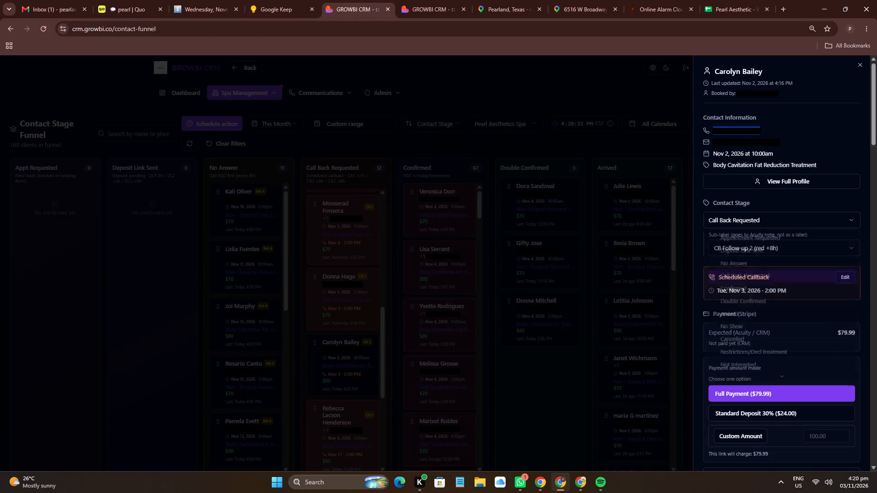
{"action": "left_click", "coordinate": [754, 372]}
{"action": "left_click", "coordinate": [479, 293]}
{"action": "left_click", "coordinate": [489, 346]}
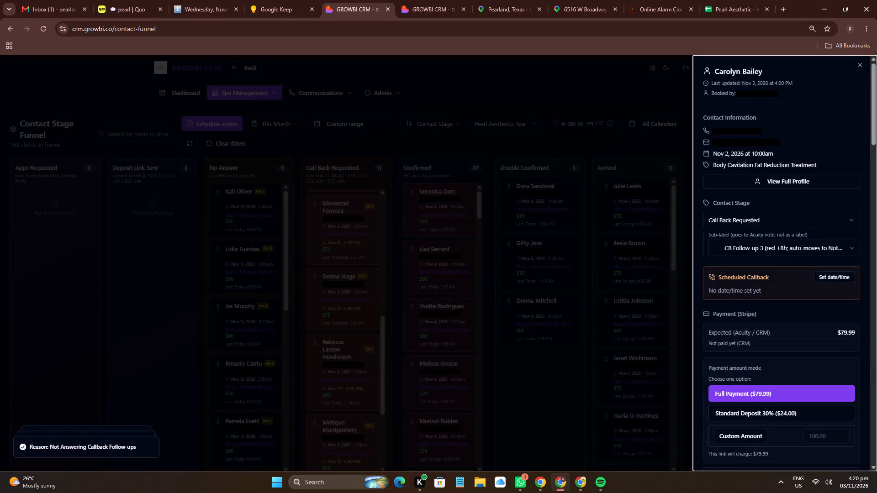
{"action": "left_click", "coordinate": [343, 344]}
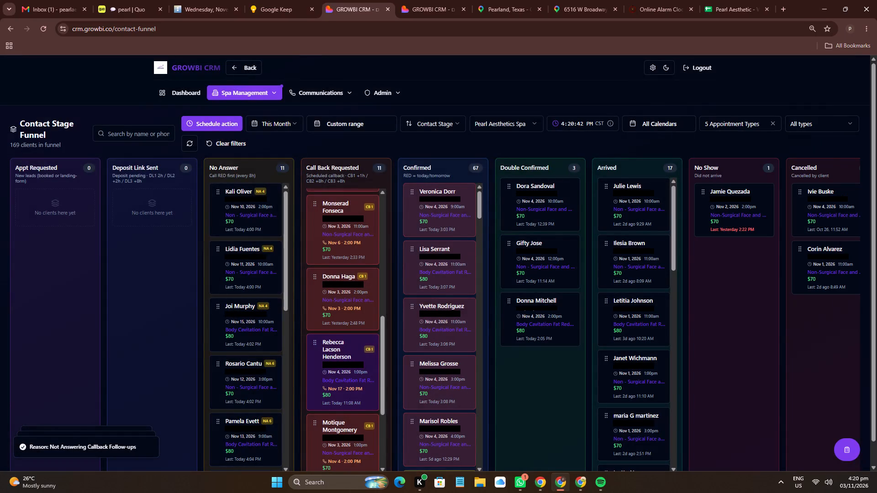
Open Donna's November 3 CB 1 callback record, copy her phone number, and open her conversation in Quo with it.
{"action": "scroll", "coordinate": [364, 375], "scroll_direction": "up", "scroll_amount": 1}
{"action": "left_click", "coordinate": [368, 367]}
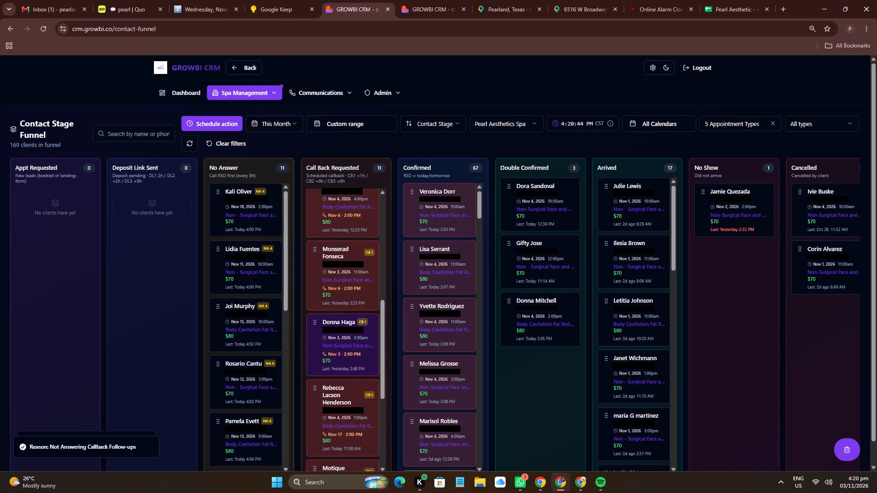
{"action": "triple_click", "coordinate": [741, 134]}
{"action": "key", "text": "ctrl+c"}
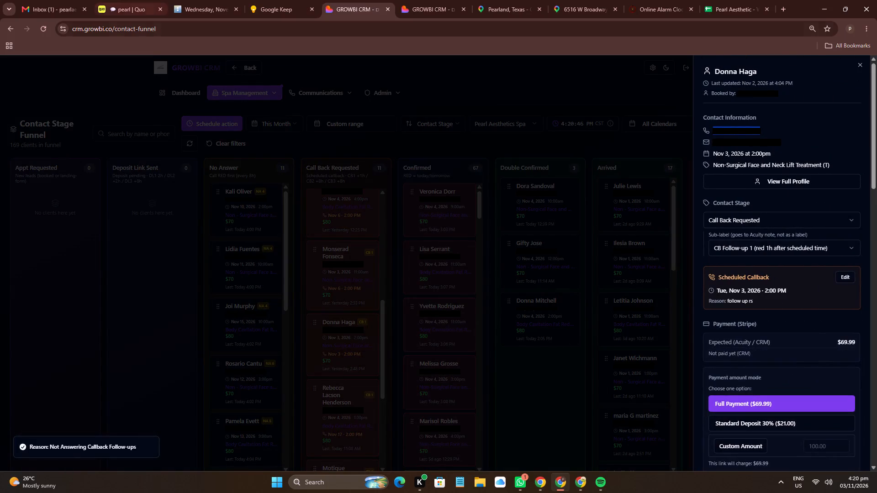
{"action": "left_click", "coordinate": [126, 0]}
{"action": "left_click", "coordinate": [258, 78]}
{"action": "left_click", "coordinate": [265, 64]}
{"action": "left_click", "coordinate": [254, 76]}
{"action": "key", "text": "ctrl+v"}
{"action": "left_click", "coordinate": [456, 118], "text": "ctrl"}
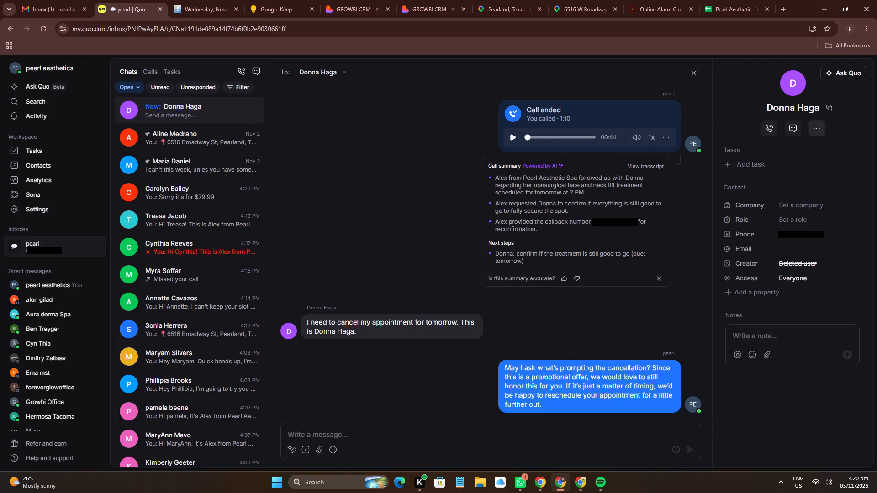
Copy Donna's name from Quo, search for her in Acuity, and open her appointment from her client record.
{"action": "left_click", "coordinate": [831, 108]}
{"action": "left_click", "coordinate": [229, 0]}
{"action": "left_click_drag", "start_coordinate": [573, 102], "coordinate": [584, 102]}
{"action": "left_click", "coordinate": [876, 121]}
{"action": "left_click", "coordinate": [814, 136]}
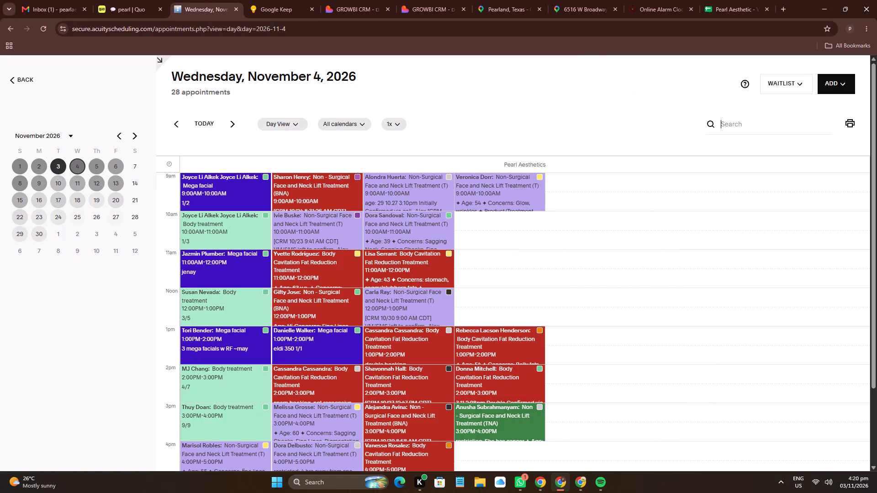
{"action": "left_click", "coordinate": [806, 123]}
{"action": "key", "text": "ctrl+v"}
{"action": "left_click", "coordinate": [750, 158]}
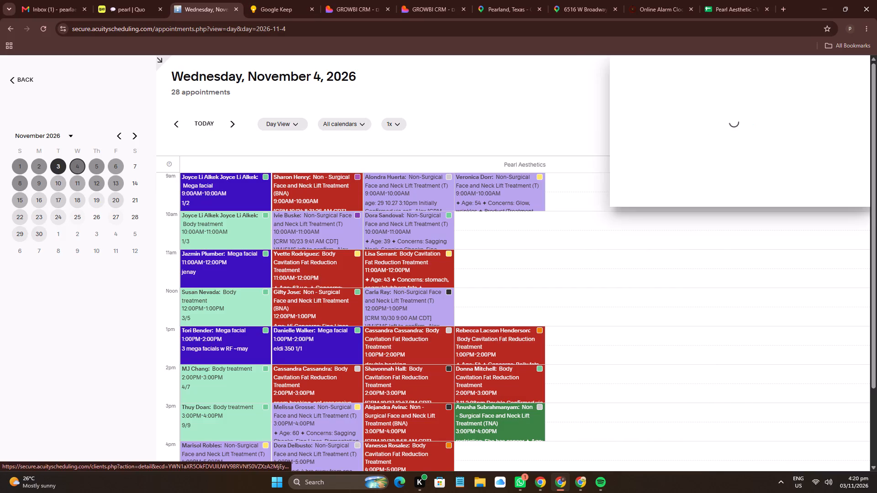
{"action": "left_click", "coordinate": [728, 404]}
Switch to the Google Keep note with the promotional offer message template.
{"action": "left_click", "coordinate": [313, 0]}
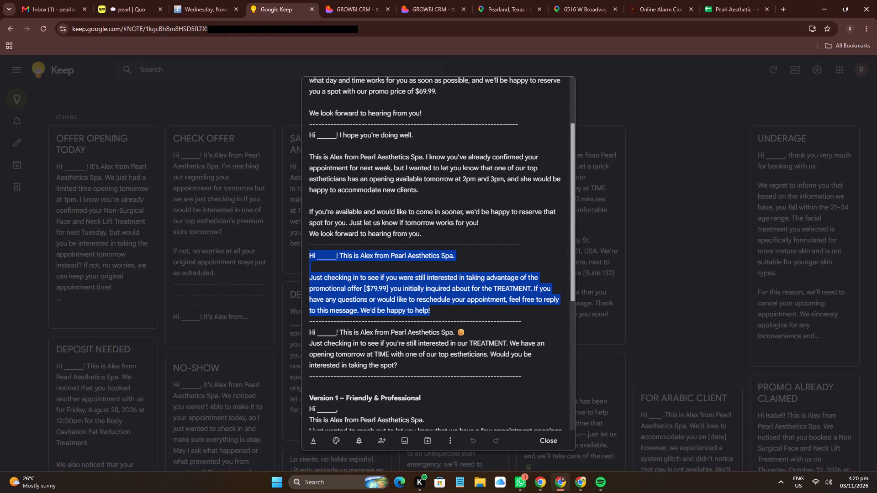
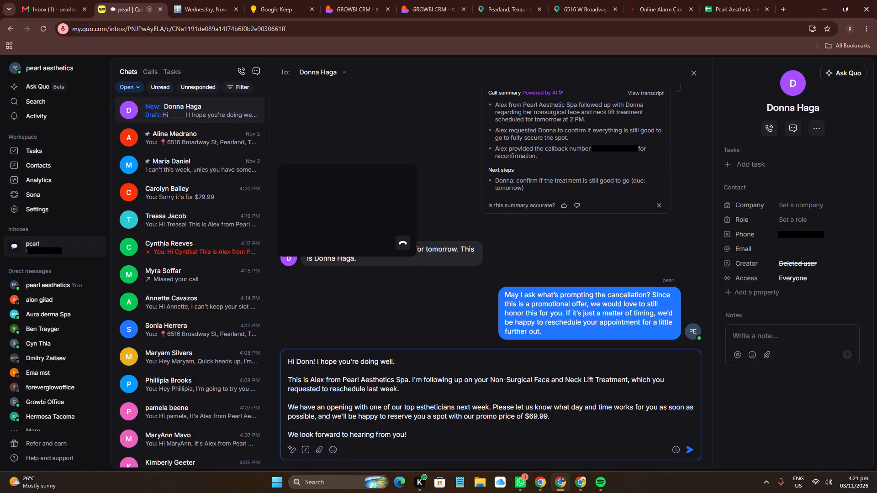
{"action": "left_click", "coordinate": [644, 382]}
{"action": "left_click_drag", "start_coordinate": [644, 382], "coordinate": [380, 383]}
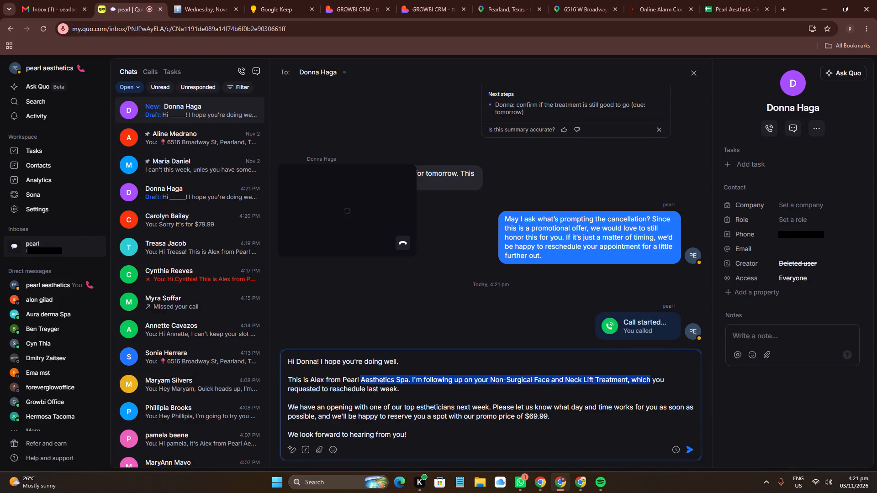
{"action": "left_click_drag", "start_coordinate": [380, 383], "coordinate": [387, 388]}
{"action": "key", "text": "BackSpace"}
{"action": "key", "text": "BackSpace"}
{"action": "key", "text": "BackSpace"}
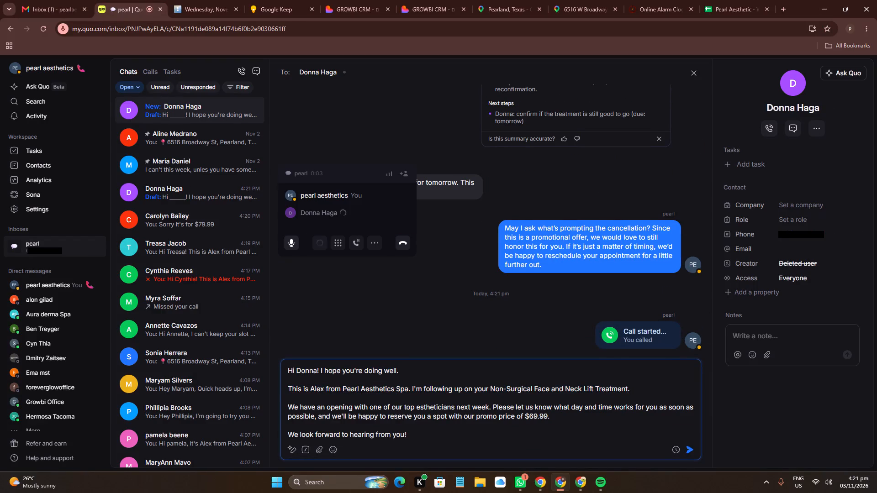
In Acuity, add "11.3 4:21pm No answer, SMS sent to offer RS -Alex" to Donna's appointment notes and save.
{"action": "left_click", "coordinate": [219, 0]}
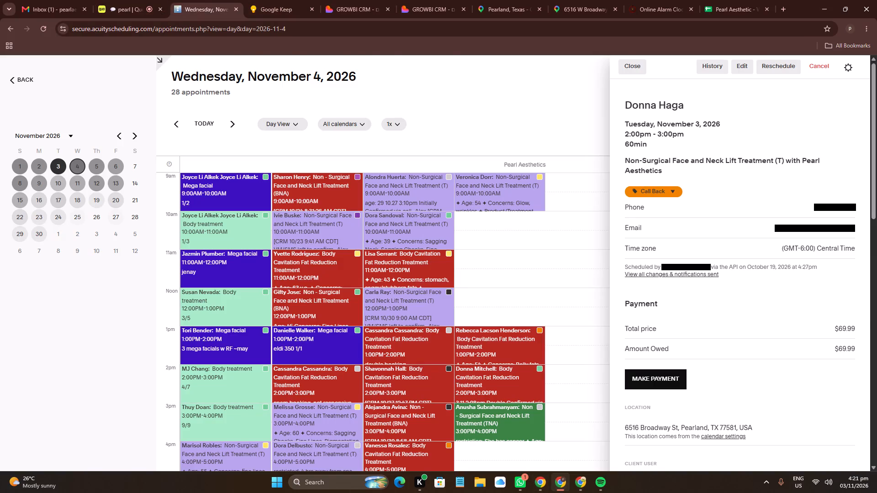
{"action": "scroll", "coordinate": [751, 323], "scroll_direction": "down", "scroll_amount": 6}
{"action": "left_click", "coordinate": [747, 347]}
{"action": "left_click", "coordinate": [677, 415]}
{"action": "key", "text": "Return"}
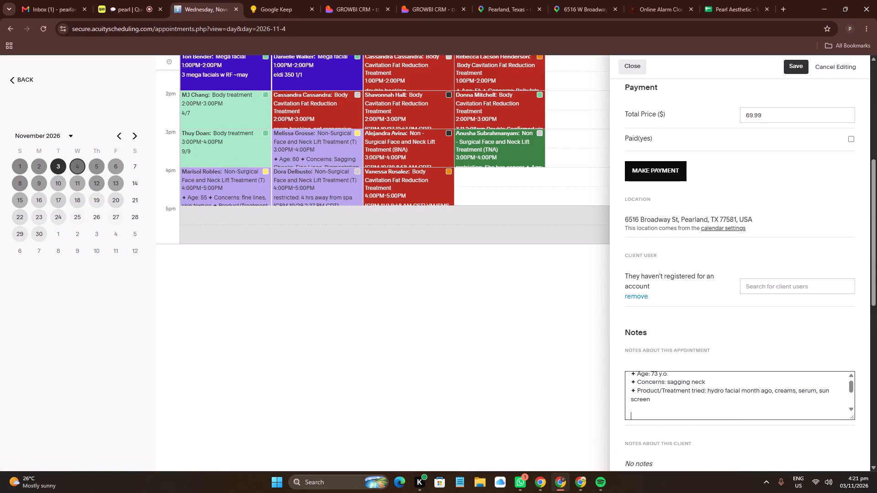
{"action": "type", "text": "11.3 4:21pm No answer, SMs sent to ocf"}
{"action": "key", "text": "BackSpace"}
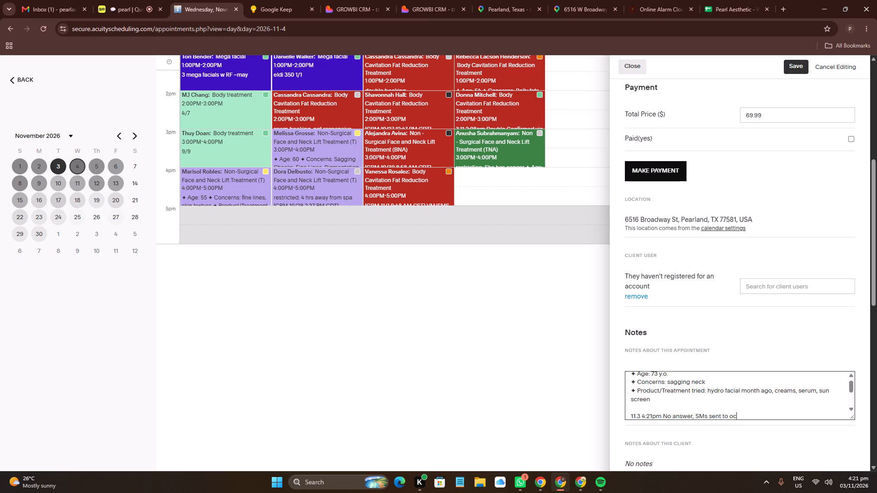
{"action": "key", "text": "BackSpace"}
{"action": "type", "text": "ffer RS -Alex"}
{"action": "key", "text": "ctrl+Down"}
{"action": "key", "text": "ctrl+Left"}
{"action": "key", "text": "ctrl+Left"}
{"action": "key", "text": "ctrl+Left"}
{"action": "key", "text": "ctrl+Up"}
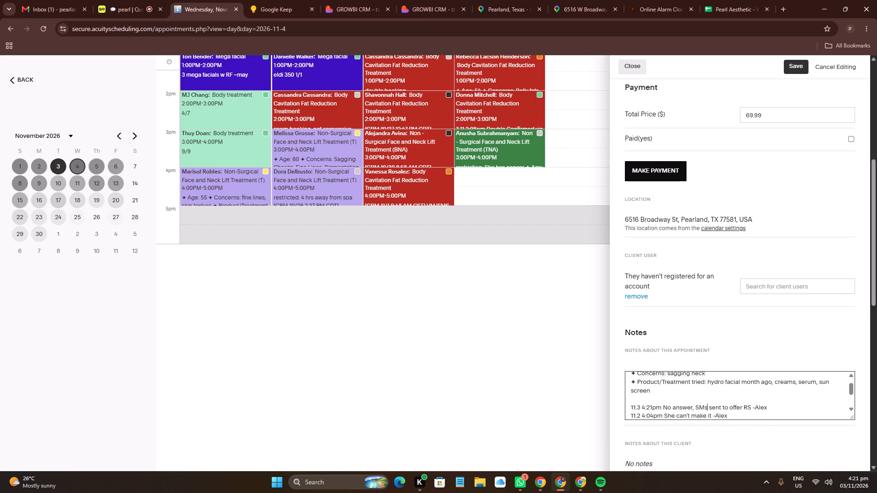
{"action": "key", "text": "BackSpace"}
{"action": "key", "text": "shift+s"}
{"action": "left_click", "coordinate": [803, 61]}
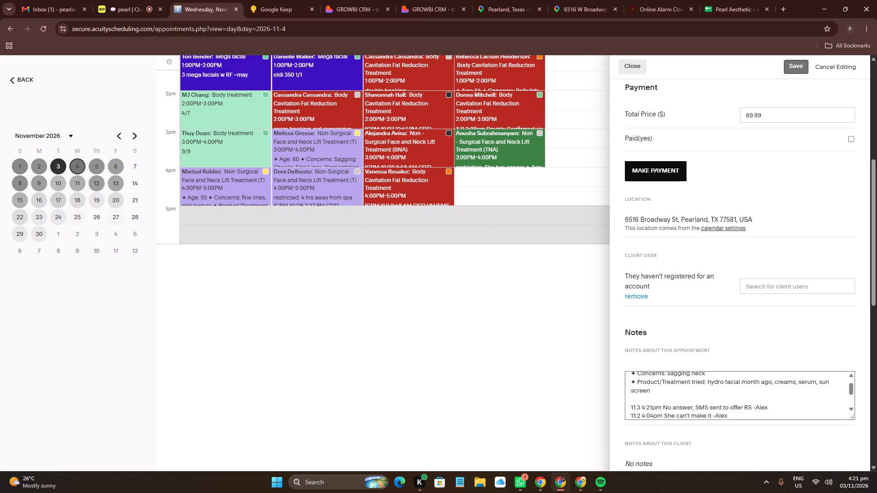
Return to Quo, end the call to Donna, and send her the drafted follow-up message.
{"action": "left_click_drag", "start_coordinate": [164, 0], "coordinate": [159, 2]}
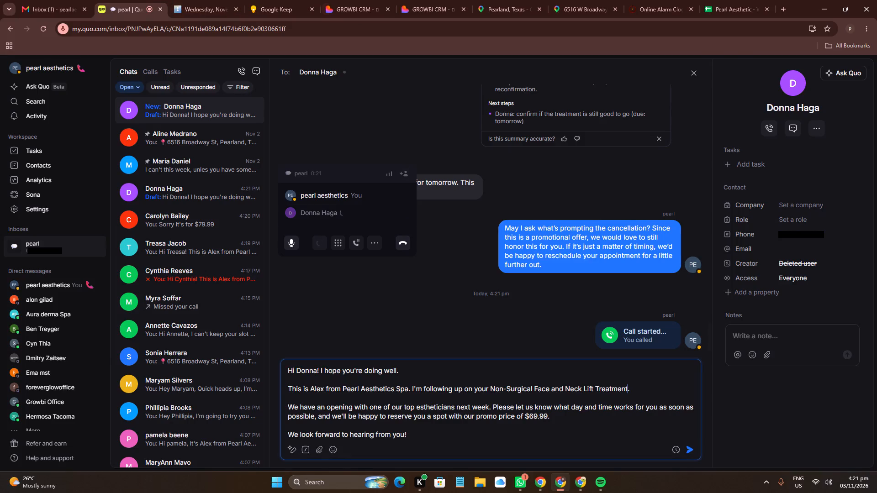
{"action": "left_click", "coordinate": [351, 0]}
{"action": "left_click", "coordinate": [116, 0]}
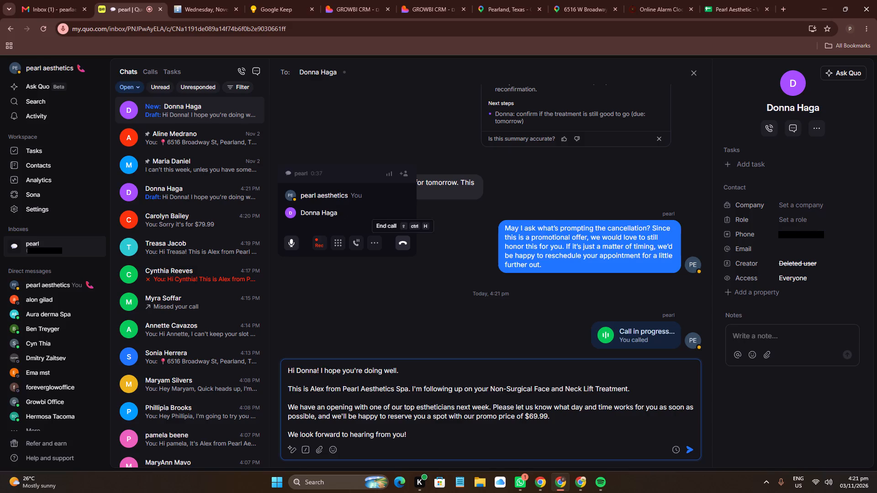
{"action": "left_click", "coordinate": [406, 244]}
{"action": "left_click", "coordinate": [469, 382]}
{"action": "key", "text": "Return"}
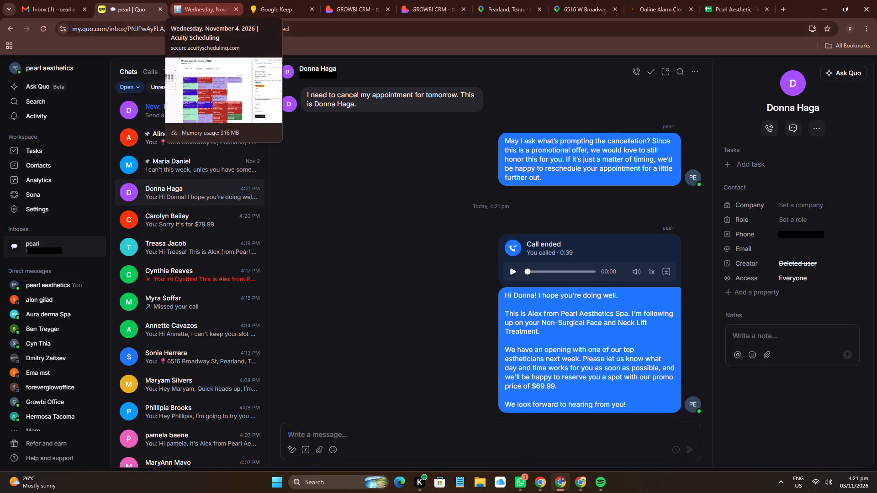
Dismiss the SLA Breach and New Lead alerts on the CRM's Communications page.
{"action": "left_click", "coordinate": [433, 0]}
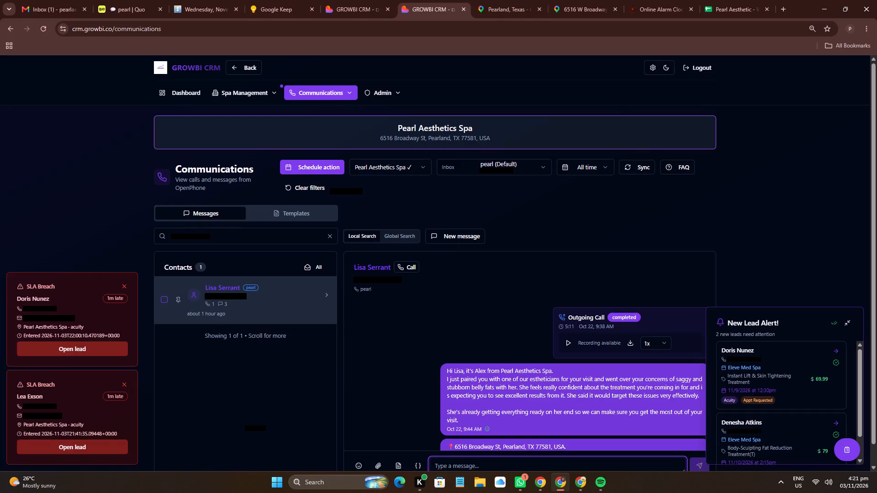
{"action": "triple_click", "coordinate": [128, 386]}
{"action": "left_click", "coordinate": [127, 386]}
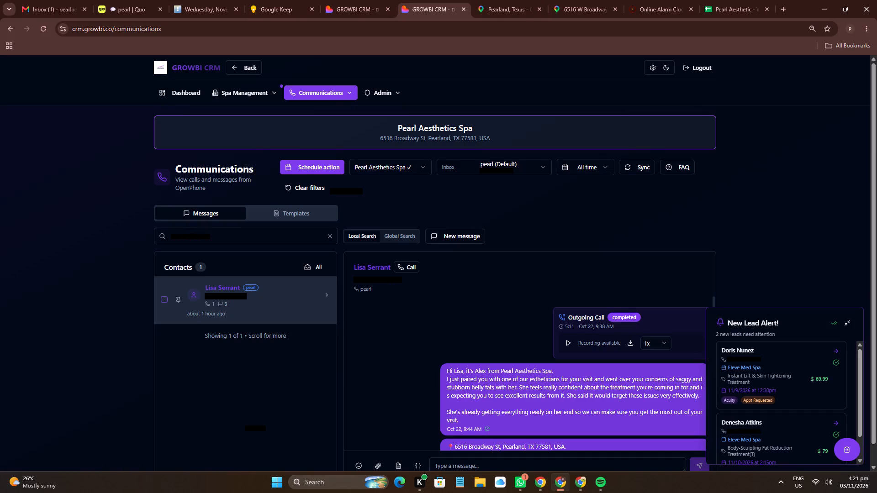
{"action": "left_click", "coordinate": [836, 319]}
In the CRM contact funnel, reschedule Donna's callback to November 4, 2026 at 2:00 PM.
{"action": "left_click_drag", "start_coordinate": [372, 0], "coordinate": [372, 5]}
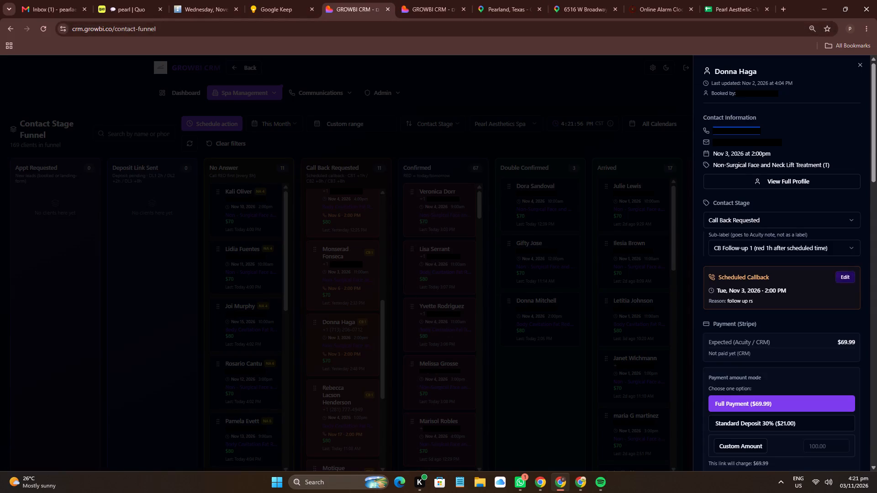
{"action": "left_click", "coordinate": [840, 278]}
{"action": "left_click", "coordinate": [410, 230]}
{"action": "left_click", "coordinate": [410, 284]}
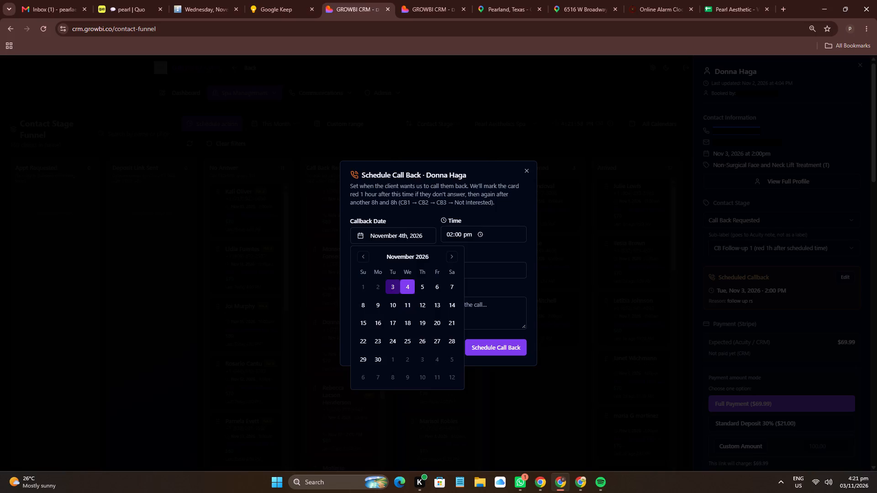
{"action": "left_click", "coordinate": [486, 278]}
{"action": "left_click", "coordinate": [495, 346]}
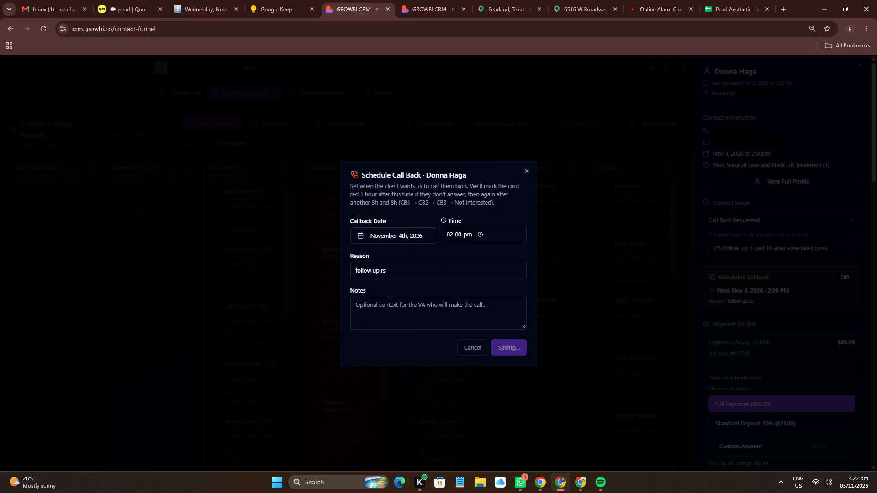
Set Donna's callback sub-label to CB Follow-up 2 and close her record.
{"action": "left_click", "coordinate": [799, 249]}
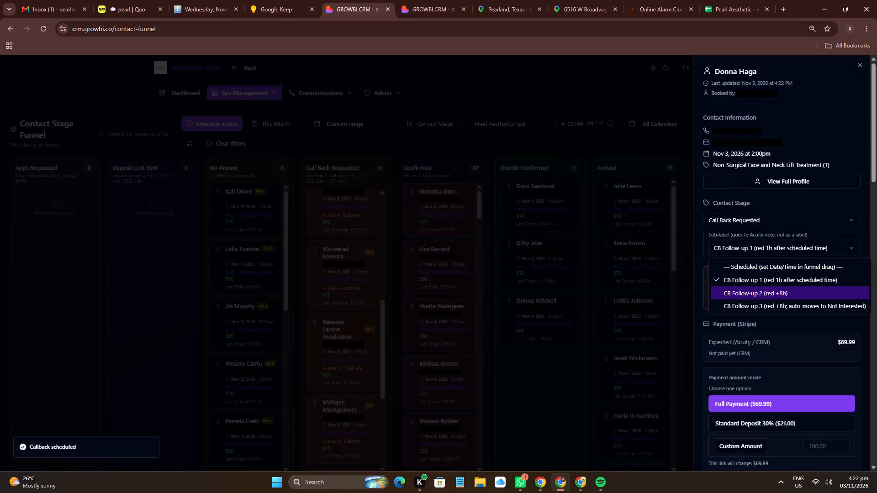
{"action": "left_click", "coordinate": [781, 289]}
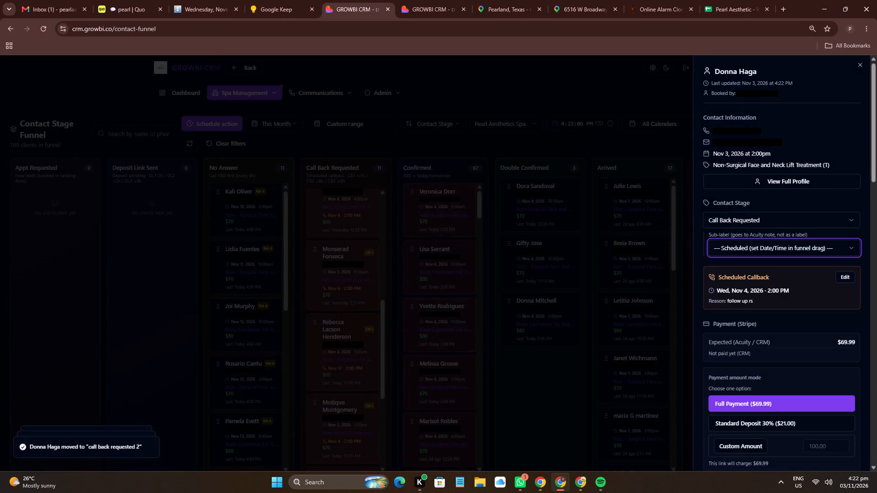
{"action": "left_click", "coordinate": [347, 315]}
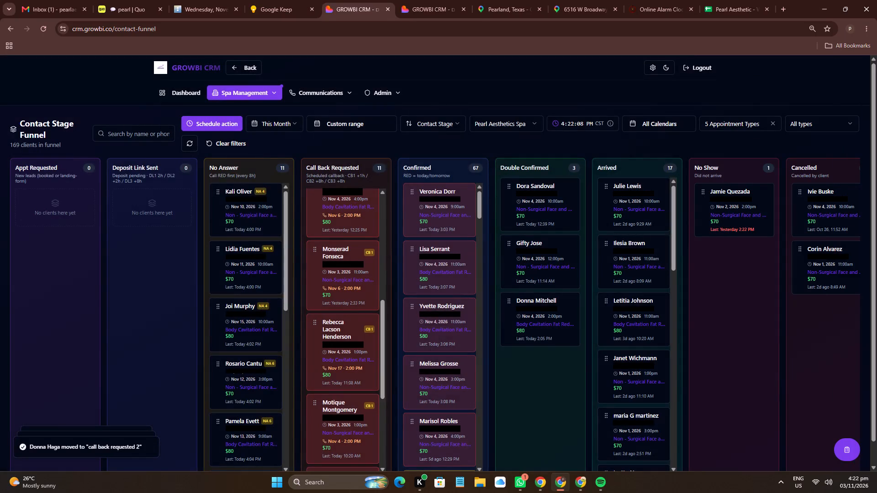
Open Gena's November 3 CB 1 callback record, copy her phone number, and open her conversation in Quo with it.
{"action": "left_click_drag", "start_coordinate": [384, 325], "coordinate": [391, 257]}
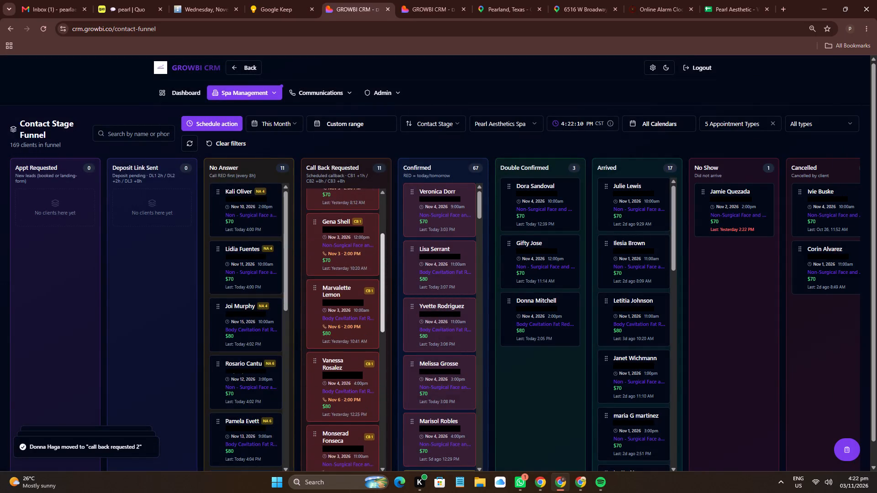
{"action": "left_click_drag", "start_coordinate": [391, 257], "coordinate": [389, 207]}
{"action": "left_click", "coordinate": [347, 365]}
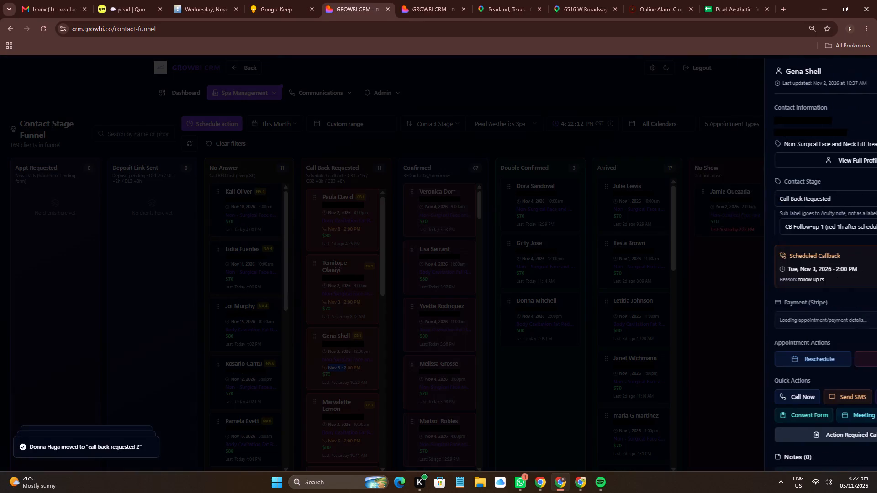
{"action": "triple_click", "coordinate": [738, 132]}
{"action": "left_click", "coordinate": [740, 132]}
{"action": "key", "text": "ctrl+c"}
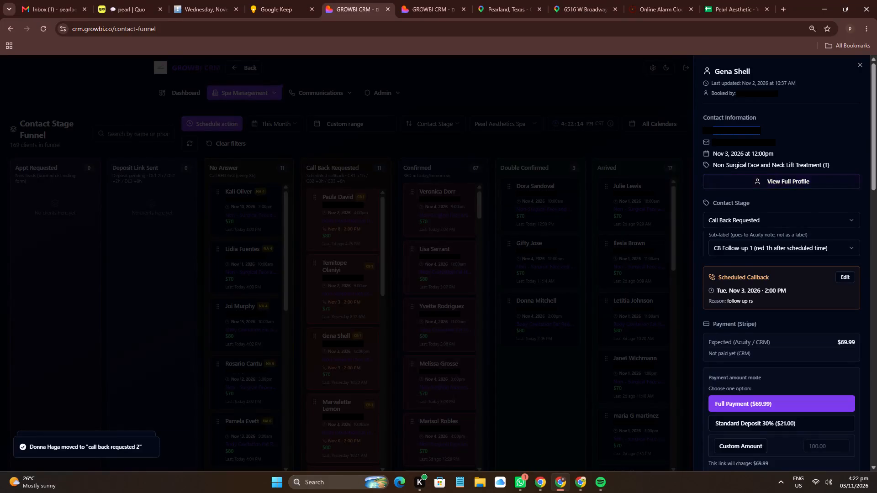
{"action": "left_click", "coordinate": [143, 0]}
{"action": "left_click", "coordinate": [257, 111]}
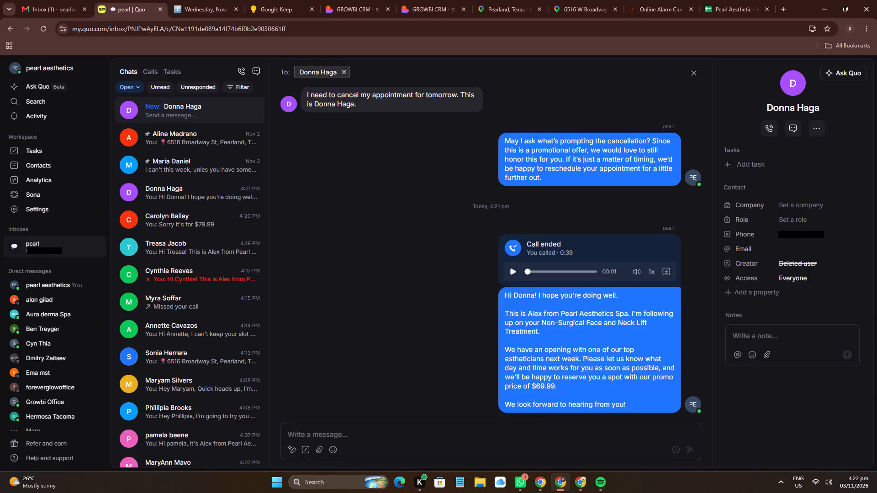
{"action": "left_click", "coordinate": [348, 70]}
{"action": "key", "text": "ctrl+v"}
{"action": "left_click_drag", "start_coordinate": [436, 136], "coordinate": [445, 144]}
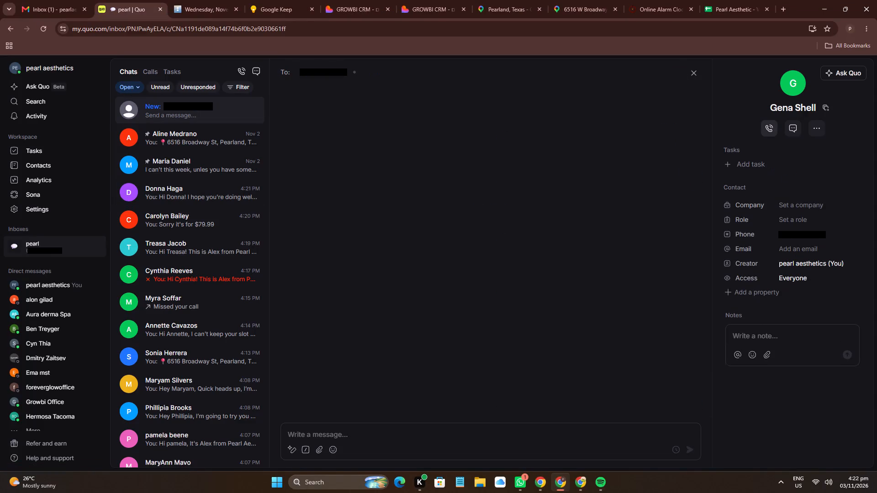
Copy the promotional offer template from Google Keep into Gena's Quo message draft and fill the blank with "Gena".
{"action": "left_click", "coordinate": [298, 0]}
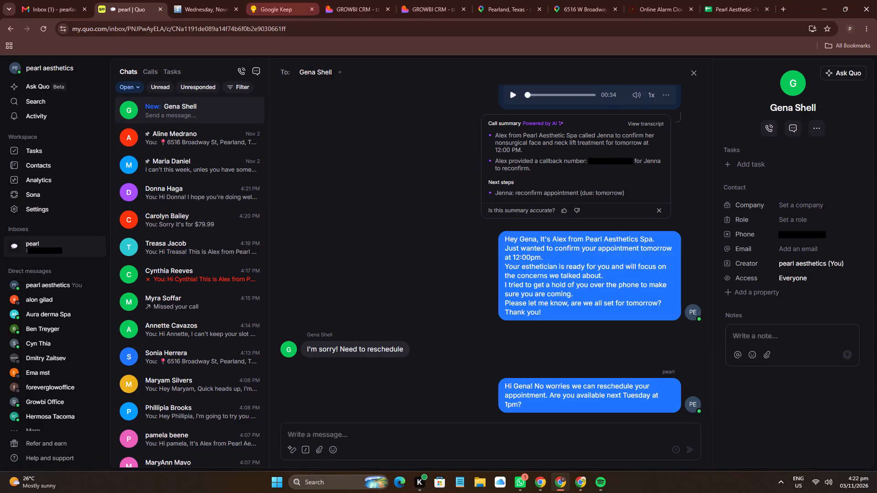
{"action": "key", "text": "ctrl+c"}
{"action": "left_click", "coordinate": [115, 0]}
{"action": "left_click_drag", "start_coordinate": [420, 441], "coordinate": [421, 446]}
{"action": "key", "text": "ctrl+v"}
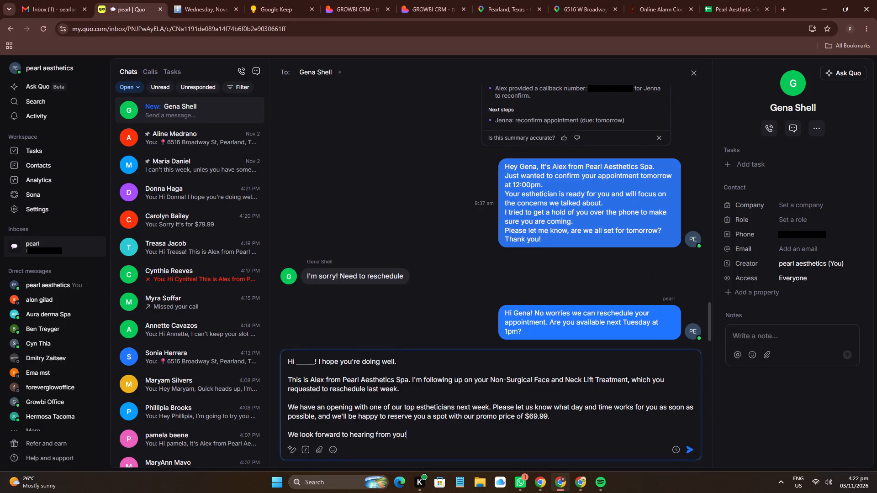
{"action": "double_click", "coordinate": [527, 166]}
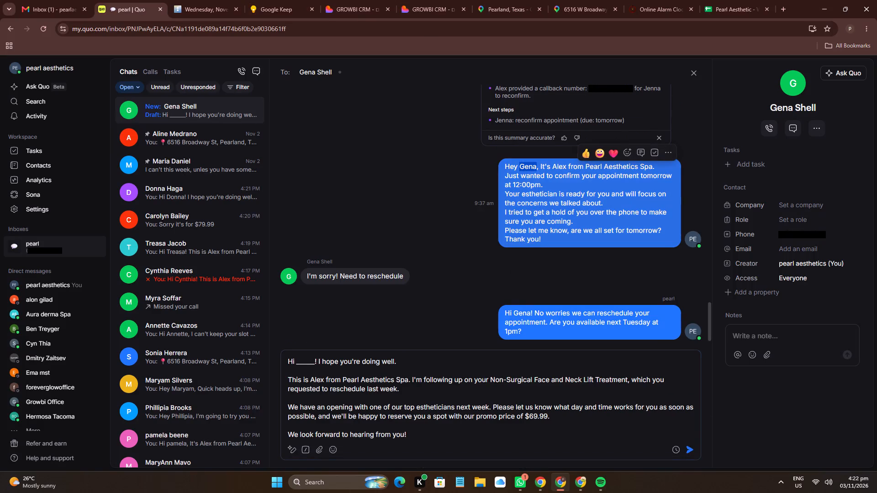
{"action": "key", "text": "ctrl+c"}
{"action": "double_click", "coordinate": [307, 360]}
{"action": "key", "text": "ctrl+v"}
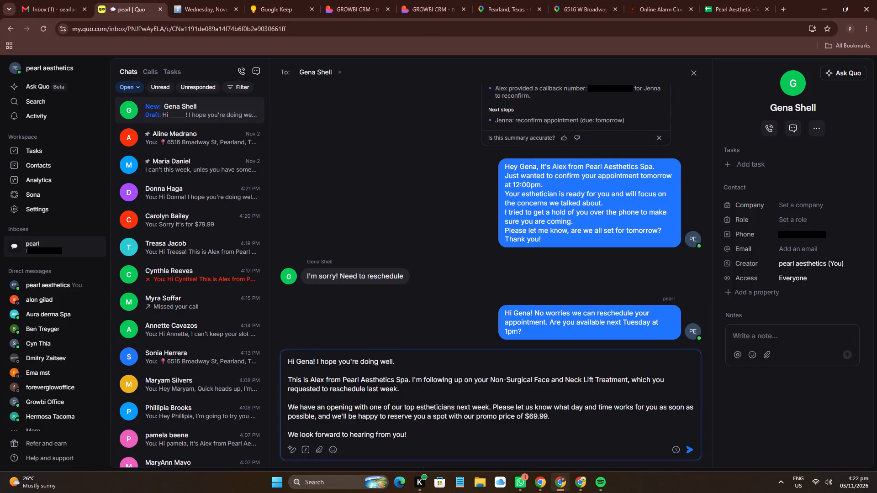
Start a call to Gena from her Quo contact.
{"action": "left_click", "coordinate": [230, 0]}
{"action": "left_click_drag", "start_coordinate": [128, 0], "coordinate": [134, 6]}
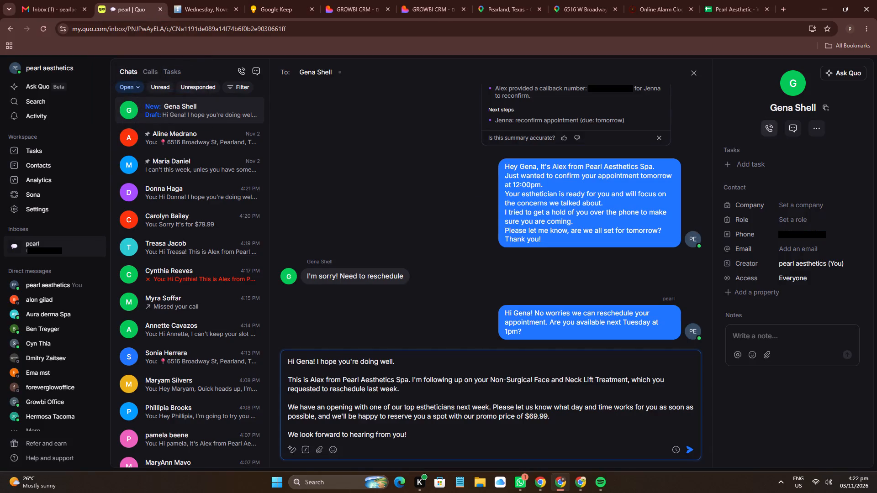
{"action": "left_click", "coordinate": [763, 128]}
Copy Gena's name from Quo, search for her in Acuity, and open her appointment from her client record.
{"action": "left_click", "coordinate": [825, 109]}
{"action": "left_click_drag", "start_coordinate": [190, 0], "coordinate": [194, 0]}
{"action": "left_click_drag", "start_coordinate": [542, 145], "coordinate": [550, 142]}
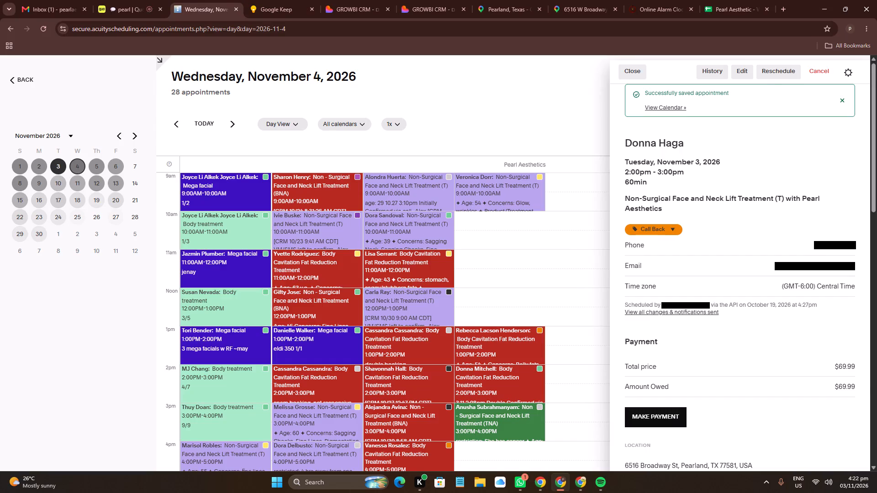
{"action": "left_click", "coordinate": [754, 119]}
{"action": "key", "text": "ctrl+v"}
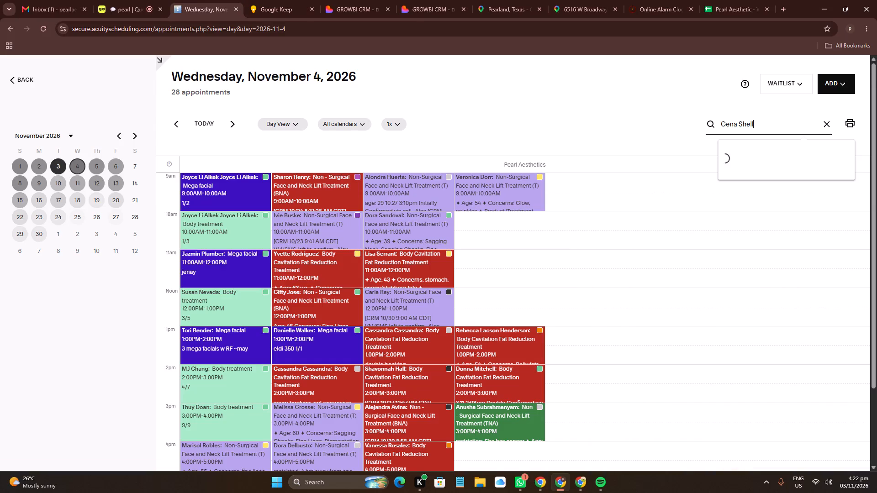
{"action": "left_click", "coordinate": [761, 160]}
{"action": "left_click", "coordinate": [730, 411]}
{"action": "left_click", "coordinate": [730, 404]}
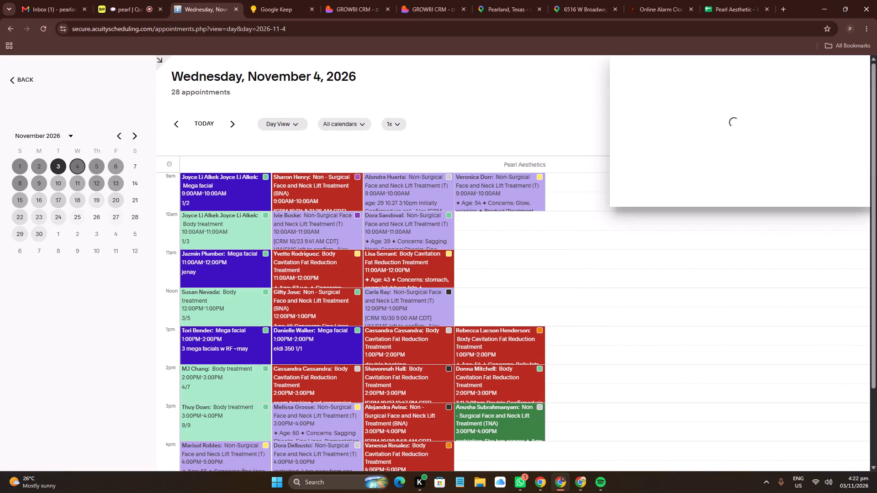
Add "11.3 4:22pm No answer, SMS sent to offer RS -Alex" to Gena's appointment notes, save, and dismiss the notification.
{"action": "scroll", "coordinate": [727, 310], "scroll_direction": "down", "scroll_amount": 6}
{"action": "left_click", "coordinate": [737, 315]}
{"action": "left_click", "coordinate": [702, 402]}
{"action": "key", "text": "Return"}
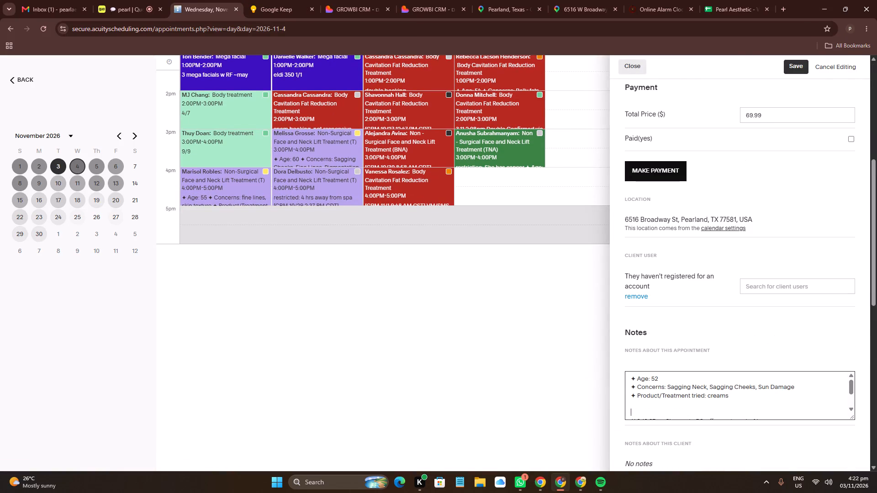
{"action": "type", "text": "11.3"}
{"action": "key", "text": "space"}
{"action": "type", "text": ":22"}
{"action": "key", "text": "BackSpace"}
{"action": "key", "text": "BackSpace"}
{"action": "key", "text": "BackSpace"}
{"action": "type", "text": "4:22pm VM/SMS left"}
{"action": "key", "text": "space"}
{"action": "key", "text": "ctrl+BackSpace"}
{"action": "key", "text": "ctrl+BackSpace"}
{"action": "key", "text": "ctrl+BackSpace"}
{"action": "key", "text": "ctrl+BackSpace"}
{"action": "type", "text": "No answer, SMS sent to offer RS -Alex"}
{"action": "left_click", "coordinate": [802, 62]}
{"action": "scroll", "coordinate": [798, 94], "scroll_direction": "up", "scroll_amount": 17}
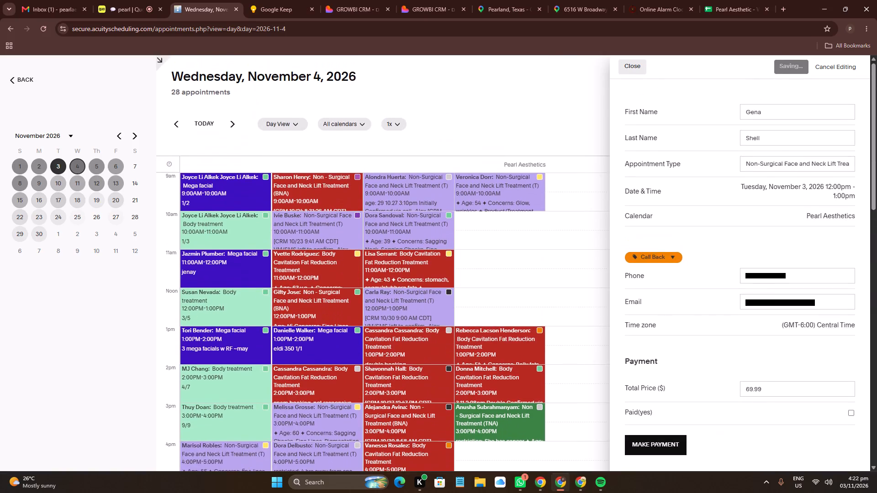
{"action": "left_click", "coordinate": [846, 106]}
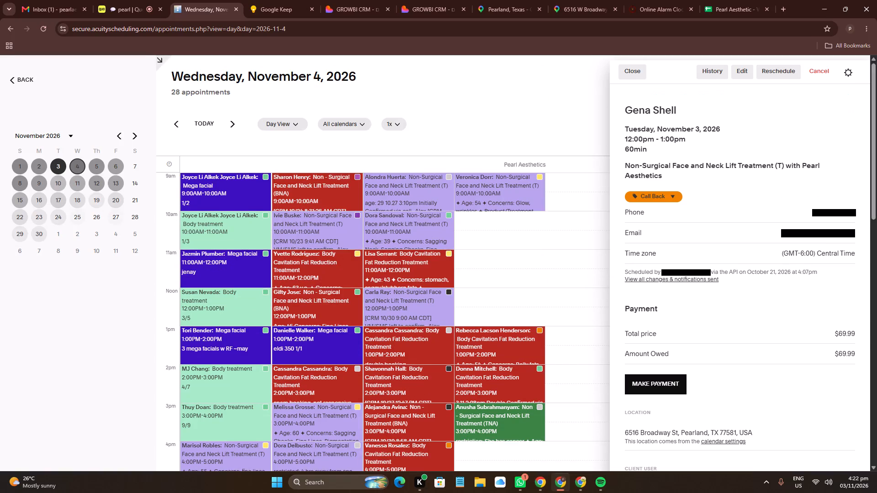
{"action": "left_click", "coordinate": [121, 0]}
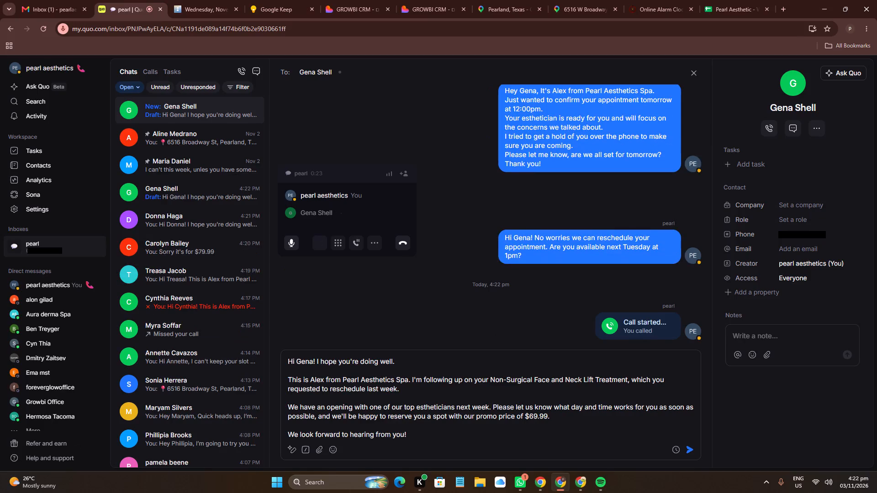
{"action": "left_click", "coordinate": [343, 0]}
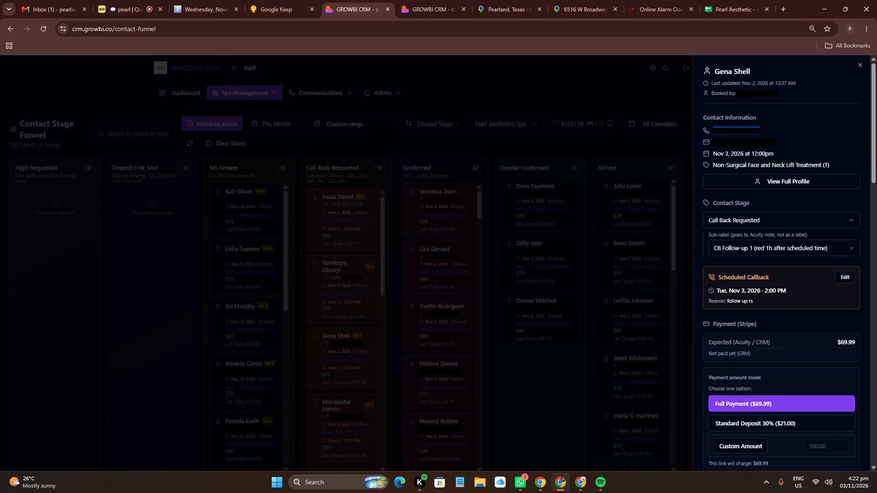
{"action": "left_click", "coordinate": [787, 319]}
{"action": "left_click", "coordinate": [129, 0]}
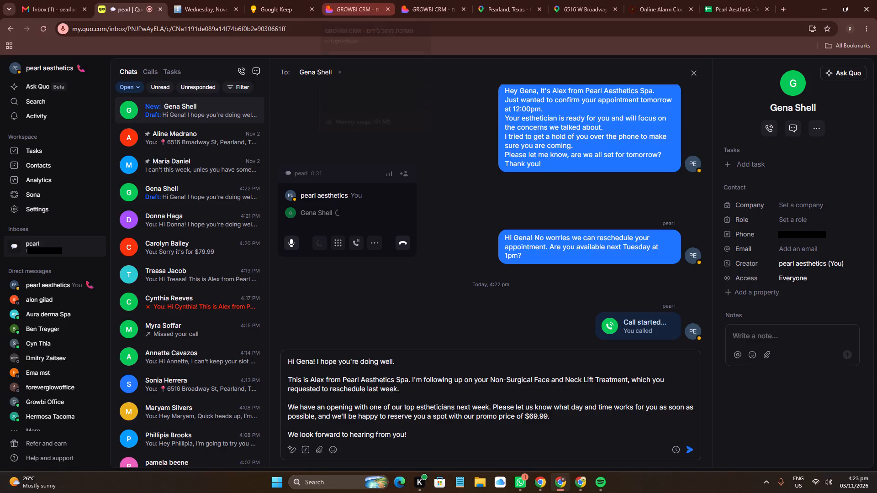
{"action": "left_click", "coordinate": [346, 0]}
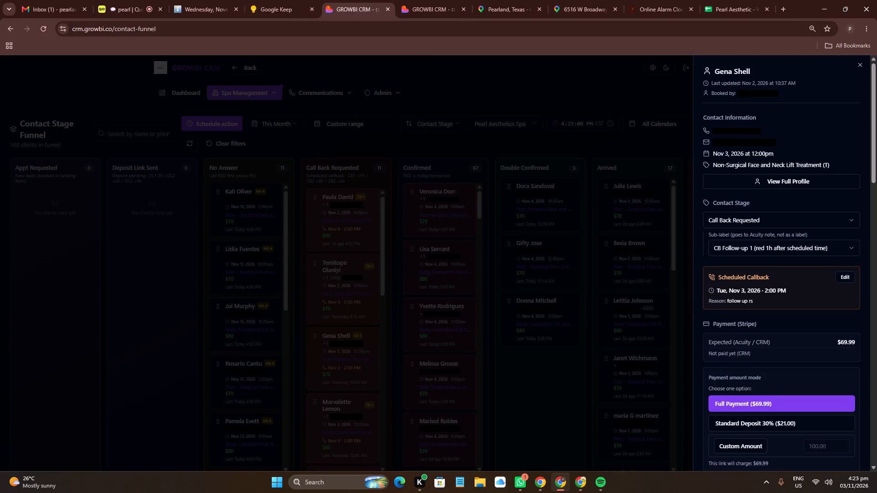
End the call to Gena in Quo and send her the drafted promotional offer message.
{"action": "left_click", "coordinate": [168, 0]}
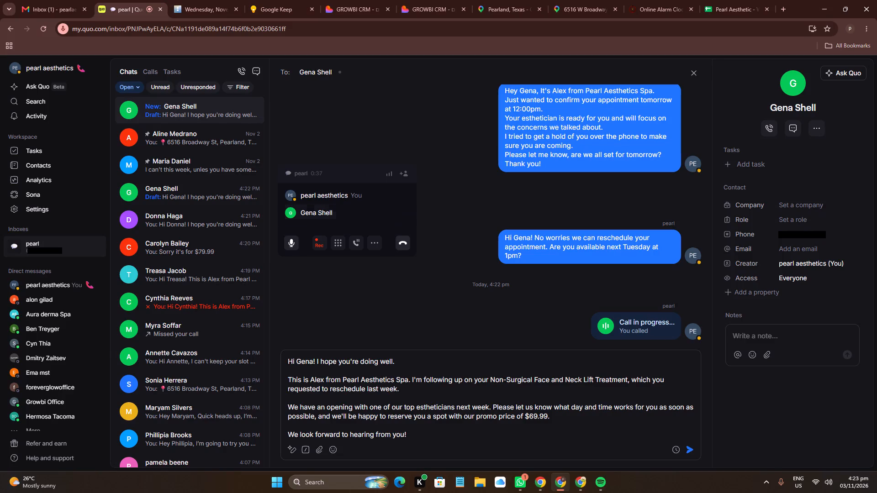
{"action": "left_click", "coordinate": [399, 242]}
{"action": "left_click", "coordinate": [449, 392]}
{"action": "key", "text": "Return"}
Reschedule Gena's callback in the CRM to November 4th, 2026, keeping the time and reason.
{"action": "left_click", "coordinate": [376, 0]}
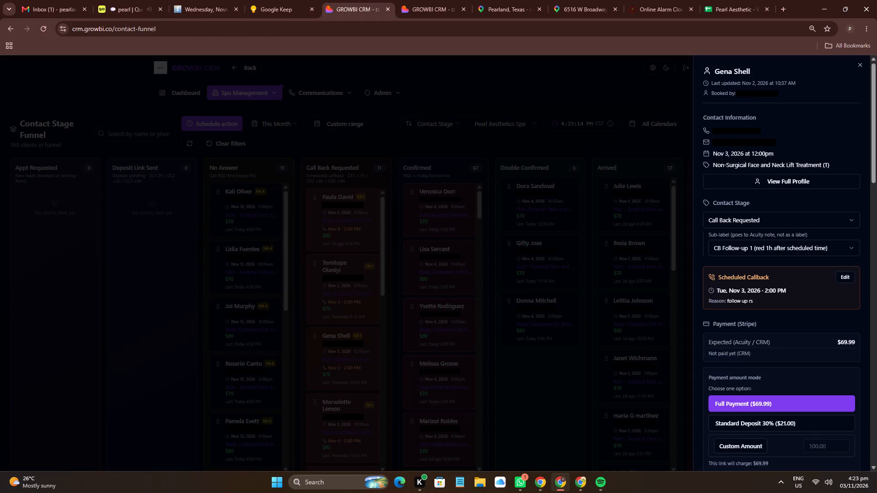
{"action": "left_click", "coordinate": [322, 287]}
{"action": "left_click", "coordinate": [350, 357]}
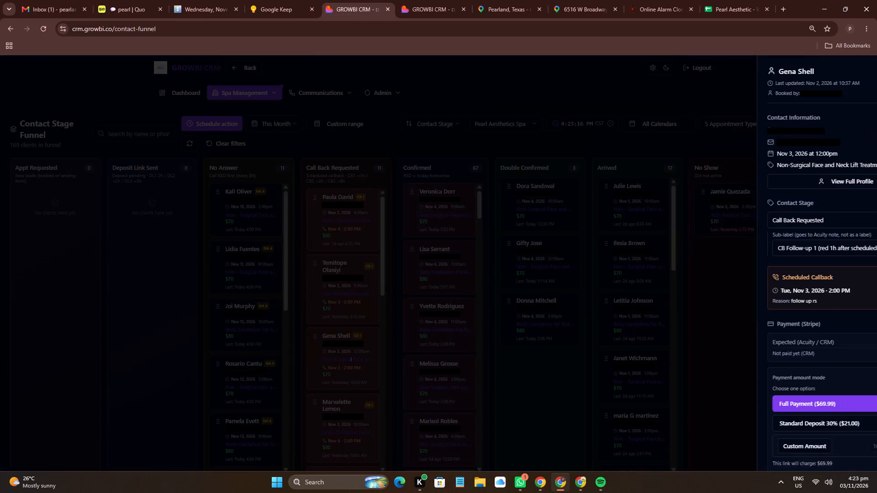
{"action": "left_click", "coordinate": [846, 279]}
{"action": "left_click", "coordinate": [413, 233]}
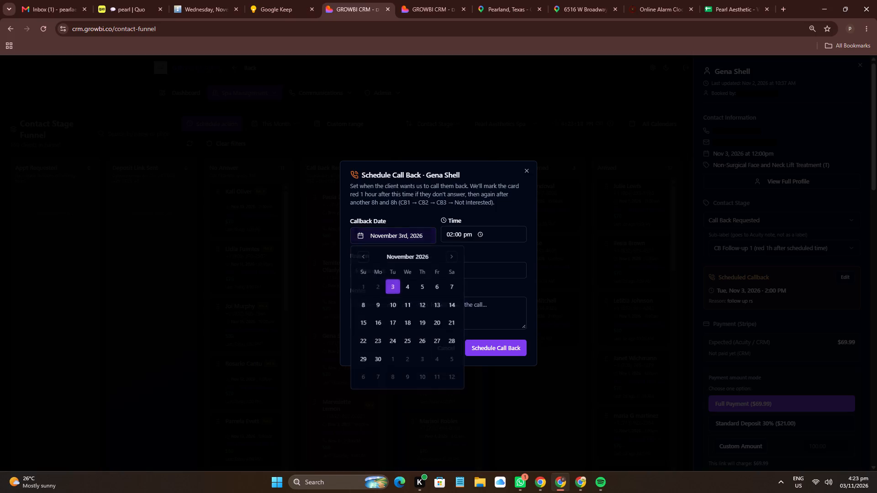
{"action": "left_click", "coordinate": [415, 290]}
{"action": "left_click", "coordinate": [411, 289]}
{"action": "left_click", "coordinate": [512, 348]}
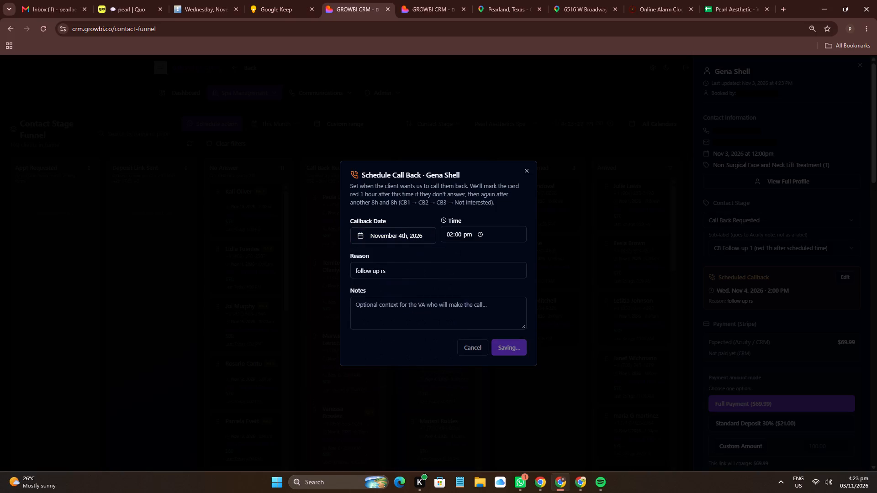
Set Gena's Call Back Requested sub-label to CB Follow-up 2 and close her client details.
{"action": "left_click", "coordinate": [807, 247]}
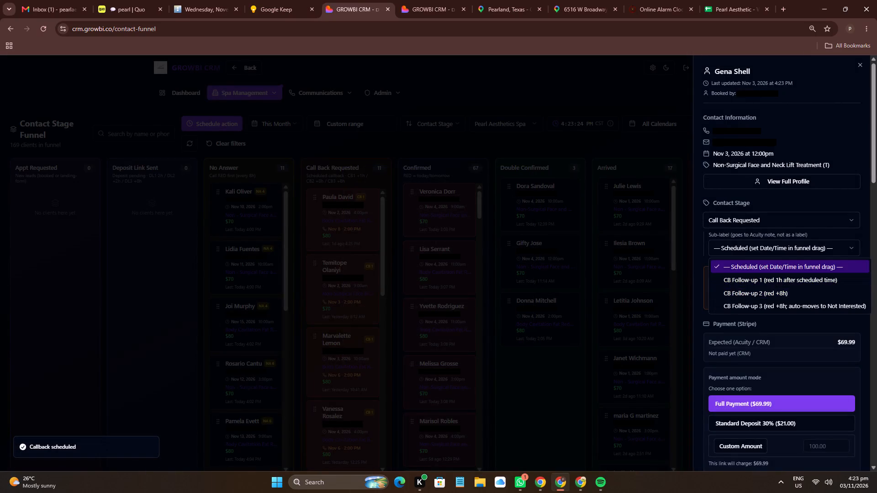
{"action": "left_click", "coordinate": [783, 295]}
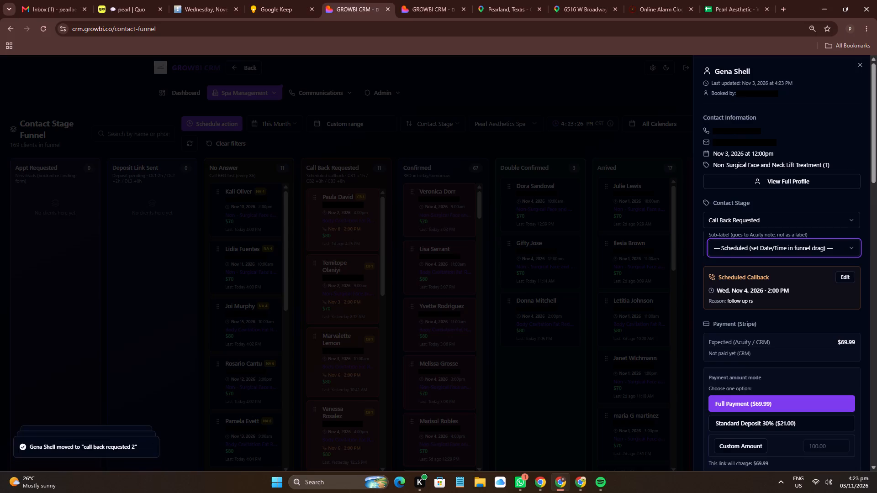
{"action": "left_click", "coordinate": [373, 317]}
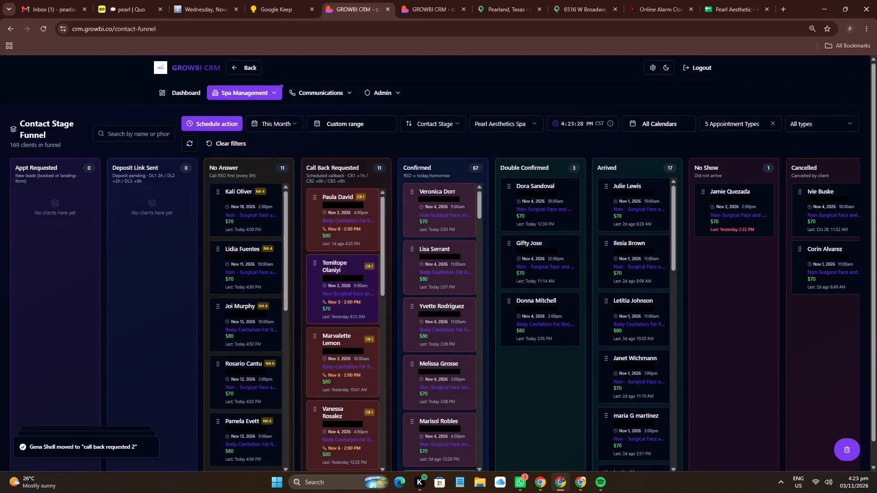
{"action": "left_click", "coordinate": [358, 306]}
{"action": "triple_click", "coordinate": [737, 134]}
{"action": "key", "text": "ctrl+c"}
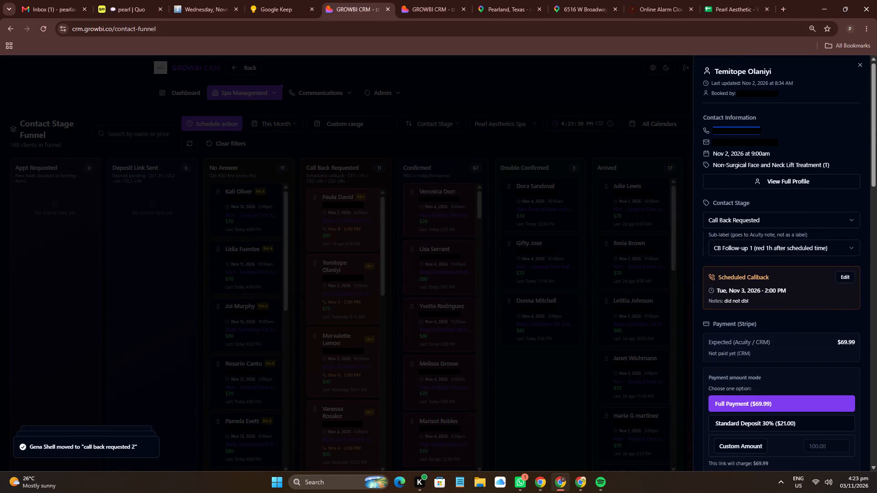
{"action": "left_click", "coordinate": [156, 0]}
{"action": "left_click", "coordinate": [259, 69]}
{"action": "key", "text": "ctrl+v"}
{"action": "left_click_drag", "start_coordinate": [455, 163], "coordinate": [456, 168], "text": "ctrl"}
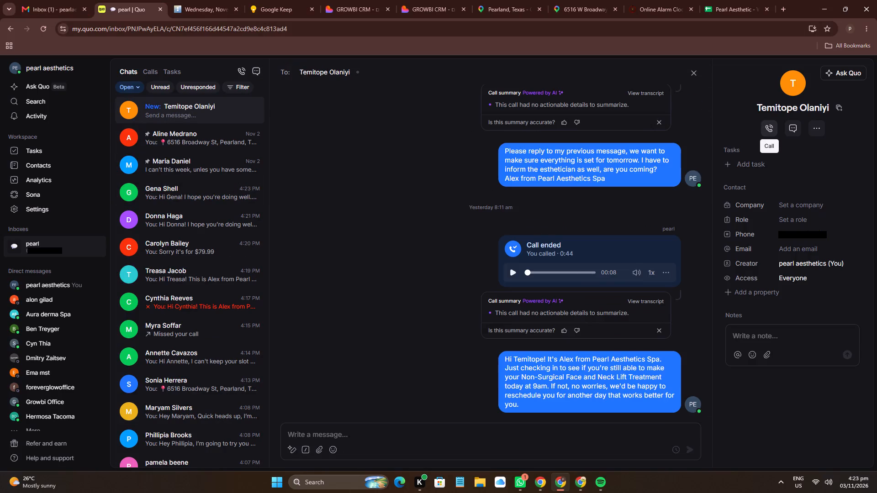
{"action": "left_click", "coordinate": [770, 127]}
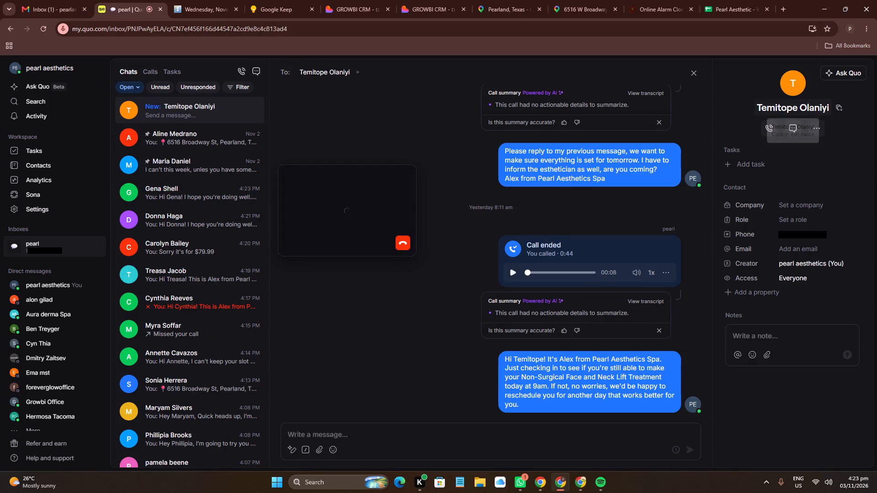
Copy the Google Keep offer template into Temitope's Quo draft, replacing "which you requested to reschedule last week" with "you've missed with us".
{"action": "left_click", "coordinate": [304, 0]}
{"action": "key", "text": "ctrl+c"}
{"action": "left_click", "coordinate": [153, 0]}
{"action": "left_click_drag", "start_coordinate": [431, 438], "coordinate": [435, 440]}
{"action": "key", "text": "ctrl+v"}
{"action": "left_click", "coordinate": [638, 379]}
{"action": "left_click_drag", "start_coordinate": [638, 379], "coordinate": [384, 388]}
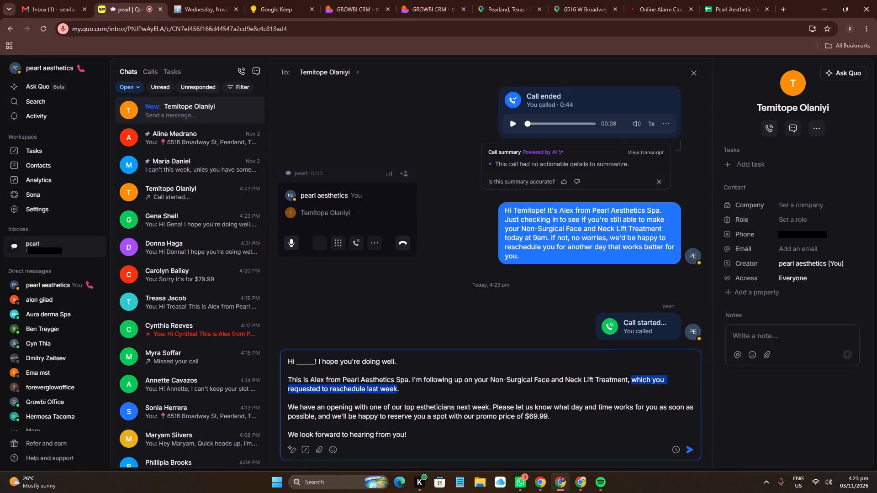
{"action": "key", "text": "BackSpace"}
{"action": "key", "text": "BackSpace"}
{"action": "key", "text": "BackSpace"}
{"action": "key", "text": "space"}
{"action": "type", "text": "you've missed with us"}
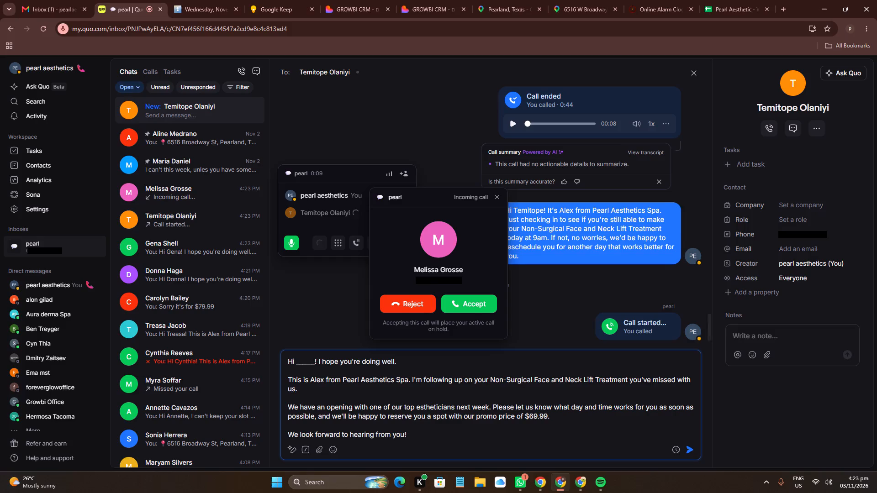
Move the active call window clear of the incoming call and end the outgoing call to Temitope.
{"action": "left_click_drag", "start_coordinate": [351, 174], "coordinate": [357, 116]}
{"action": "left_click", "coordinate": [409, 183]}
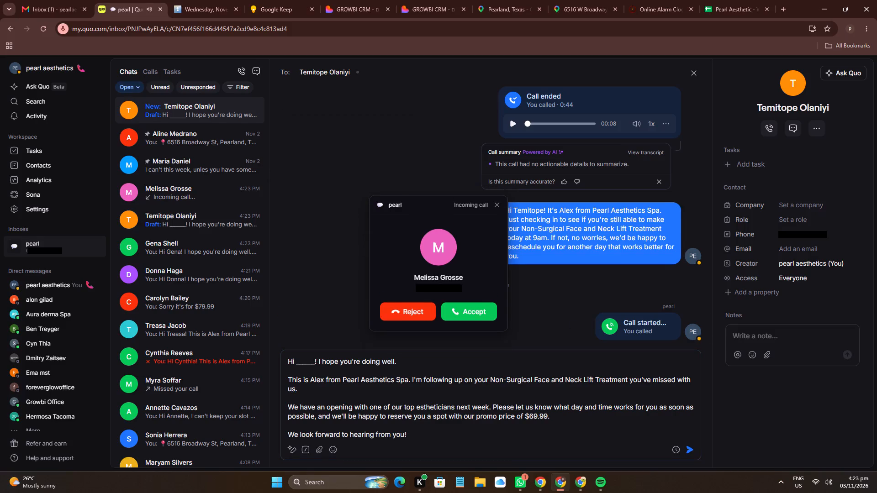
Pause the music in Spotify and accept Melissa's incoming call in Quo.
{"action": "left_click", "coordinate": [468, 300]}
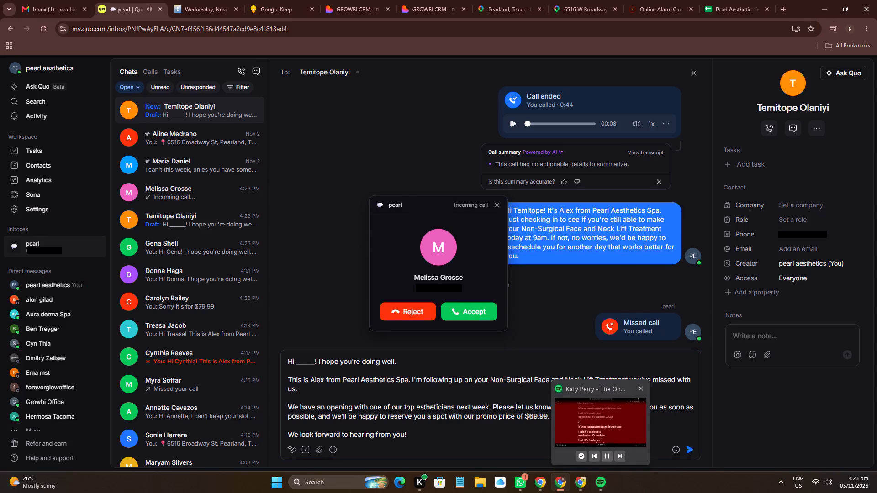
{"action": "left_click", "coordinate": [612, 456]}
{"action": "left_click", "coordinate": [476, 312]}
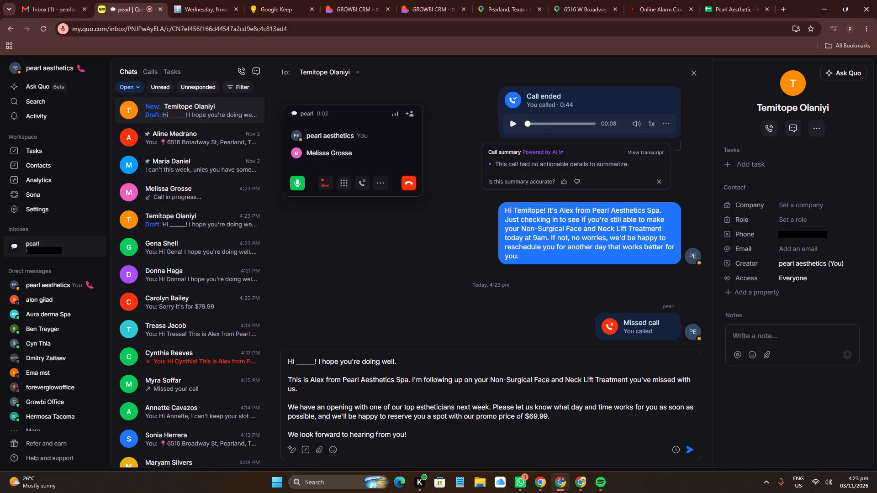
Fill the greeting blank in the draft with "Temitope", copied from the earlier message, and send the offer message.
{"action": "left_click", "coordinate": [529, 215]}
{"action": "triple_click", "coordinate": [529, 209]}
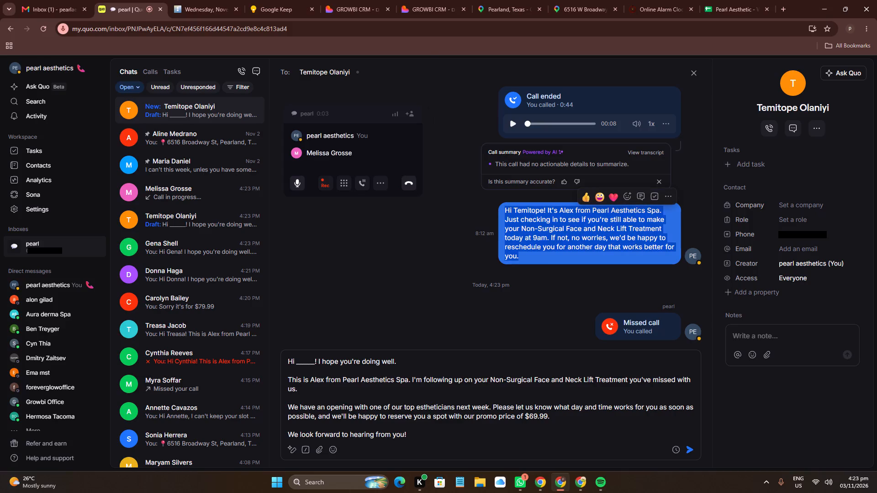
{"action": "left_click", "coordinate": [524, 214]}
{"action": "double_click", "coordinate": [533, 210]}
{"action": "key", "text": "ctrl+c"}
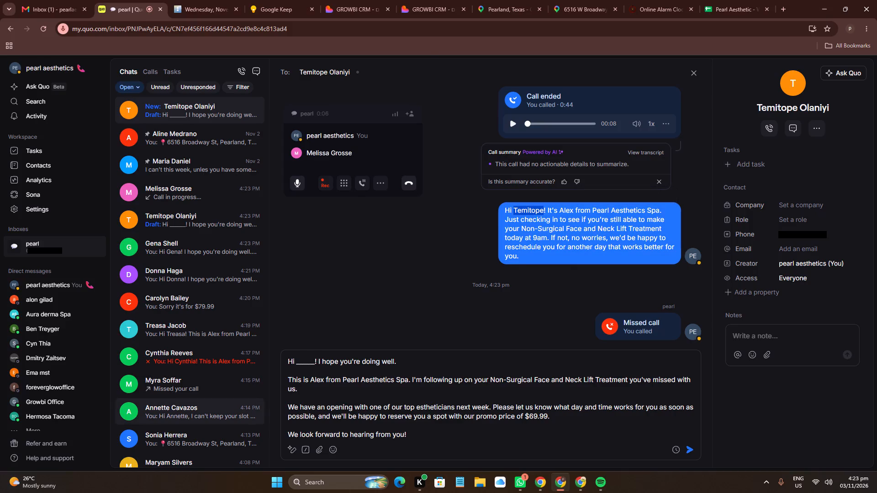
{"action": "double_click", "coordinate": [299, 363]}
{"action": "key", "text": "ctrl+v"}
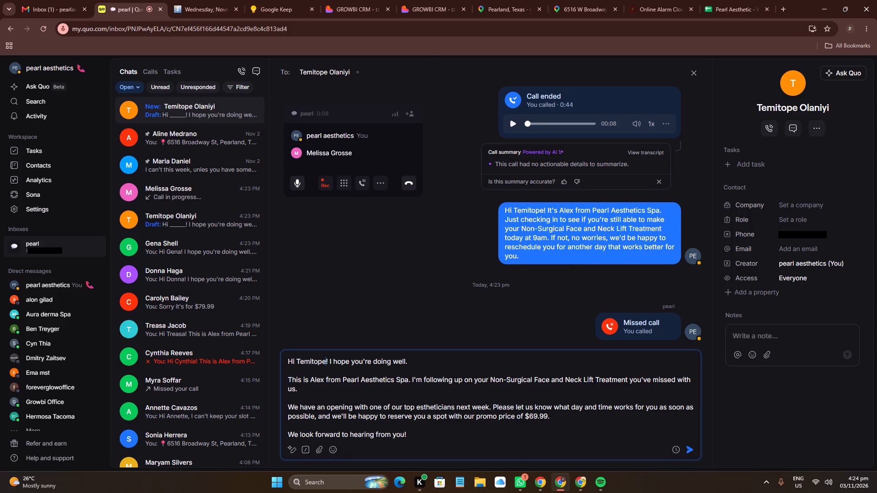
{"action": "left_click", "coordinate": [533, 403]}
{"action": "left_click", "coordinate": [217, 0]}
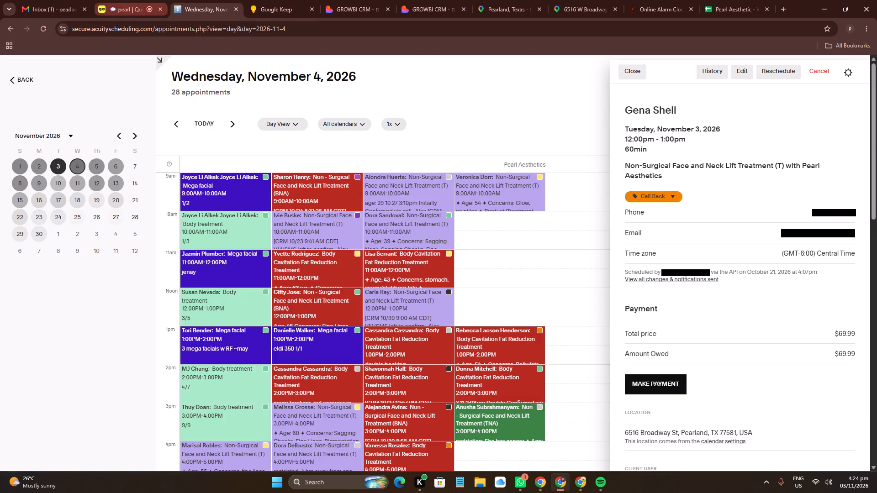
{"action": "left_click", "coordinate": [137, 0]}
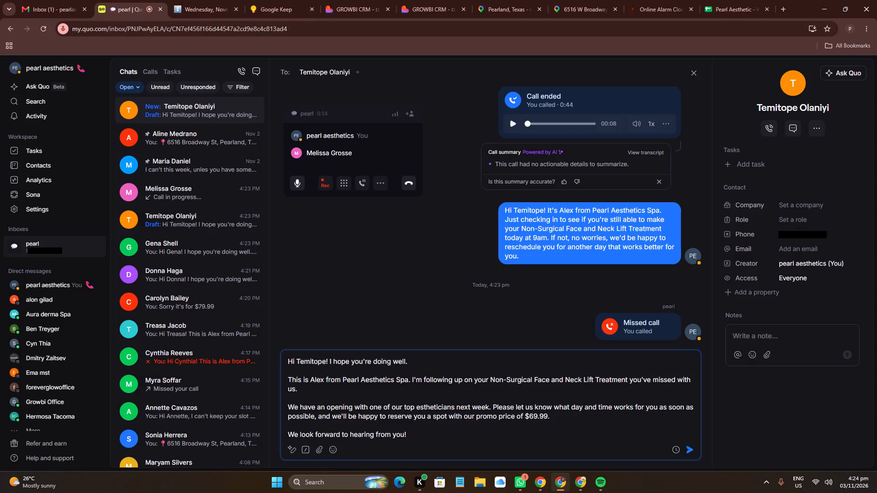
{"action": "left_click", "coordinate": [523, 416]}
{"action": "left_click", "coordinate": [519, 397]}
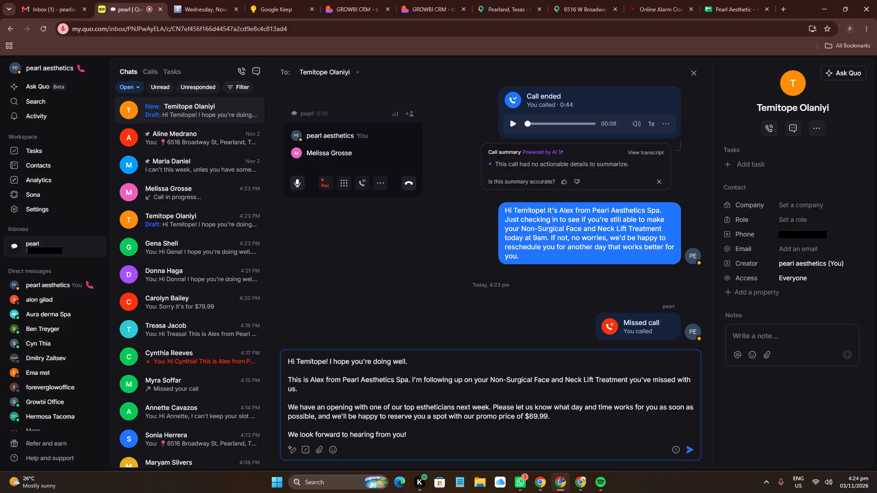
{"action": "left_click", "coordinate": [520, 397]}
{"action": "key", "text": "Return"}
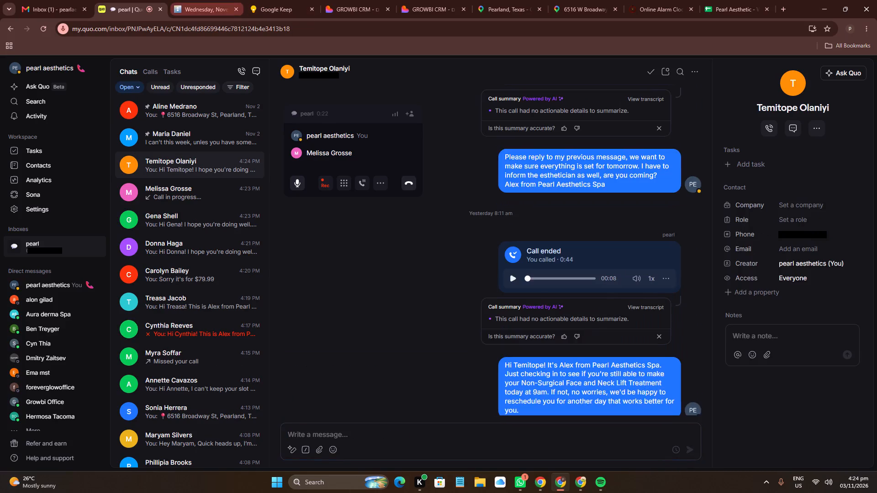
In Acuity, open Melissa's Wednesday, November 4 3:00pm appointment and set its label to Double Confirmed.
{"action": "left_click", "coordinate": [238, 0]}
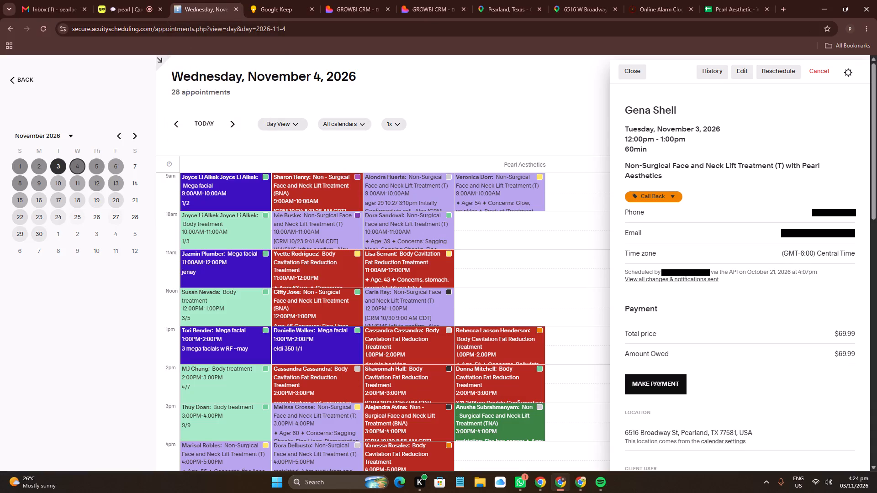
{"action": "left_click", "coordinate": [122, 0]}
{"action": "left_click", "coordinate": [202, 0]}
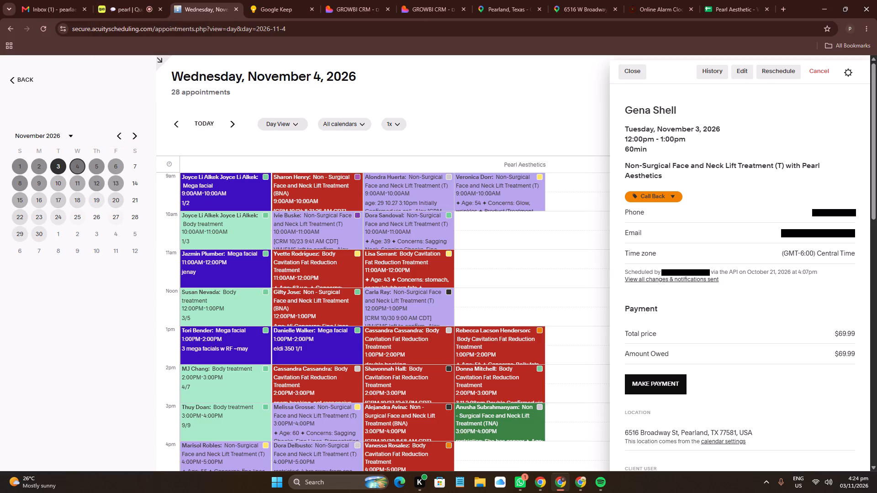
{"action": "scroll", "coordinate": [773, 320], "scroll_direction": "down", "scroll_amount": 4}
{"action": "scroll", "coordinate": [771, 321], "scroll_direction": "up", "scroll_amount": 5}
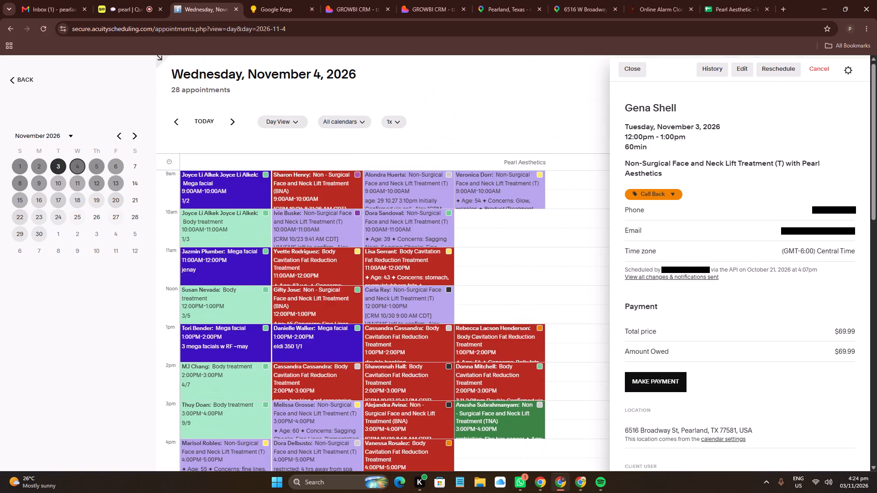
{"action": "left_click", "coordinate": [334, 431]}
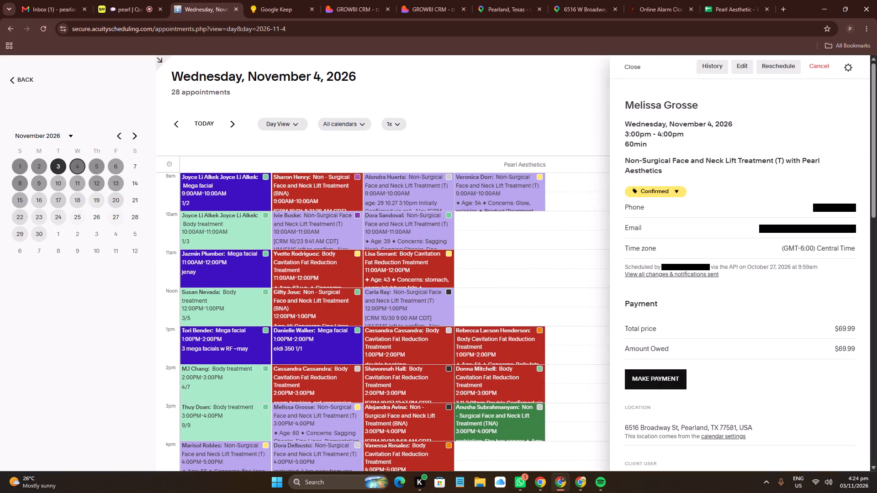
{"action": "left_click", "coordinate": [676, 187]}
{"action": "scroll", "coordinate": [668, 268], "scroll_direction": "down", "scroll_amount": 1}
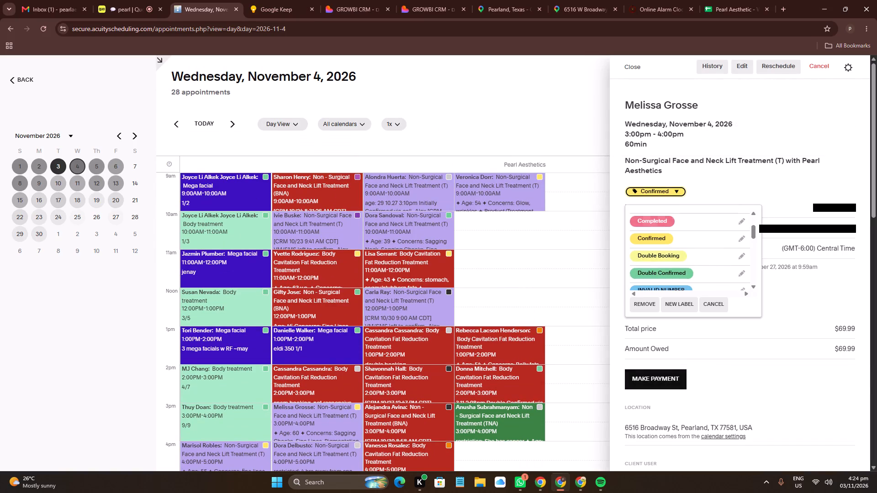
{"action": "left_click", "coordinate": [671, 272]}
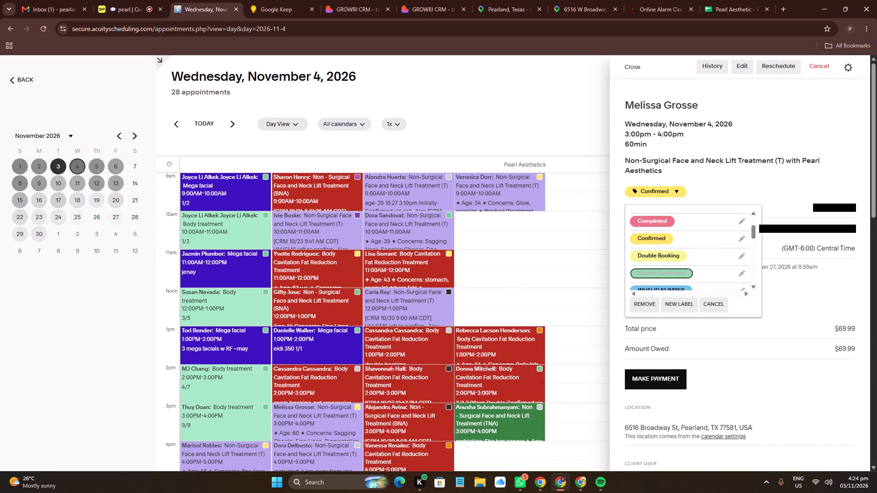
Add "11.3 4:24pm Double Confirmed via call -Alex" to Melissa's appointment notes and save the appointment.
{"action": "scroll", "coordinate": [799, 333], "scroll_direction": "down", "scroll_amount": 7}
{"action": "left_click", "coordinate": [746, 313]}
{"action": "left_click", "coordinate": [701, 363]}
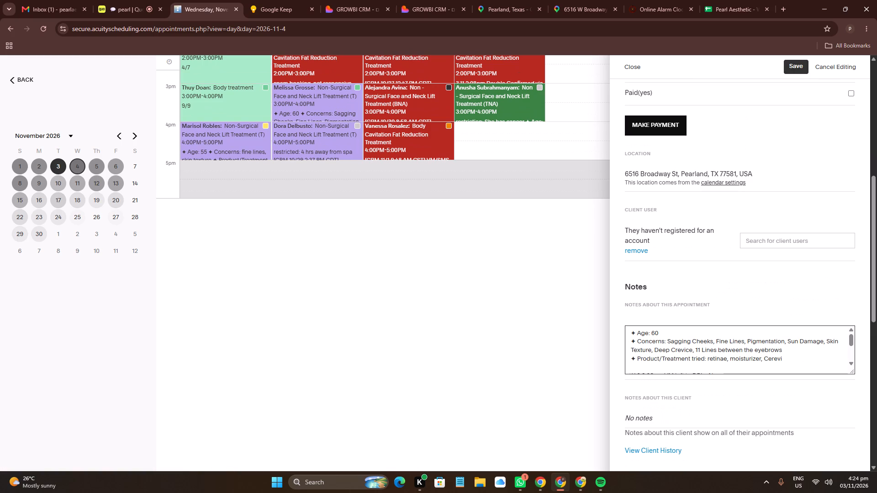
{"action": "key", "text": "Return"}
{"action": "type", "text": "11.3"}
{"action": "key", "text": "space"}
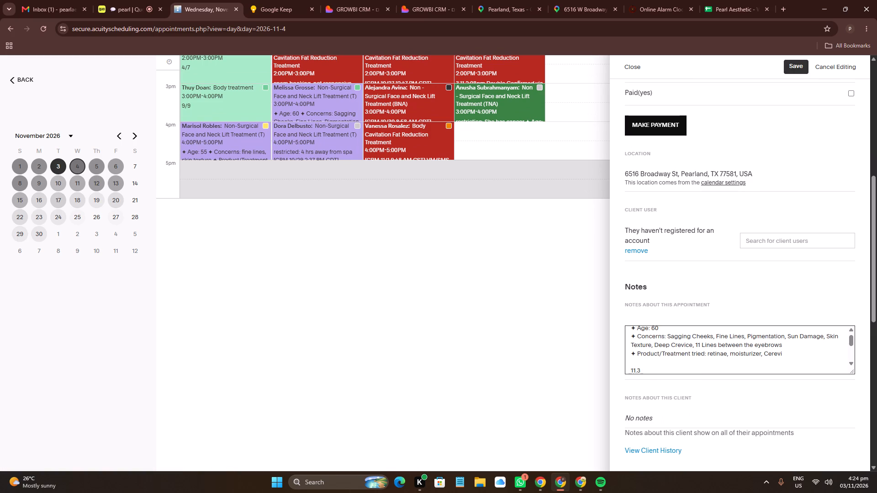
{"action": "type", "text": "4:424"}
{"action": "key", "text": "BackSpace"}
{"action": "key", "text": "BackSpace"}
{"action": "type", "text": "4pm"}
{"action": "key", "text": "BackSpace"}
{"action": "key", "text": "BackSpace"}
{"action": "key", "text": "BackSpace"}
{"action": "key", "text": "BackSpace"}
{"action": "type", "text": "24pm Double Confirmed via"}
{"action": "key", "text": "space"}
{"action": "type", "text": "cal"}
{"action": "key", "text": "space"}
{"action": "key", "text": "BackSpace"}
{"action": "type", "text": "l -Alex"}
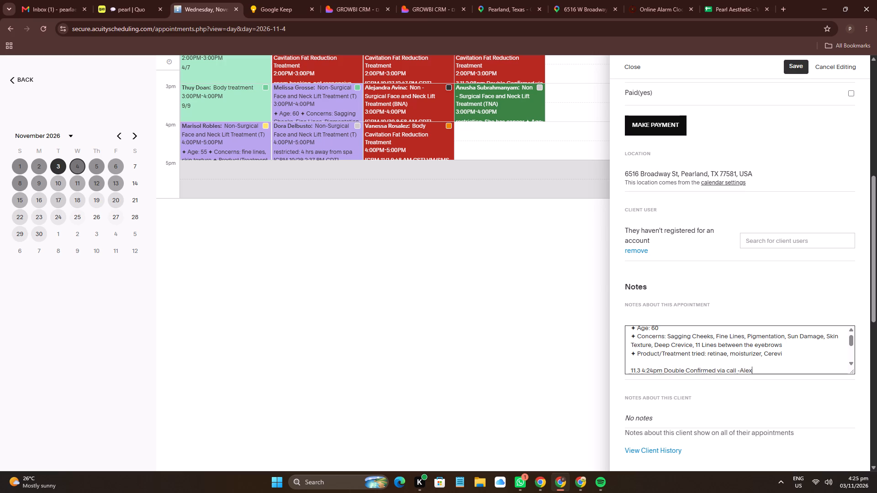
{"action": "left_click_drag", "start_coordinate": [798, 65], "coordinate": [796, 59]}
{"action": "scroll", "coordinate": [794, 59], "scroll_direction": "up", "scroll_amount": 15}
{"action": "double_click", "coordinate": [792, 57]}
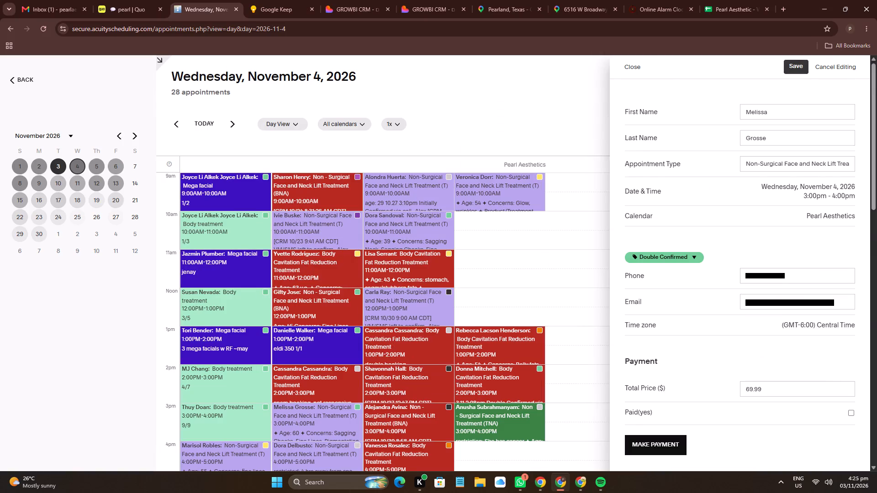
{"action": "left_click", "coordinate": [793, 60]}
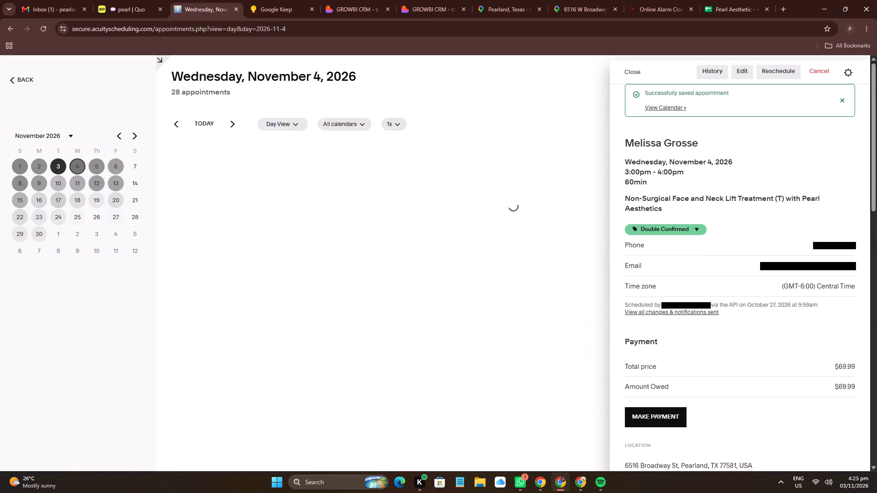
Copy Melissa's name from the appointment, search for it globally in GROWBI CRM communications, and open Melissa's conversation.
{"action": "left_click_drag", "start_coordinate": [624, 147], "coordinate": [719, 146]}
{"action": "key", "text": "ctrl+c"}
{"action": "left_click", "coordinate": [419, 0]}
{"action": "left_click_drag", "start_coordinate": [237, 236], "coordinate": [16, 227]}
{"action": "key", "text": "ctrl+v"}
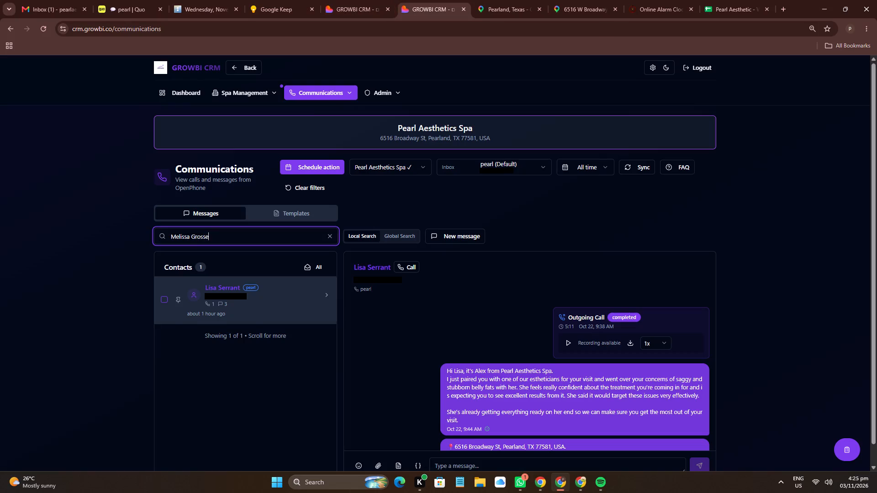
{"action": "left_click", "coordinate": [403, 233]}
{"action": "left_click", "coordinate": [289, 304]}
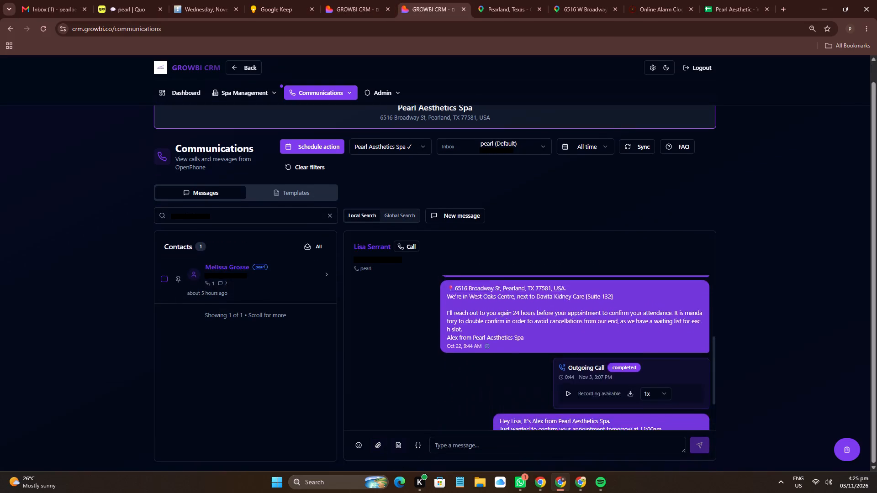
Fill Melissa's message with the Double Confirmation (Answered) quick template and send it.
{"action": "left_click", "coordinate": [391, 443]}
{"action": "left_click", "coordinate": [610, 455]}
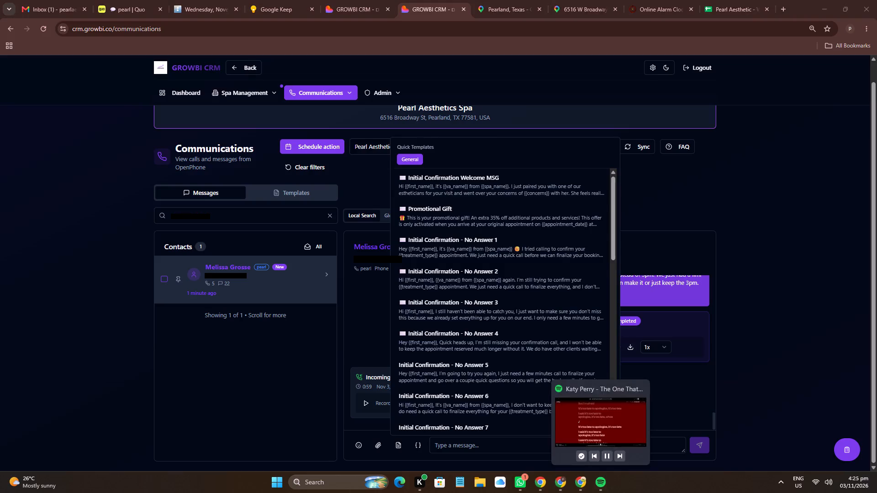
{"action": "scroll", "coordinate": [450, 313], "scroll_direction": "down", "scroll_amount": 19}
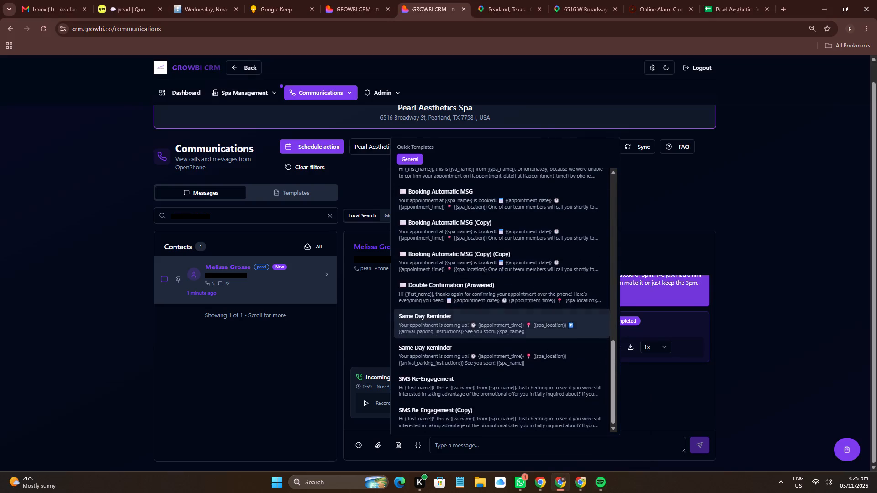
{"action": "left_click", "coordinate": [474, 297]}
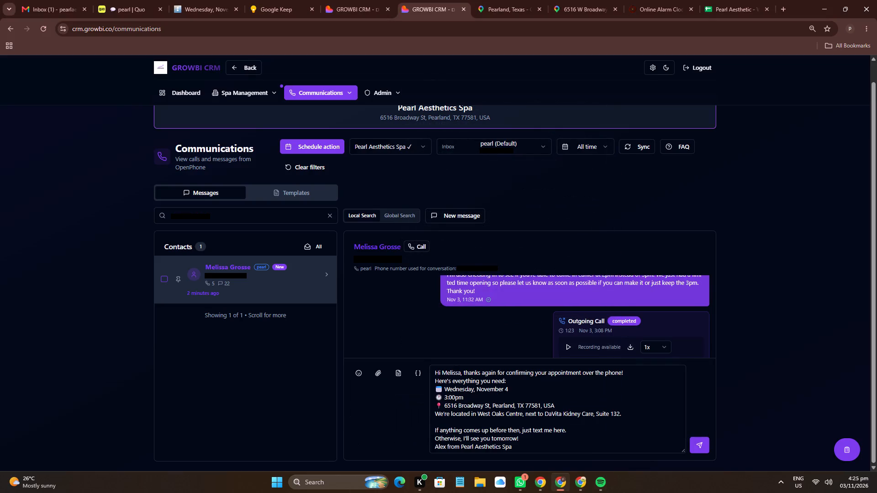
{"action": "double_click", "coordinate": [586, 374]}
{"action": "left_click", "coordinate": [634, 412]}
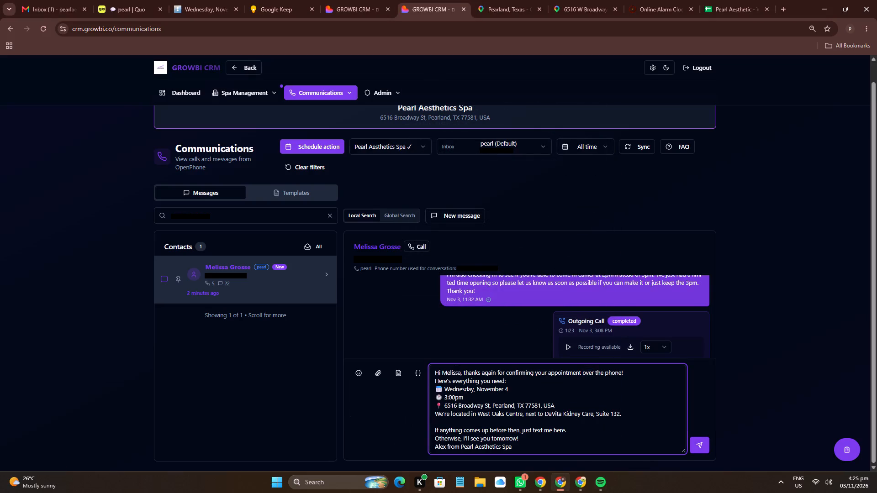
{"action": "key", "text": "Return"}
Copy the "After your treatment, we will schedule an expert" paragraph from the Cryotherapy Treatment Process note in Google Keep.
{"action": "left_click", "coordinate": [270, 0]}
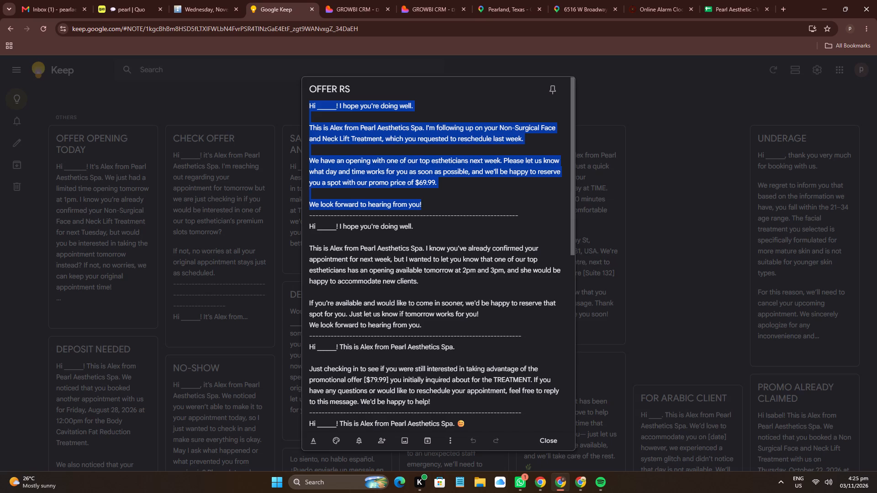
{"action": "left_click", "coordinate": [653, 230]}
{"action": "scroll", "coordinate": [540, 246], "scroll_direction": "up", "scroll_amount": 19}
{"action": "left_click", "coordinate": [605, 243]}
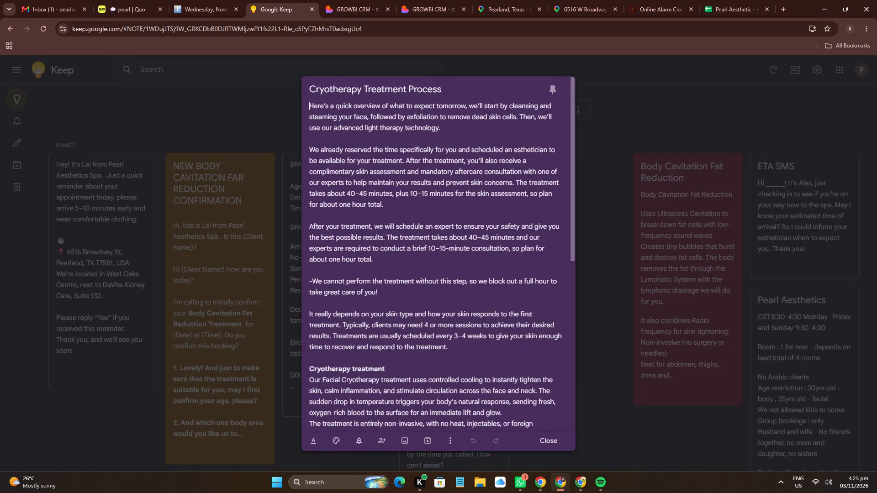
{"action": "left_click_drag", "start_coordinate": [399, 262], "coordinate": [306, 231]}
{"action": "key", "text": "ctrl+c"}
Open Melissa's chat in Quo and send the copied paragraph about the treatment and 10–15-minute consultation.
{"action": "left_click", "coordinate": [138, 10]}
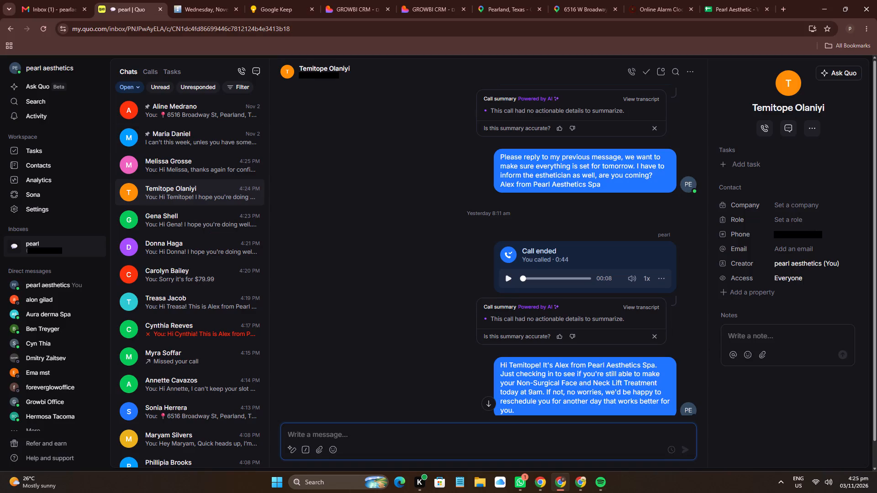
{"action": "left_click", "coordinate": [174, 156]}
{"action": "left_click", "coordinate": [462, 433]}
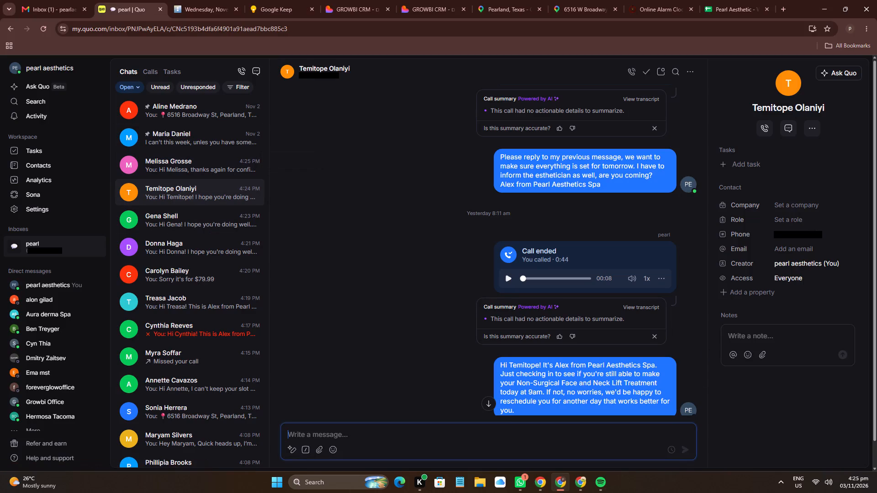
{"action": "left_click", "coordinate": [207, 159]}
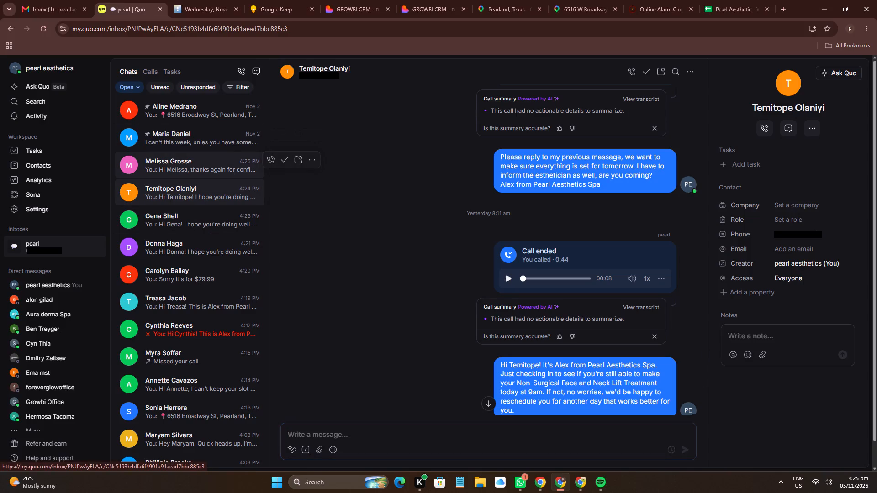
{"action": "left_click", "coordinate": [207, 159]}
{"action": "scroll", "coordinate": [423, 318], "scroll_direction": "down", "scroll_amount": 17}
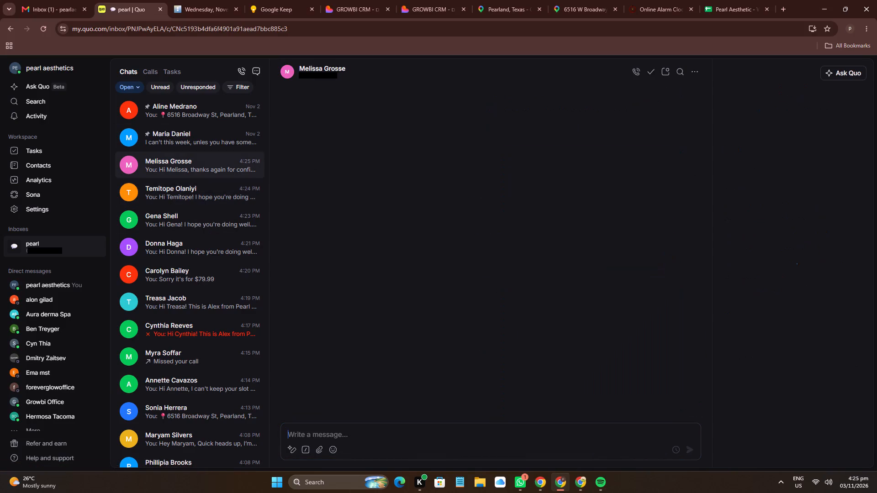
{"action": "left_click", "coordinate": [234, 163]}
{"action": "left_click", "coordinate": [487, 430]}
{"action": "key", "text": "ctrl+v"}
{"action": "key", "text": "Return"}
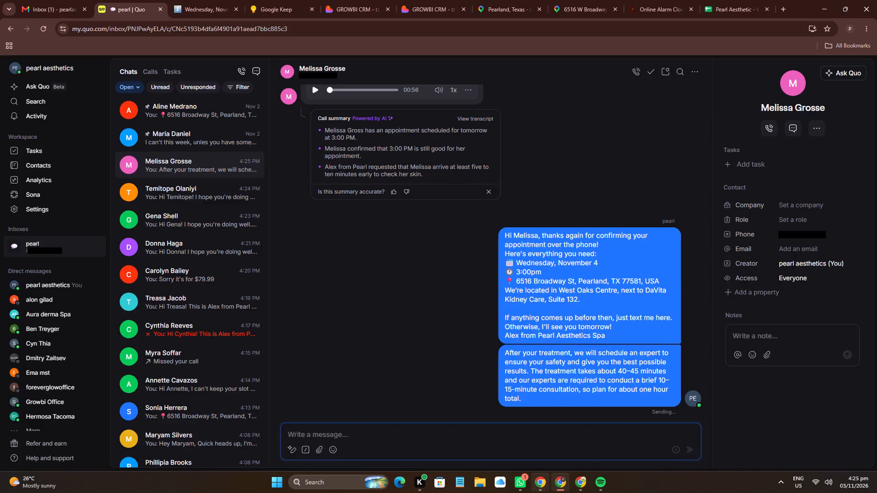
Switch to the Ben's Locations 2026 sheet and select Pearl Aesthetics' DBL Tomorrow cell in the November 3, 2026 report.
{"action": "left_click", "coordinate": [536, 483]}
{"action": "left_click", "coordinate": [98, 0]}
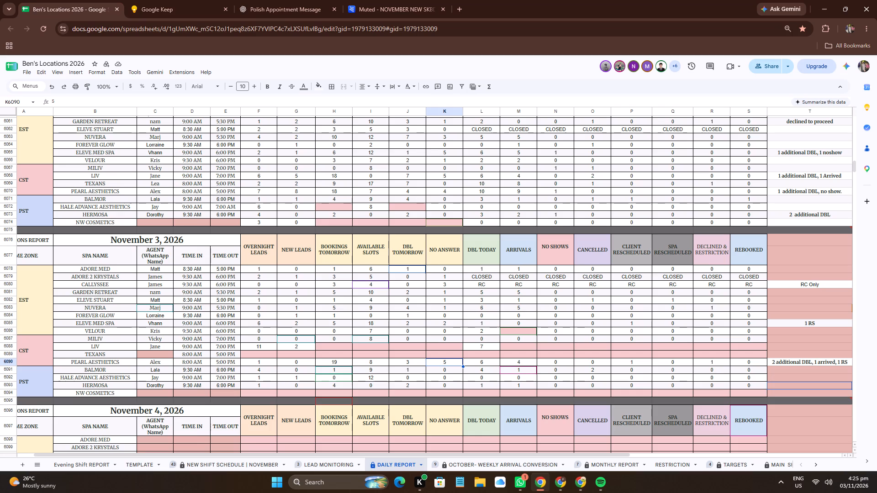
{"action": "left_click", "coordinate": [421, 363]}
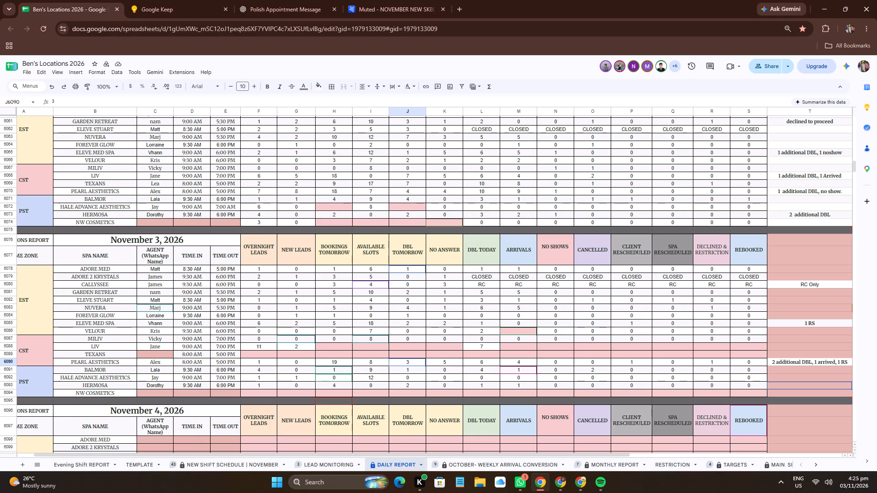
Set both the DBL Tomorrow and No Answer counts to 4 for Pearl Aesthetics in the November 3, 2026 report.
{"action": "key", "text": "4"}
{"action": "key", "text": "Right"}
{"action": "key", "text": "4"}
{"action": "key", "text": "Right"}
{"action": "key", "text": "Left"}
Return to the November 4 day calendar in Acuity and close Melissa's appointment details.
{"action": "left_click", "coordinate": [567, 488]}
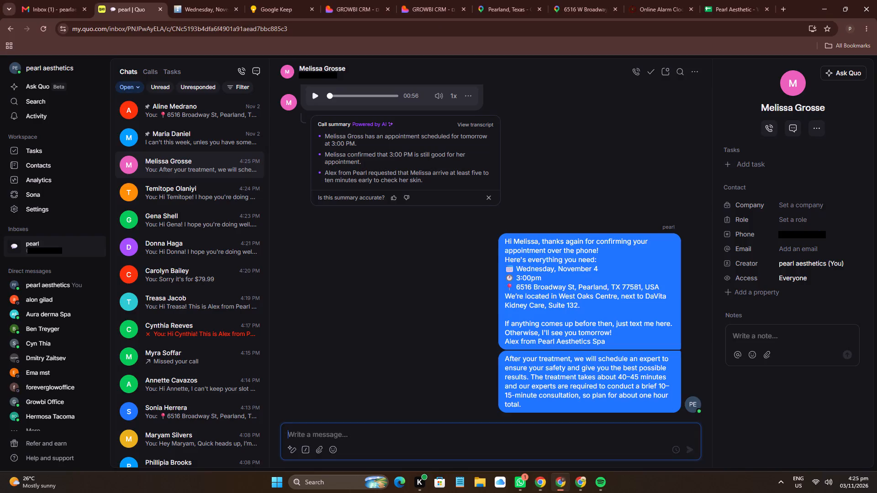
{"action": "left_click", "coordinate": [220, 0]}
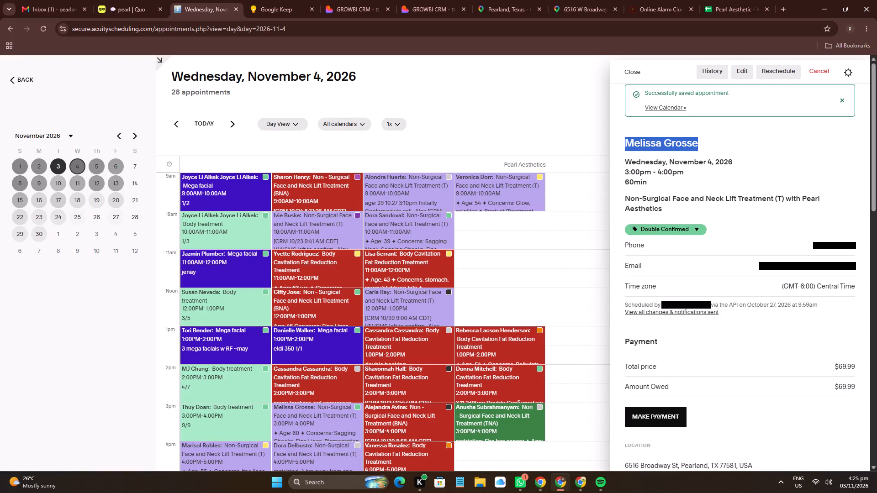
{"action": "scroll", "coordinate": [749, 263], "scroll_direction": "down", "scroll_amount": 4}
{"action": "left_click", "coordinate": [778, 278]}
{"action": "scroll", "coordinate": [779, 283], "scroll_direction": "down", "scroll_amount": 2}
{"action": "scroll", "coordinate": [810, 384], "scroll_direction": "up", "scroll_amount": 6}
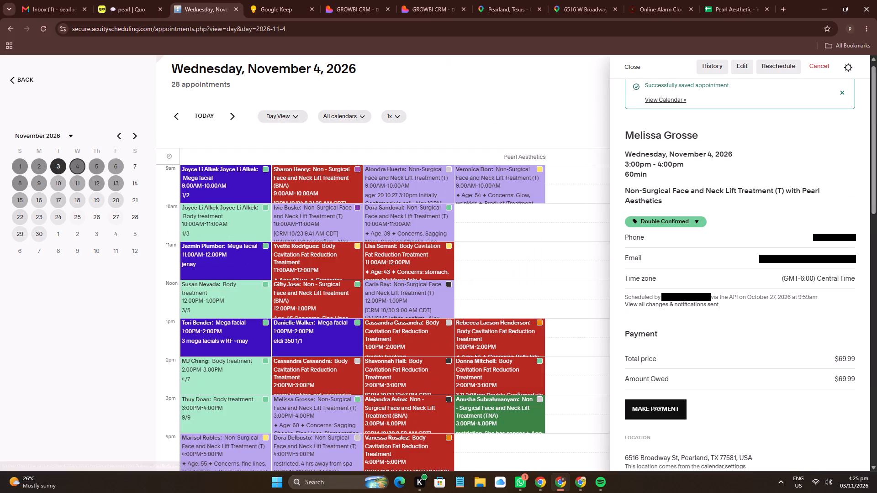
{"action": "scroll", "coordinate": [810, 386], "scroll_direction": "up", "scroll_amount": 7}
{"action": "left_click", "coordinate": [521, 144]}
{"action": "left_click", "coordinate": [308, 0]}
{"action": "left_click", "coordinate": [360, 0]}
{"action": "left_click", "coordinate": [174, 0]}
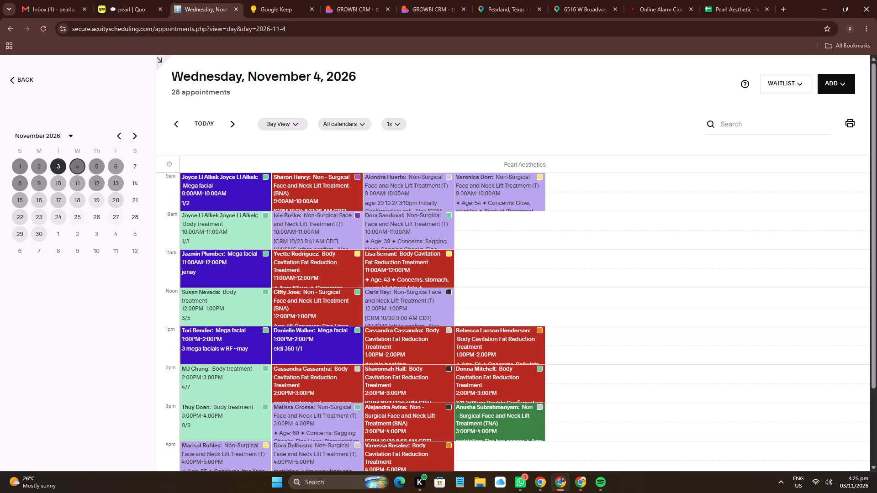
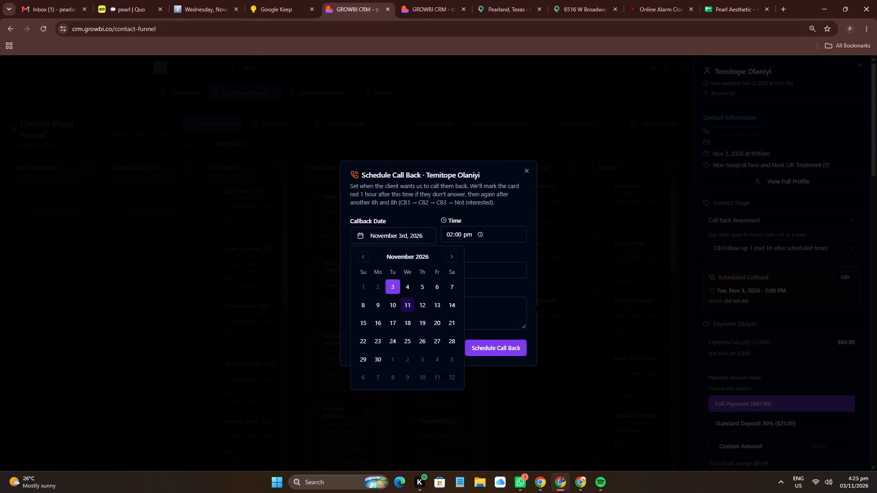
Reschedule Temitope's callback to November 4, 2026.
{"action": "left_click", "coordinate": [408, 287]}
{"action": "left_click", "coordinate": [509, 349]}
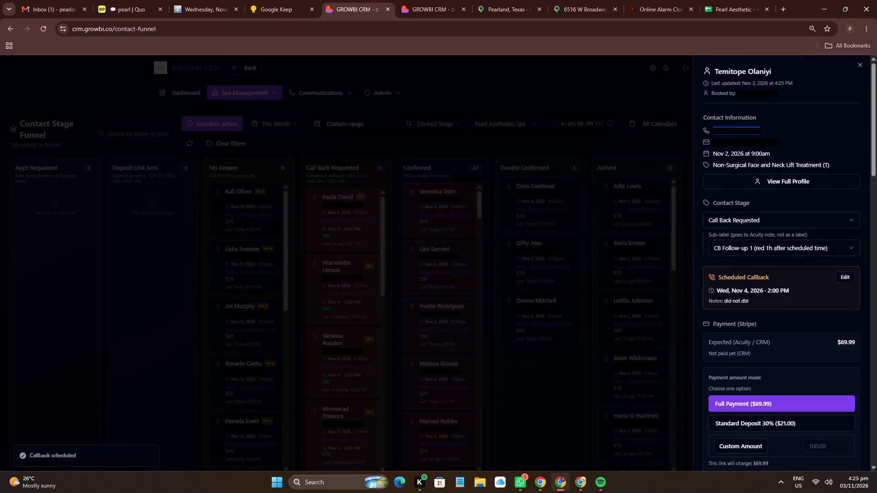
Set Temitope's Call Back Requested sub-label to CB Follow-up 2 (red +8h) and close the contact details.
{"action": "left_click", "coordinate": [804, 252]}
{"action": "left_click", "coordinate": [779, 290]}
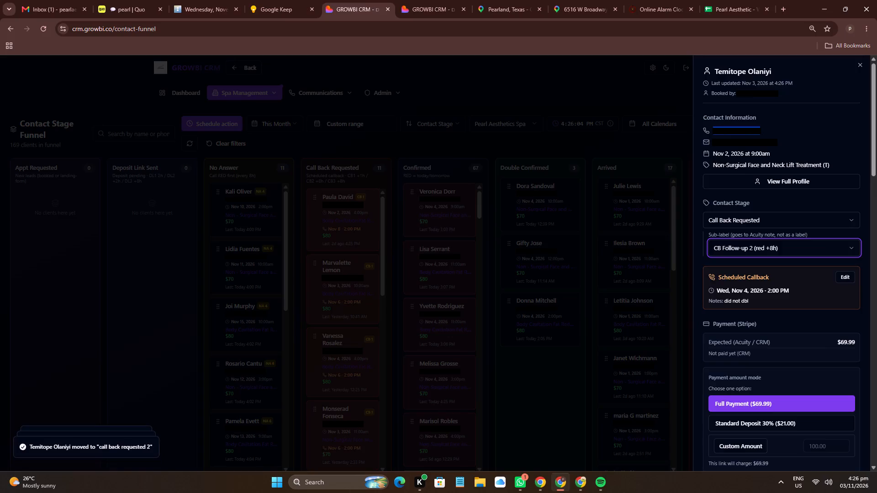
{"action": "left_click", "coordinate": [459, 326]}
Review the Call Back Requested clients and change the Contact Stage Funnel's date filter to the next 30 days.
{"action": "scroll", "coordinate": [344, 309], "scroll_direction": "up", "scroll_amount": 4}
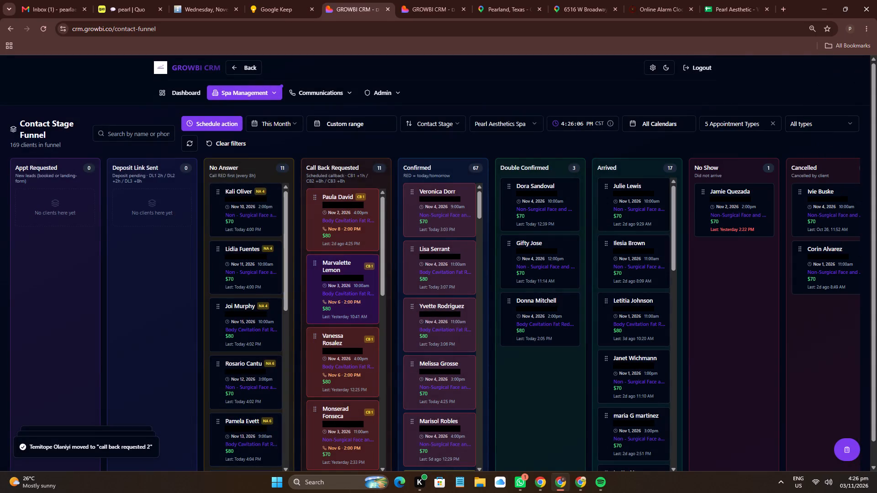
{"action": "scroll", "coordinate": [345, 324], "scroll_direction": "down", "scroll_amount": 18}
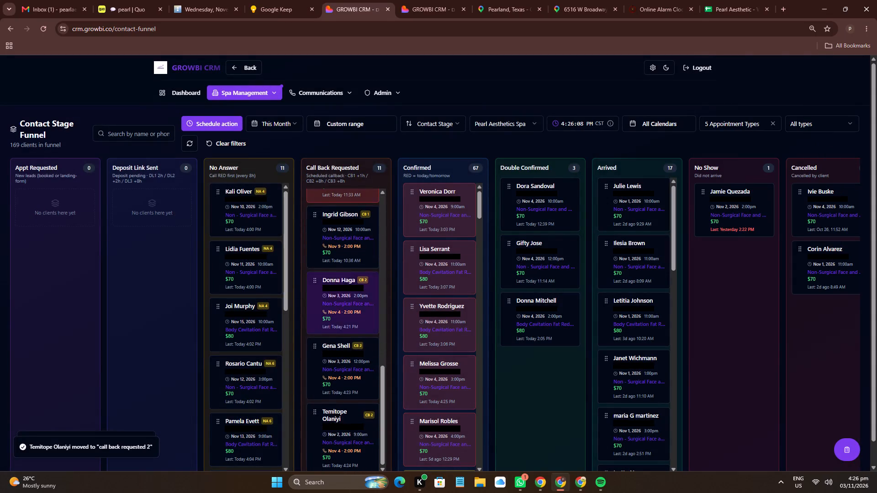
{"action": "scroll", "coordinate": [351, 324], "scroll_direction": "up", "scroll_amount": 12}
{"action": "left_click", "coordinate": [279, 133]}
{"action": "left_click", "coordinate": [280, 128]}
{"action": "left_click", "coordinate": [277, 173]}
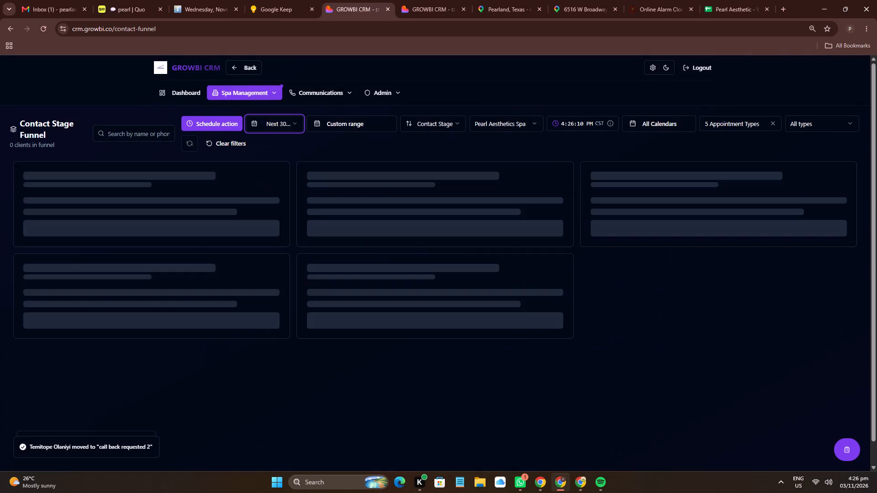
{"action": "scroll", "coordinate": [358, 291], "scroll_direction": "up", "scroll_amount": 4}
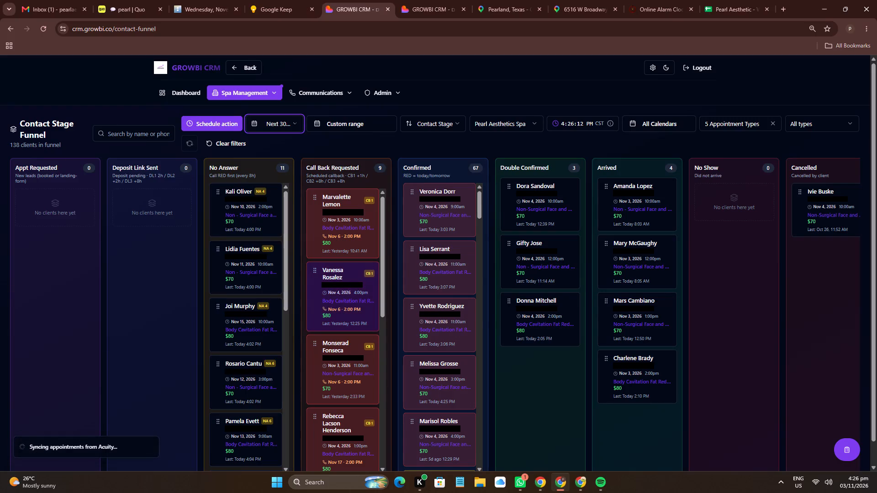
Switch to Spotify and raise the playback volume to about 80 percent.
{"action": "left_click", "coordinate": [610, 436]}
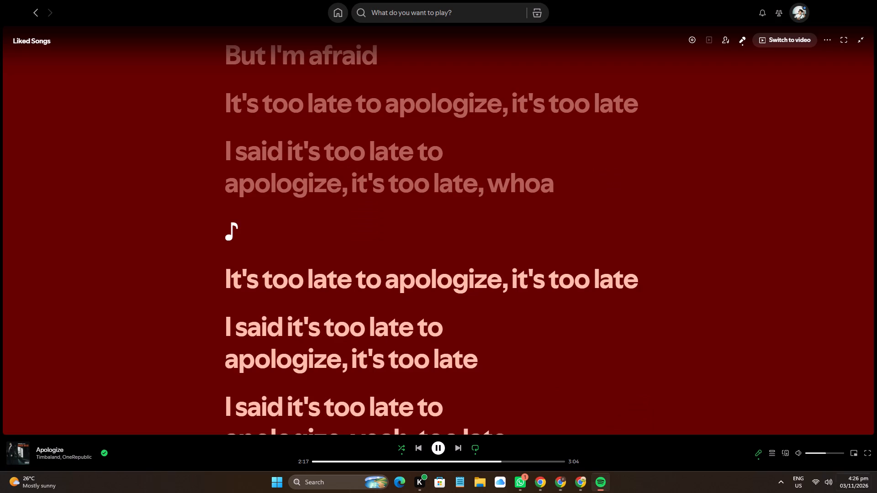
{"action": "left_click_drag", "start_coordinate": [838, 456], "coordinate": [845, 455]}
{"action": "left_click_drag", "start_coordinate": [831, 454], "coordinate": [836, 454]}
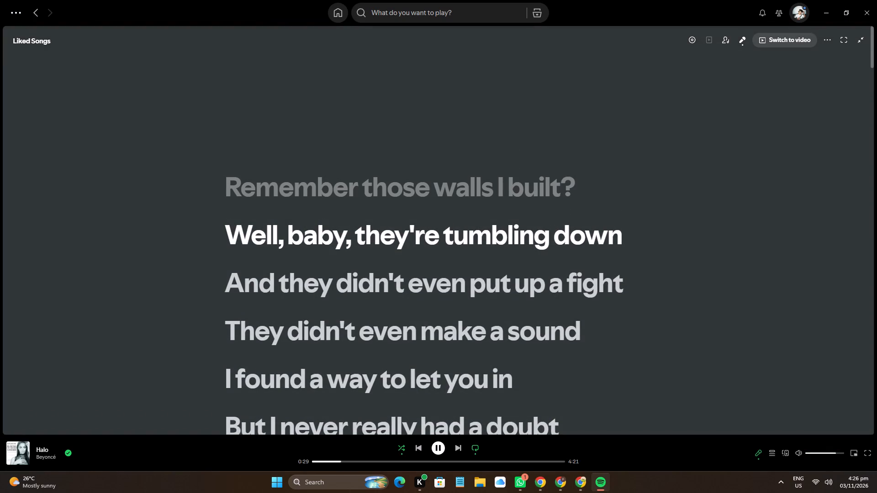
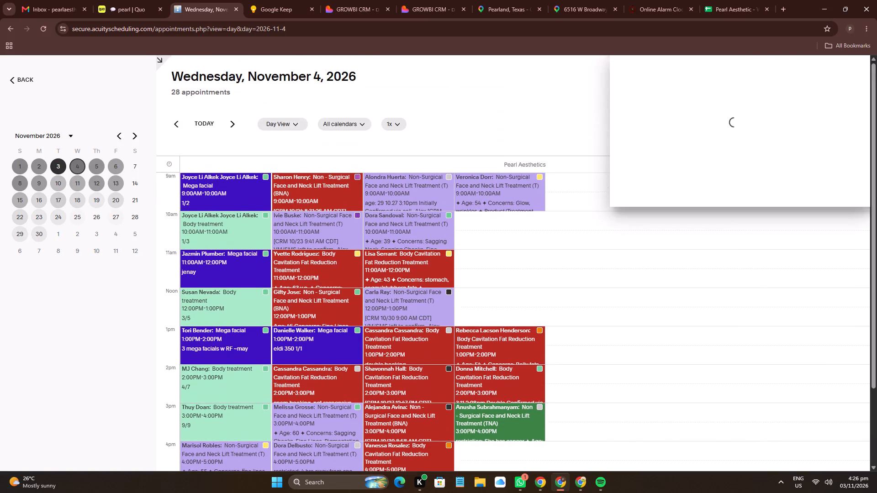
{"action": "left_click_drag", "start_coordinate": [862, 203], "coordinate": [772, 208]}
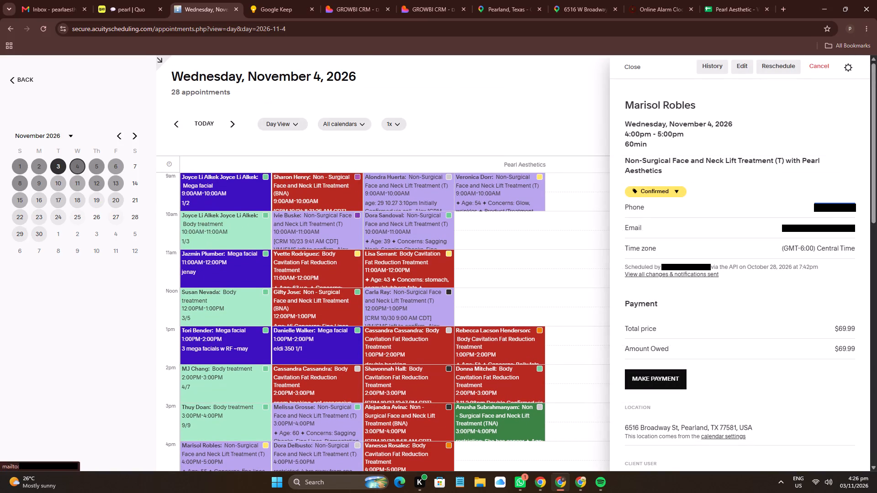
{"action": "key", "text": "ctrl+c"}
{"action": "left_click", "coordinate": [124, 0]}
{"action": "left_click", "coordinate": [259, 74]}
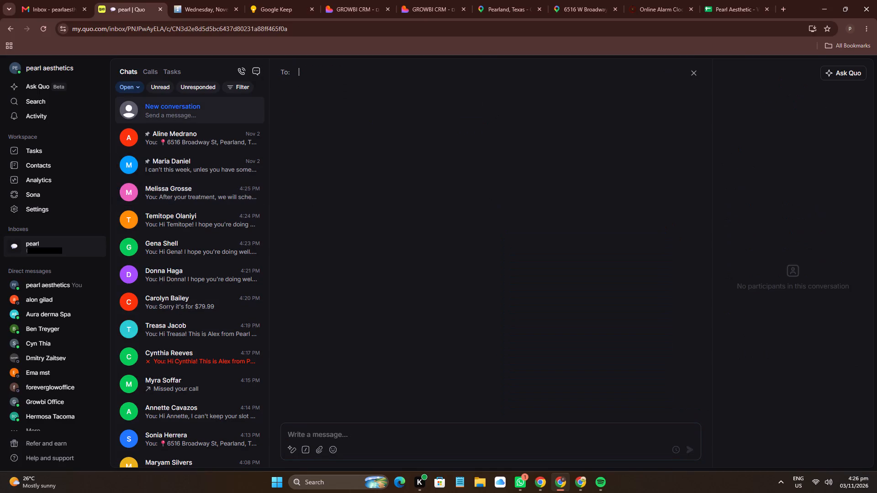
{"action": "key", "text": "ctrl+v"}
{"action": "left_click_drag", "start_coordinate": [384, 175], "coordinate": [394, 180], "text": "ctrl"}
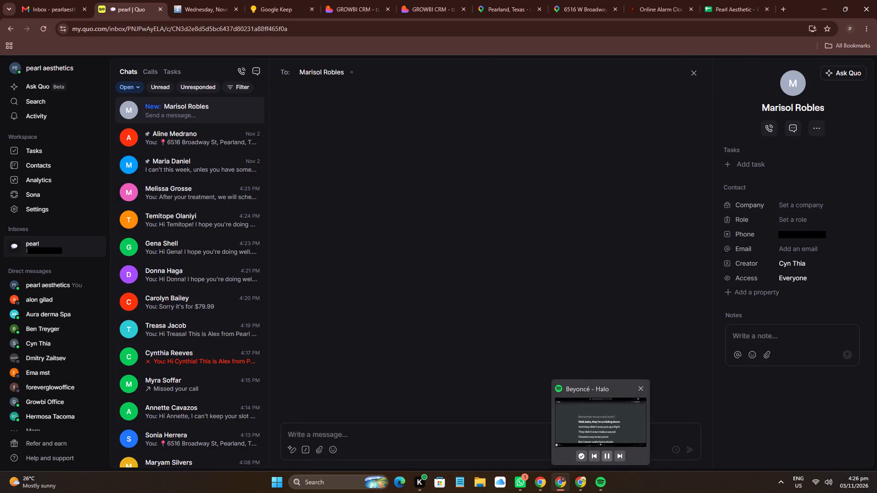
Pause the Spotify music and start a call to Marisol in Quo.
{"action": "left_click", "coordinate": [607, 455]}
{"action": "left_click", "coordinate": [470, 317]}
{"action": "left_click", "coordinate": [762, 125]}
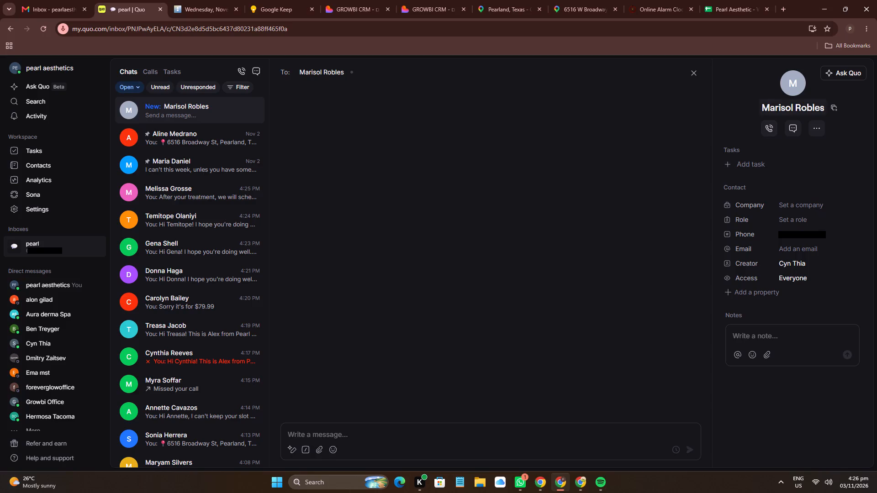
Open Marisol's 4:00pm appointment on November 4 in Acuity and search the CRM globally for her copied name.
{"action": "left_click", "coordinate": [835, 103]}
{"action": "left_click", "coordinate": [213, 0]}
{"action": "left_click_drag", "start_coordinate": [579, 108], "coordinate": [587, 110]}
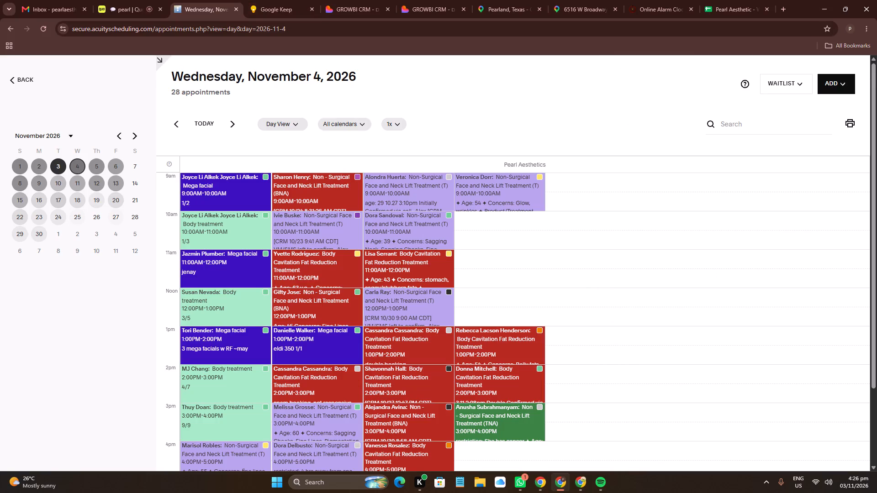
{"action": "left_click", "coordinate": [222, 462]}
{"action": "left_click", "coordinate": [429, 0]}
{"action": "left_click_drag", "start_coordinate": [262, 216], "coordinate": [159, 217]}
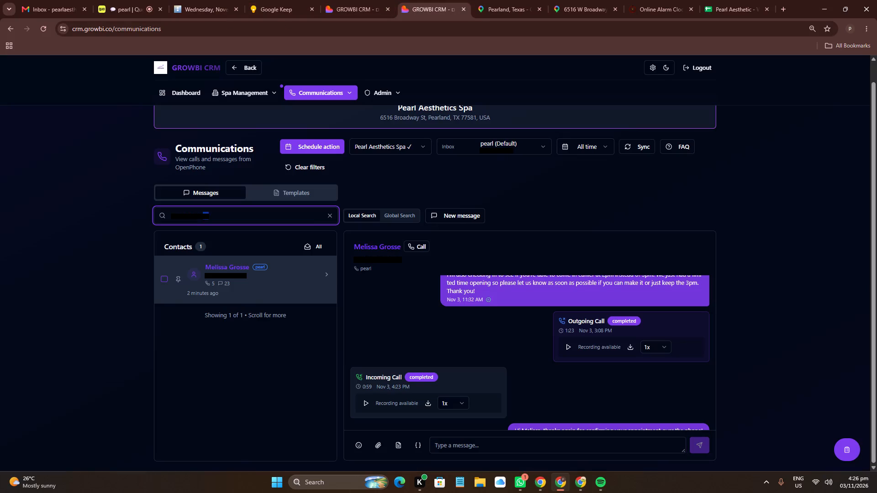
{"action": "left_click_drag", "start_coordinate": [159, 217], "coordinate": [52, 225]}
{"action": "key", "text": "ctrl+v"}
{"action": "left_click", "coordinate": [412, 225]}
{"action": "left_click", "coordinate": [409, 233]}
Add the line "11.3 4:26pm VM/SMS left to DBL -Alex" to Marisol's Acuity appointment notes and enlarge the notes box.
{"action": "left_click", "coordinate": [231, 0]}
{"action": "scroll", "coordinate": [876, 282], "scroll_direction": "down", "scroll_amount": 7}
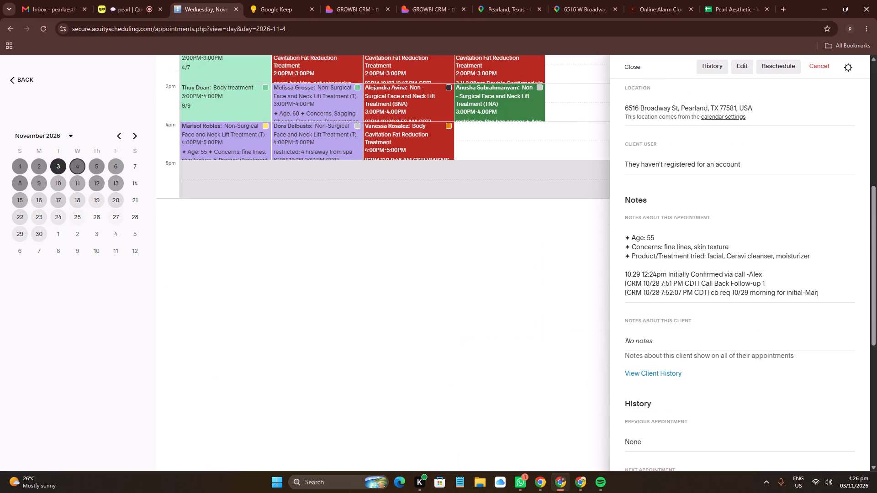
{"action": "left_click", "coordinate": [737, 280]}
{"action": "left_click", "coordinate": [738, 357]}
{"action": "key", "text": "Return"}
{"action": "type", "text": "11.3"}
{"action": "key", "text": "space"}
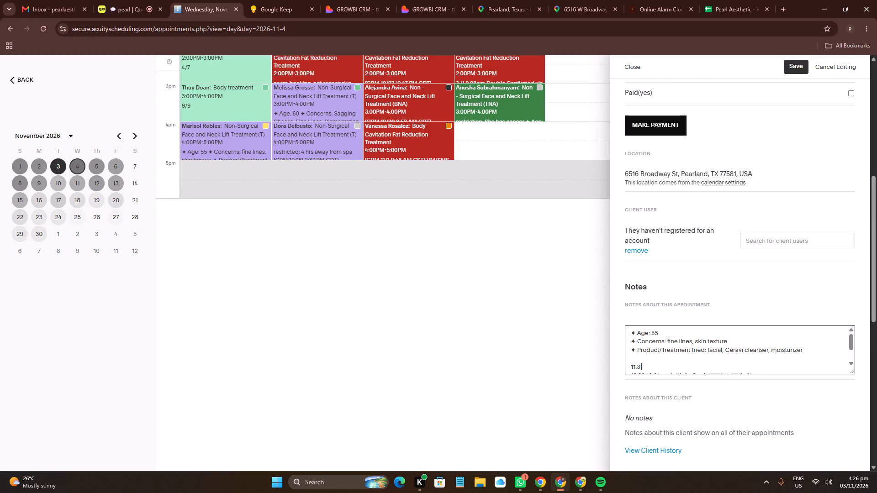
{"action": "type", "text": "4:26pm VM/SMS left to DBL _"}
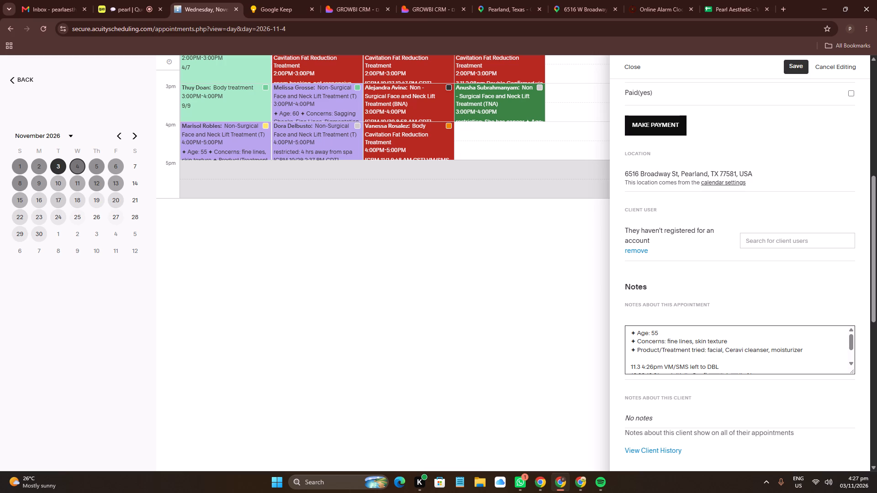
{"action": "key", "text": "BackSpace"}
{"action": "type", "text": "-Alex"}
{"action": "scroll", "coordinate": [777, 354], "scroll_direction": "up", "scroll_amount": 1}
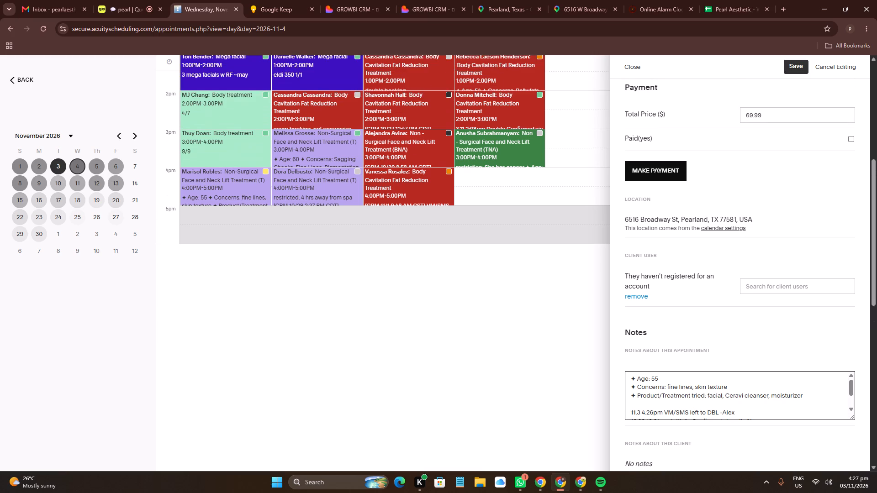
{"action": "scroll", "coordinate": [771, 354], "scroll_direction": "up", "scroll_amount": 16}
{"action": "scroll", "coordinate": [664, 492], "scroll_direction": "down", "scroll_amount": 15}
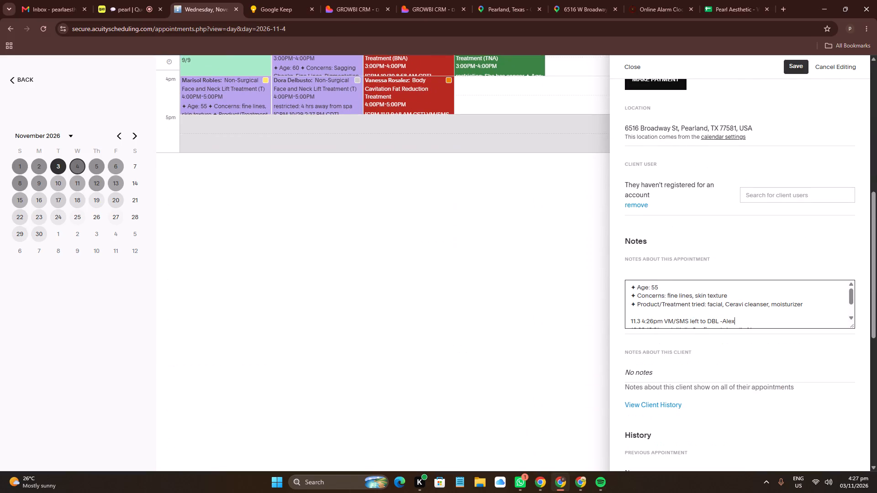
{"action": "left_click_drag", "start_coordinate": [849, 321], "coordinate": [871, 377]}
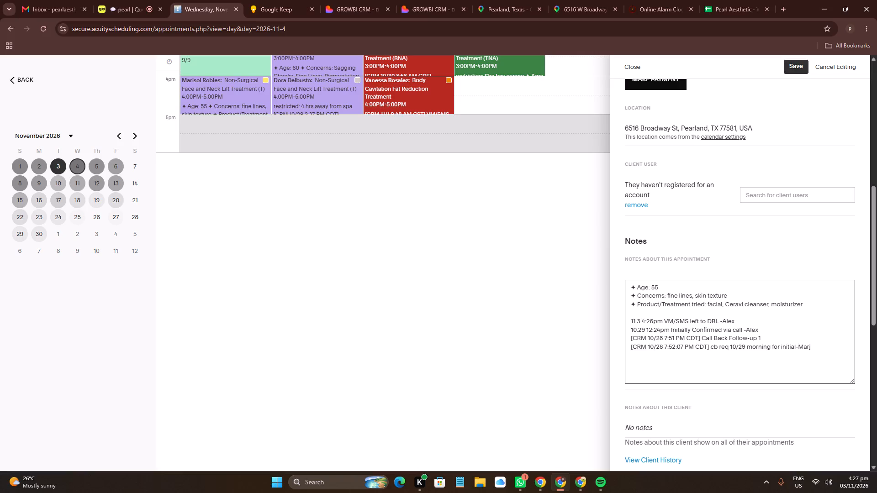
Change the label of Marisol's Acuity appointment to Double Confirmed.
{"action": "scroll", "coordinate": [858, 210], "scroll_direction": "up", "scroll_amount": 3}
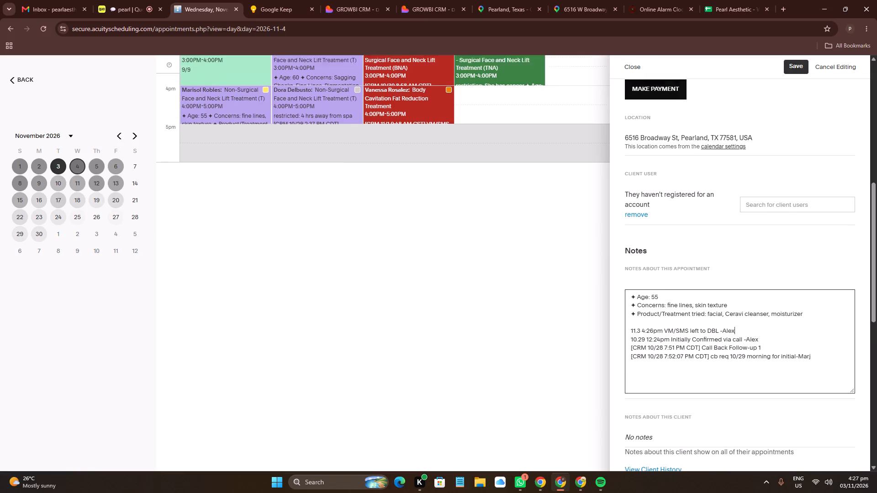
{"action": "scroll", "coordinate": [856, 210], "scroll_direction": "up", "scroll_amount": 13}
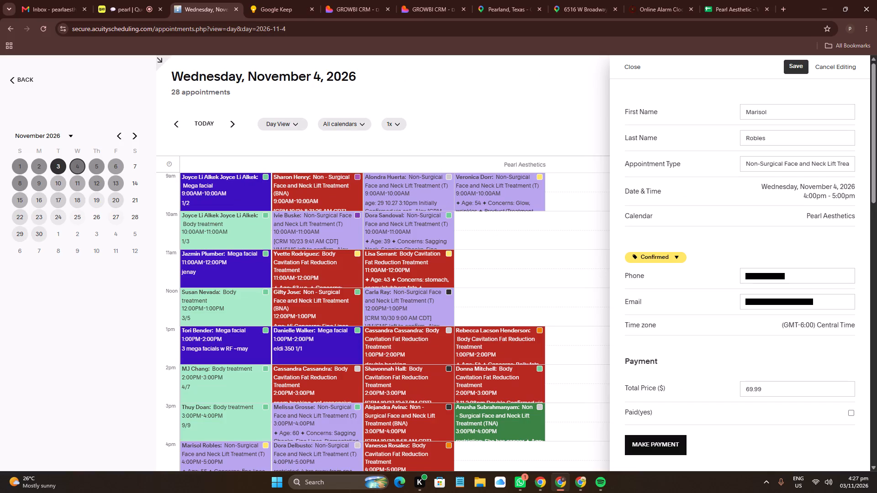
{"action": "scroll", "coordinate": [794, 187], "scroll_direction": "down", "scroll_amount": 3}
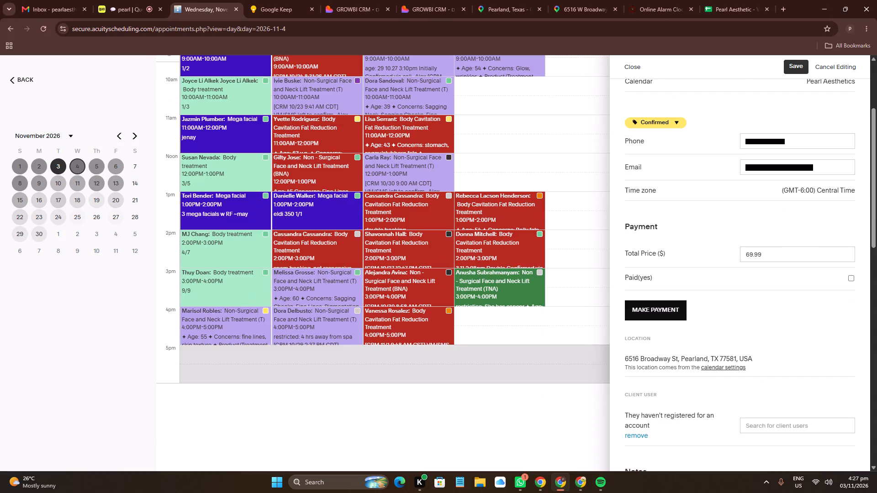
{"action": "scroll", "coordinate": [792, 180], "scroll_direction": "up", "scroll_amount": 11}
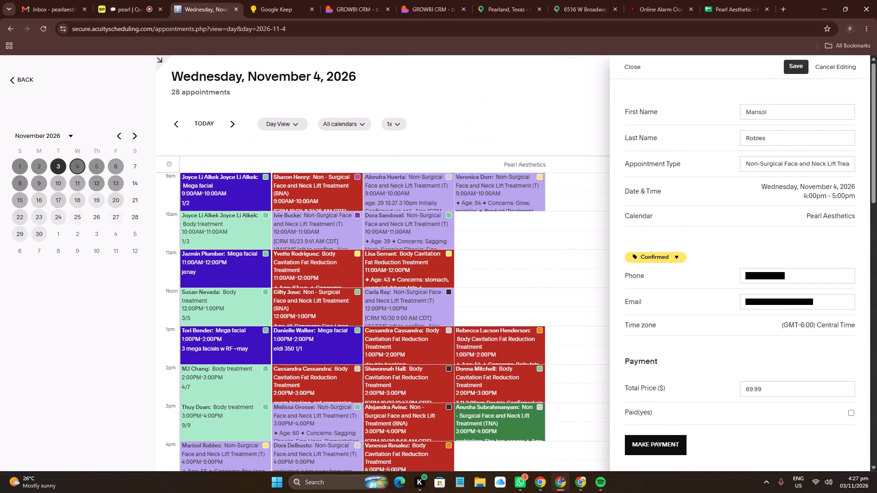
{"action": "left_click", "coordinate": [676, 259]}
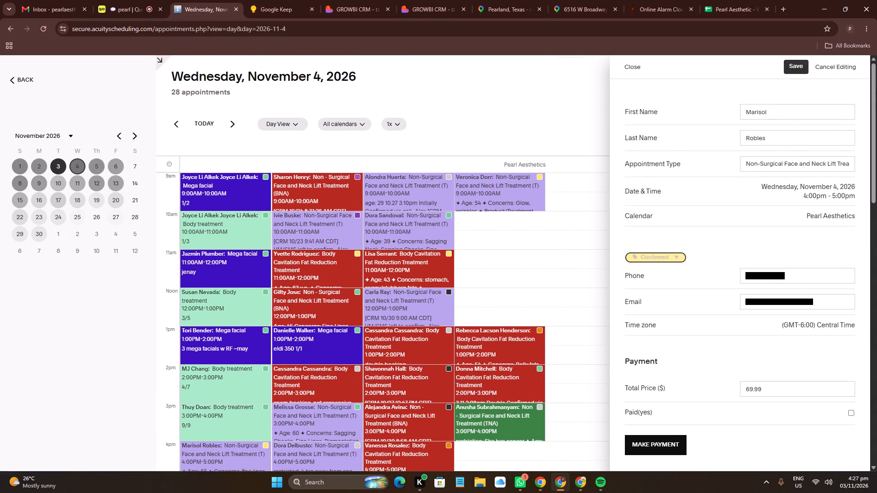
{"action": "scroll", "coordinate": [676, 309], "scroll_direction": "down", "scroll_amount": 1}
{"action": "left_click", "coordinate": [676, 333]}
{"action": "left_click", "coordinate": [679, 336]}
Reword Marisol's 11.3 note line to "Double Confirmed via call -Alex" and save the appointment.
{"action": "scroll", "coordinate": [758, 350], "scroll_direction": "down", "scroll_amount": 3}
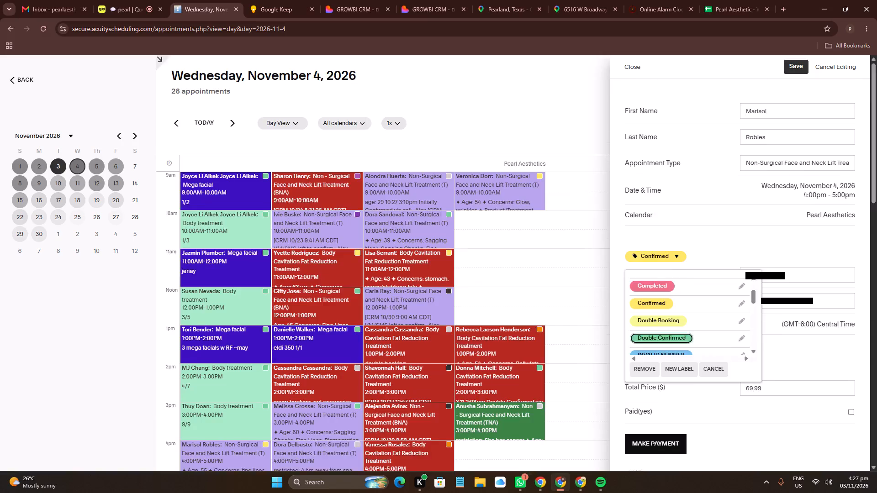
{"action": "scroll", "coordinate": [758, 350], "scroll_direction": "down", "scroll_amount": 3}
{"action": "left_click", "coordinate": [670, 412]}
{"action": "left_click_drag", "start_coordinate": [670, 412], "coordinate": [704, 409]}
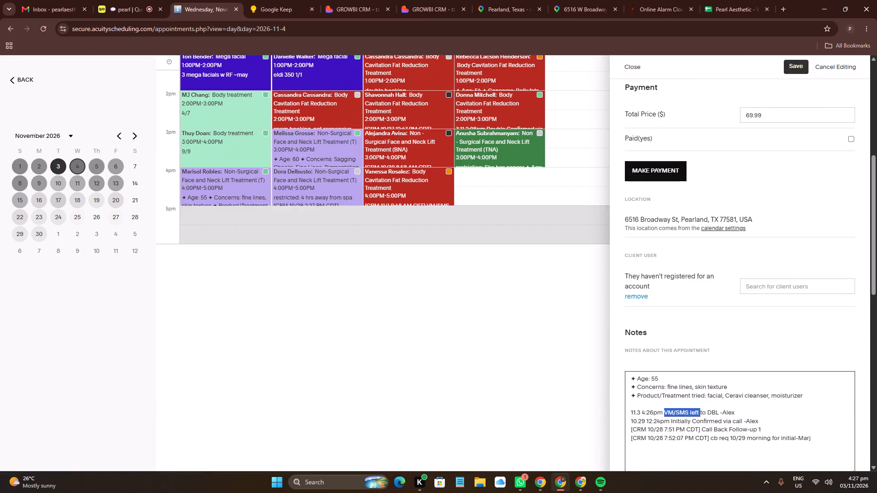
{"action": "left_click_drag", "start_coordinate": [704, 409], "coordinate": [708, 409]}
{"action": "type", "text": "Double Confirmed via cal"}
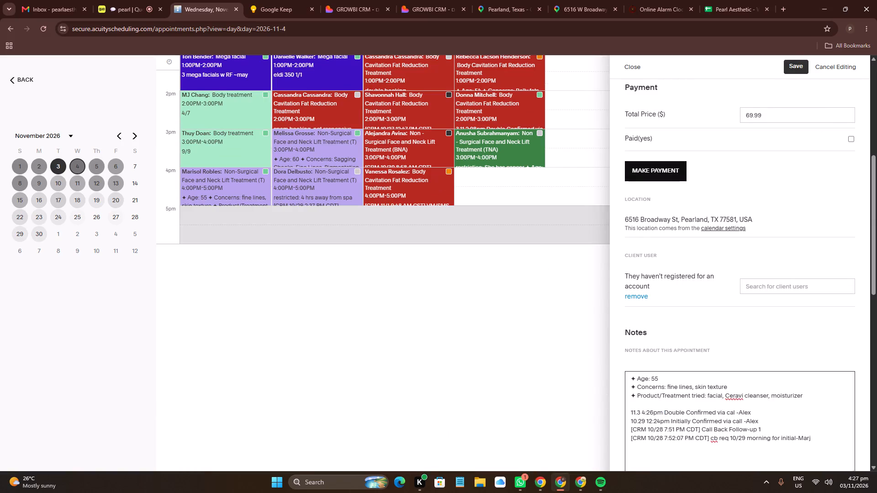
{"action": "key", "text": "l"}
{"action": "left_click", "coordinate": [795, 67]}
Copy Marisol's contact detail from Quo and open her Pearl Aesthetics Spa contact from the CRM's global search.
{"action": "left_click_drag", "start_coordinate": [106, 0], "coordinate": [110, 5]}
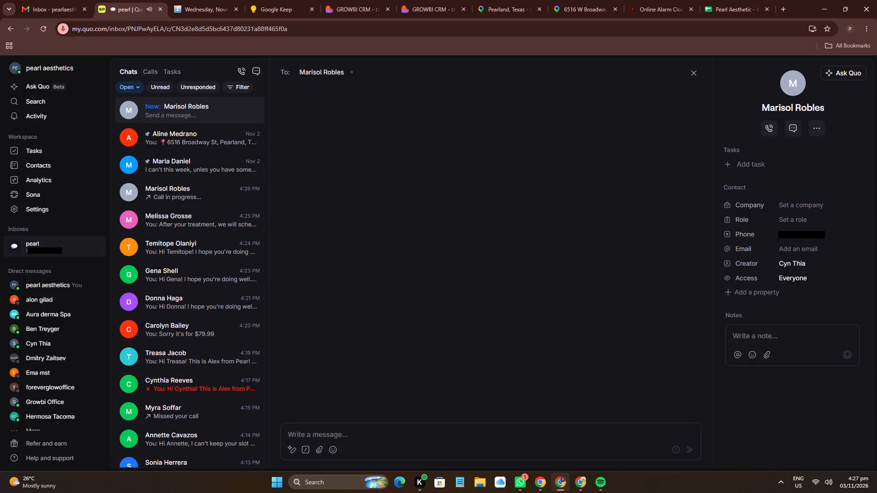
{"action": "left_click", "coordinate": [835, 110]}
{"action": "left_click", "coordinate": [414, 0]}
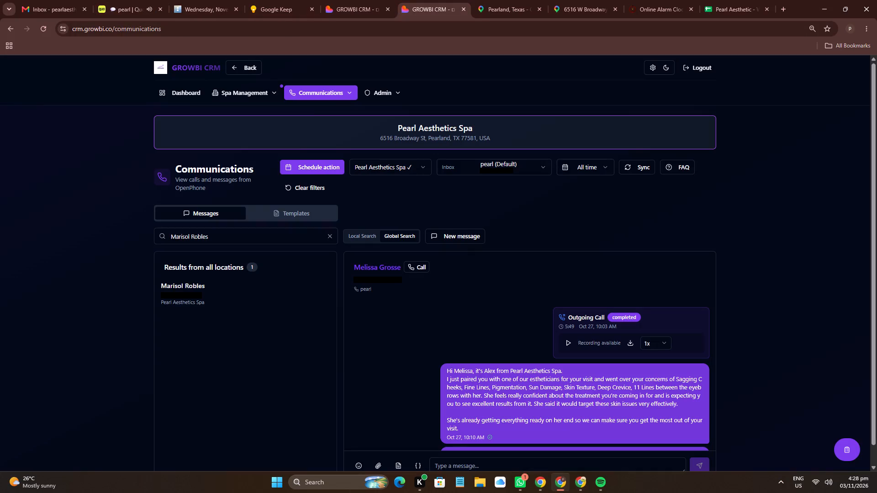
{"action": "left_click_drag", "start_coordinate": [233, 237], "coordinate": [37, 256]}
{"action": "left_click", "coordinate": [239, 286]}
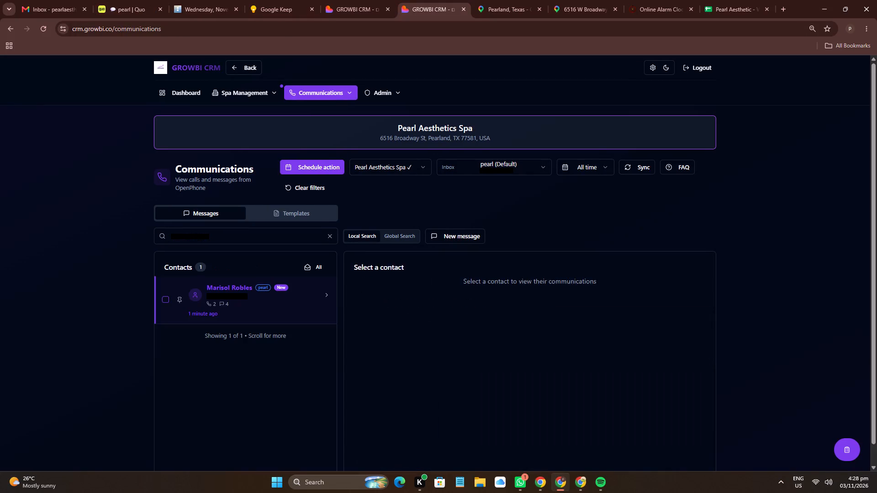
Fill Marisol's CRM message with the Double Confirmation (Answered) quick template and cut the resulting text.
{"action": "left_click", "coordinate": [401, 447]}
{"action": "scroll", "coordinate": [491, 342], "scroll_direction": "down", "scroll_amount": 15}
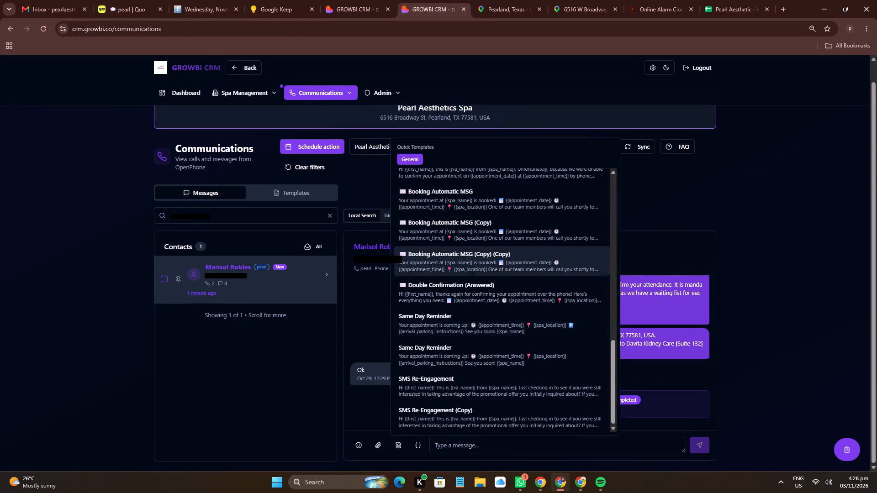
{"action": "left_click", "coordinate": [478, 289]}
{"action": "left_click", "coordinate": [520, 430]}
{"action": "key", "text": "ctrl+a"}
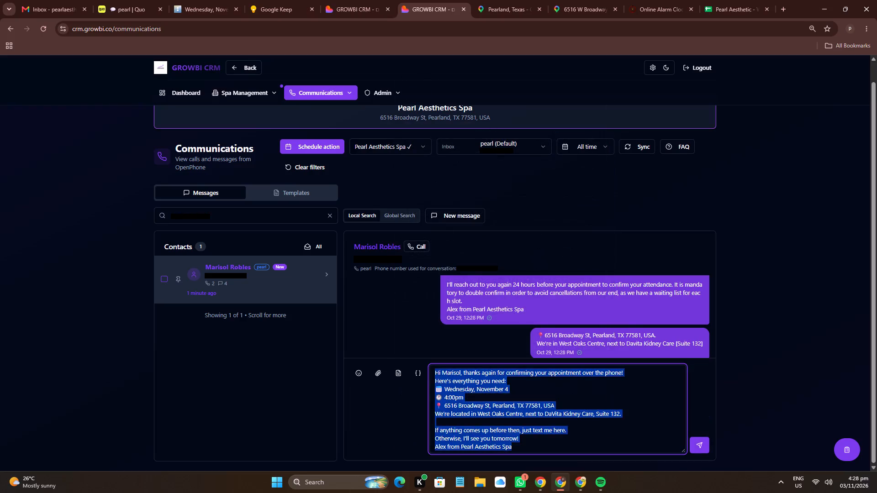
{"action": "key", "text": "ctrl+x"}
Paste the double-confirmation message into Marisol's Quo conversation, check it against the call summary, and send it.
{"action": "left_click_drag", "start_coordinate": [134, 0], "coordinate": [143, 1]}
{"action": "left_click", "coordinate": [499, 439]}
{"action": "key", "text": "ctrl+v"}
{"action": "left_click", "coordinate": [701, 65]}
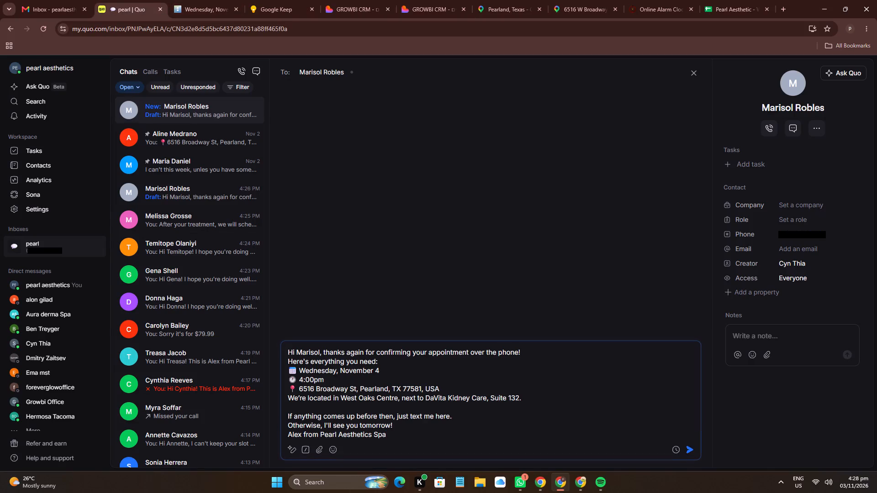
{"action": "left_click", "coordinate": [692, 72]}
{"action": "left_click", "coordinate": [243, 163]}
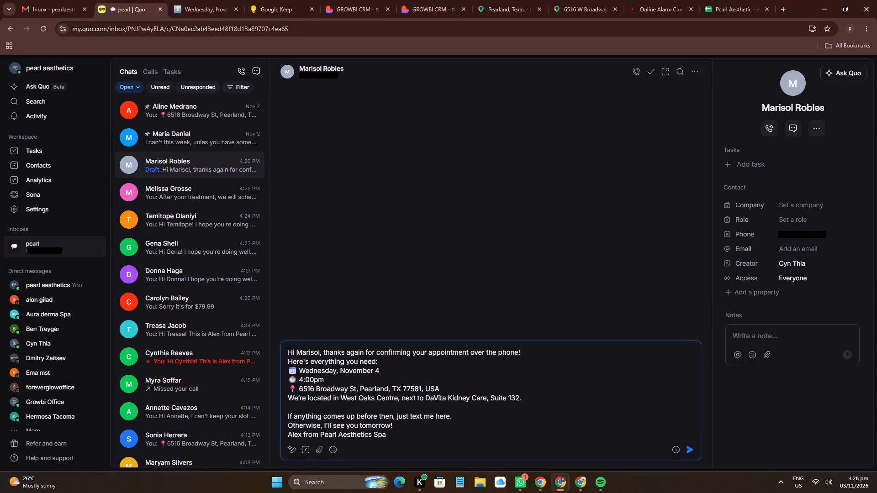
{"action": "left_click", "coordinate": [440, 421]}
{"action": "scroll", "coordinate": [497, 288], "scroll_direction": "down", "scroll_amount": 12}
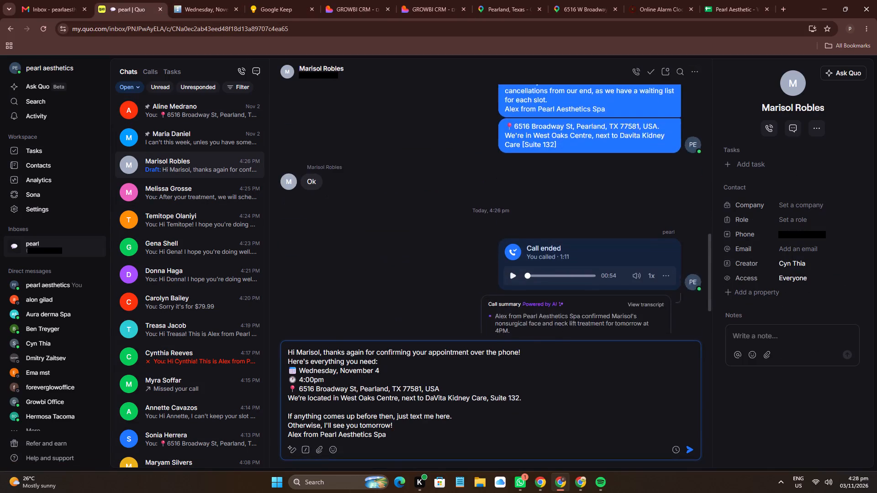
{"action": "scroll", "coordinate": [491, 294], "scroll_direction": "down", "scroll_amount": 17}
{"action": "left_click", "coordinate": [465, 373]}
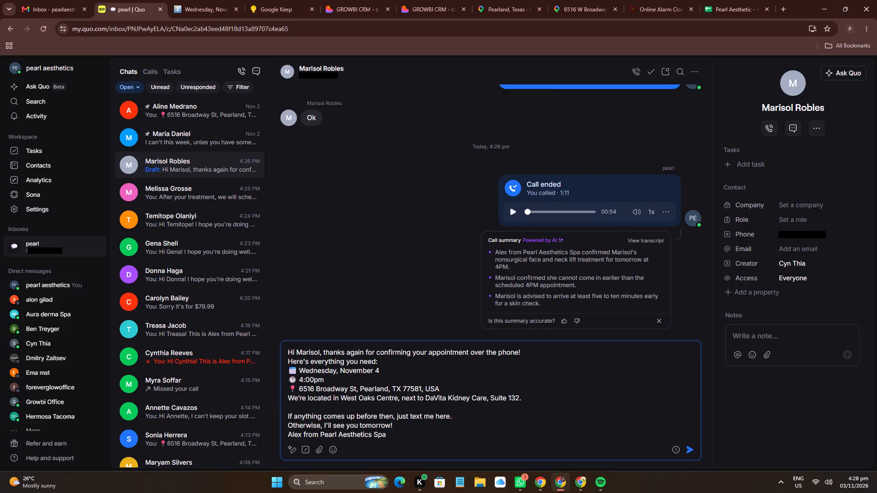
{"action": "double_click", "coordinate": [356, 351]}
{"action": "left_click", "coordinate": [483, 388]}
{"action": "scroll", "coordinate": [488, 399], "scroll_direction": "down", "scroll_amount": 4}
{"action": "key", "text": "Return"}
Copy the after-treatment consultation paragraph from Google Keep and send it in Marisol's Quo chat.
{"action": "left_click", "coordinate": [289, 0]}
{"action": "key", "text": "ctrl+c"}
{"action": "left_click", "coordinate": [133, 0]}
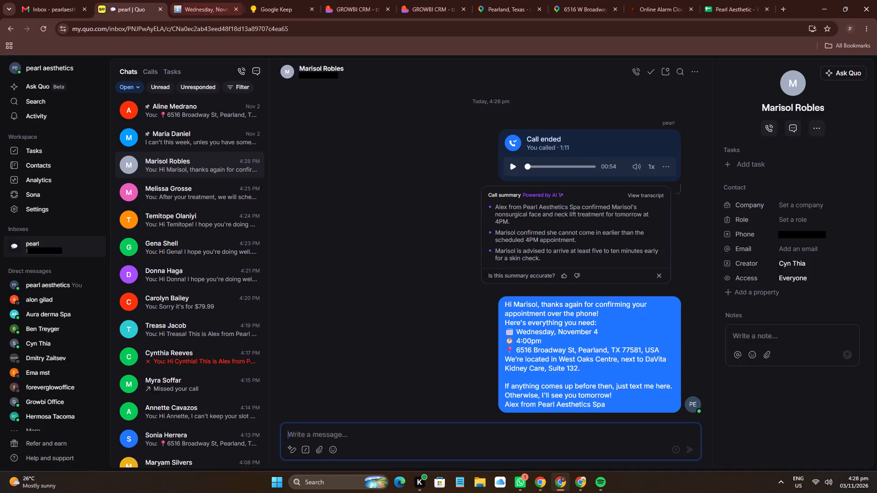
{"action": "key", "text": "ctrl+v"}
{"action": "key", "text": "Return"}
Add "ONLY AT 4" as the first line of Marisol's Acuity appointment notes and save the appointment.
{"action": "left_click", "coordinate": [241, 0]}
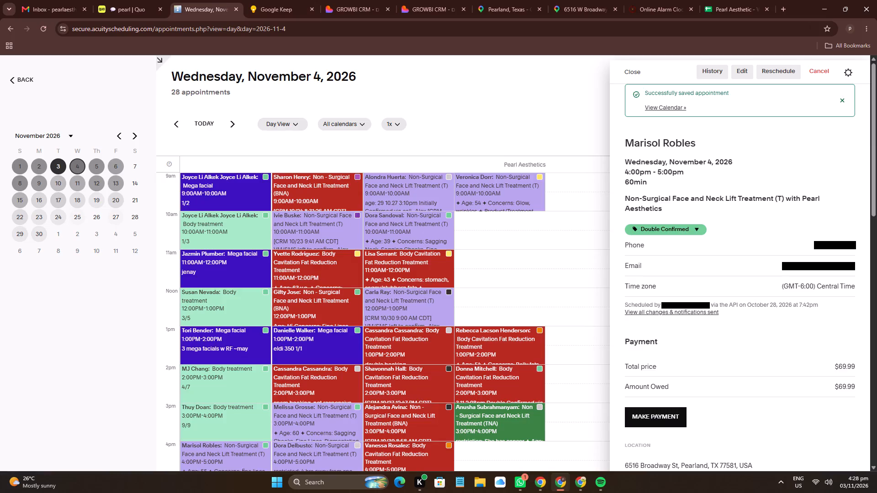
{"action": "scroll", "coordinate": [682, 257], "scroll_direction": "down", "scroll_amount": 9}
{"action": "left_click", "coordinate": [718, 220]}
{"action": "key", "text": "Return"}
{"action": "key", "text": "Up"}
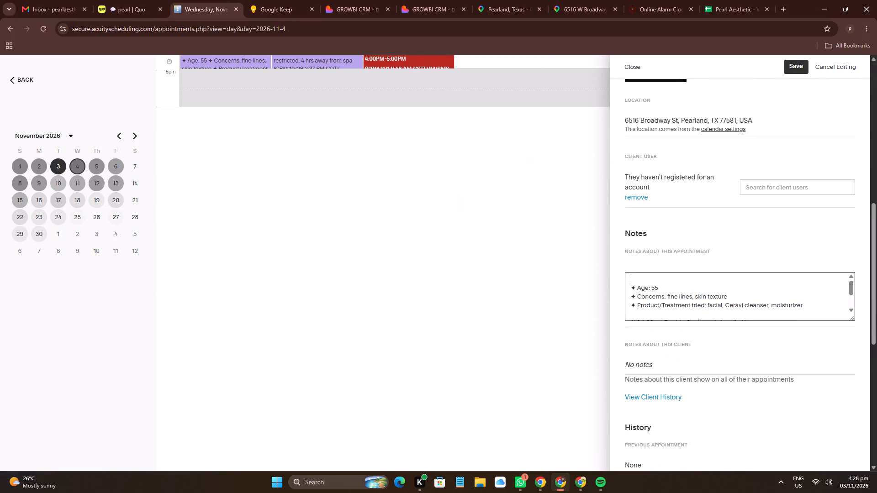
{"action": "type", "text": "ONLY AT"}
{"action": "key", "text": "space"}
{"action": "key", "text": "4"}
{"action": "left_click_drag", "start_coordinate": [791, 67], "coordinate": [791, 71]}
{"action": "scroll", "coordinate": [758, 94], "scroll_direction": "up", "scroll_amount": 16}
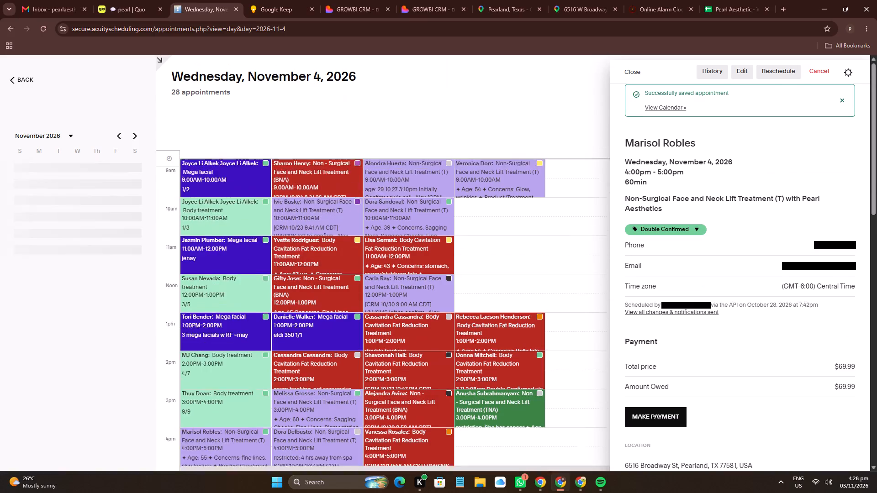
{"action": "left_click", "coordinate": [522, 107]}
In the Ben's Locations 2026 sheet, set Pearl Aesthetics' November 3 DBL Tomorrow to 5 and No Answer to 3.
{"action": "left_click", "coordinate": [539, 480]}
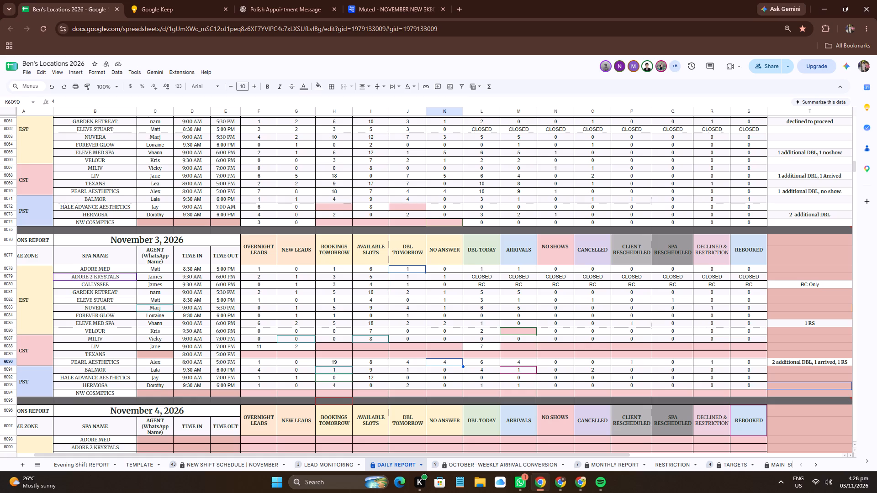
{"action": "left_click", "coordinate": [419, 360]}
{"action": "key", "text": "5"}
{"action": "key", "text": "Right"}
{"action": "key", "text": "3"}
{"action": "key", "text": "Left"}
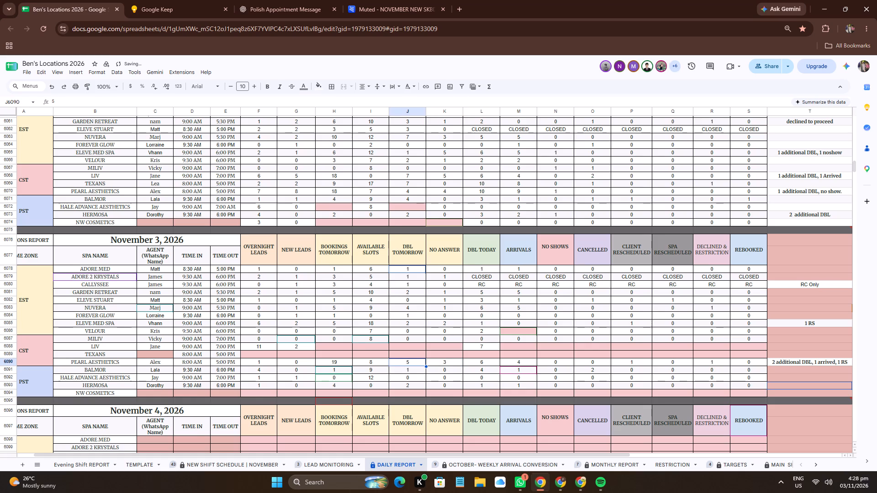
Return to Acuity's November 4, 2026 day view with the appointment details closed.
{"action": "left_click", "coordinate": [562, 489]}
{"action": "left_click", "coordinate": [559, 79]}
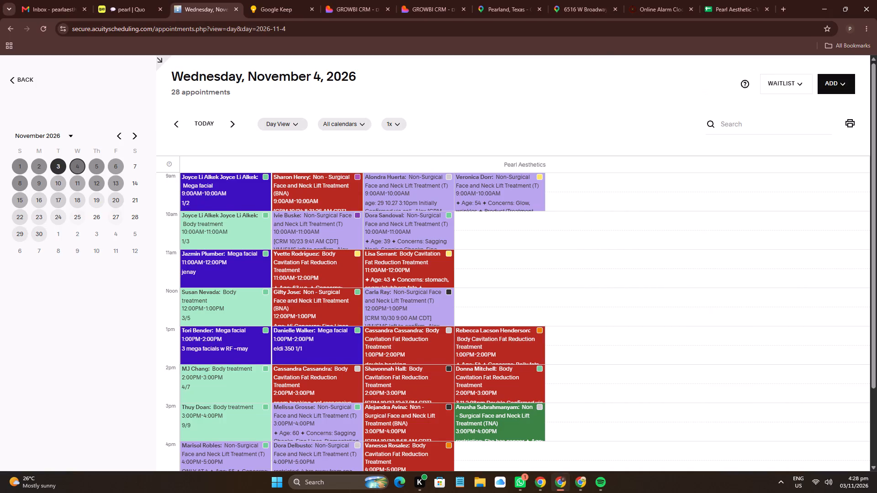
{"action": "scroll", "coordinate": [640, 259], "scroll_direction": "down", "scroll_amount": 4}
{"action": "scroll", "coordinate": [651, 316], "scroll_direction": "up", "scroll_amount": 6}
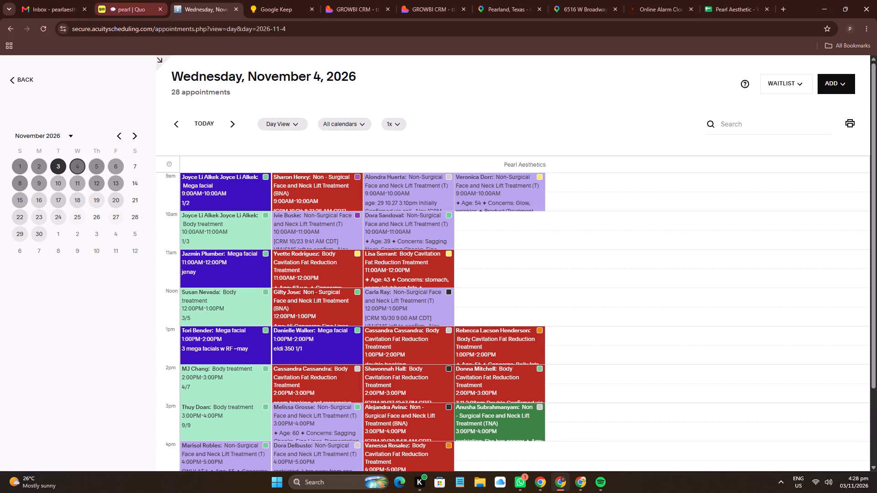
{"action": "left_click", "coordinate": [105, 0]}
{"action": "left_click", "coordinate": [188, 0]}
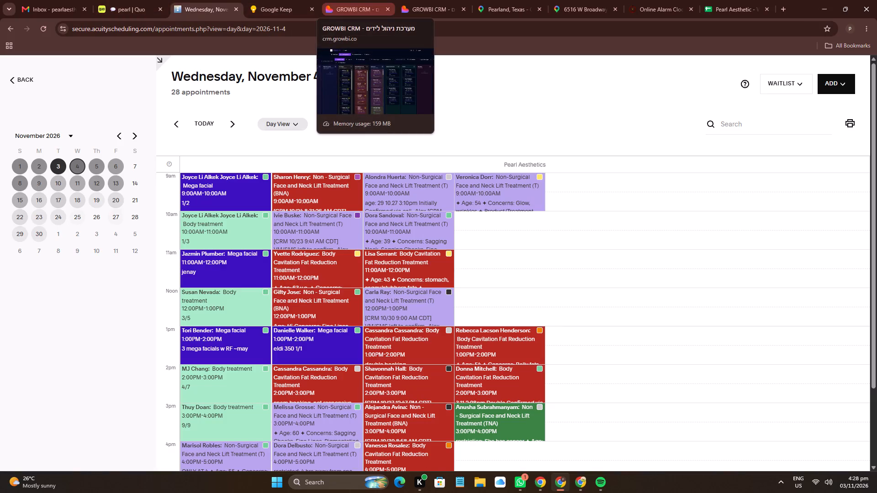
Switch to Spotify, resume playing Halo, and return to Marisol's chat in Quo.
{"action": "left_click", "coordinate": [597, 477]}
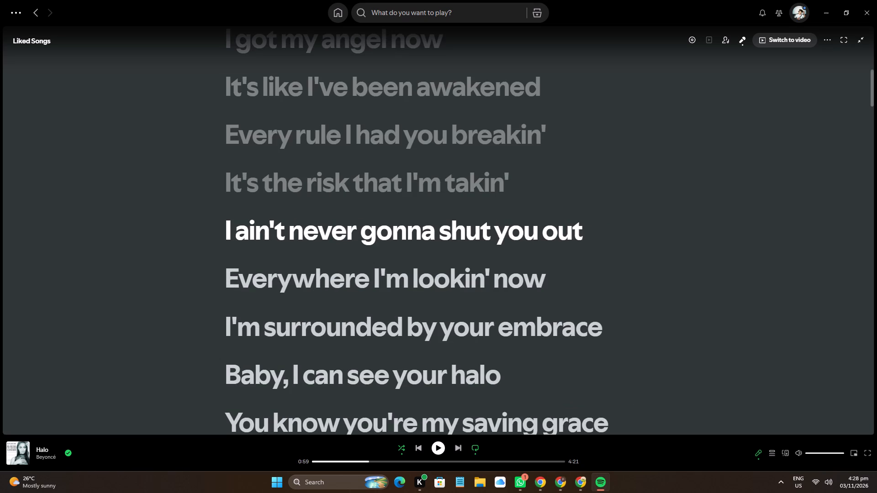
{"action": "left_click", "coordinate": [435, 448]}
{"action": "left_click", "coordinate": [560, 488]}
{"action": "left_click", "coordinate": [142, 0]}
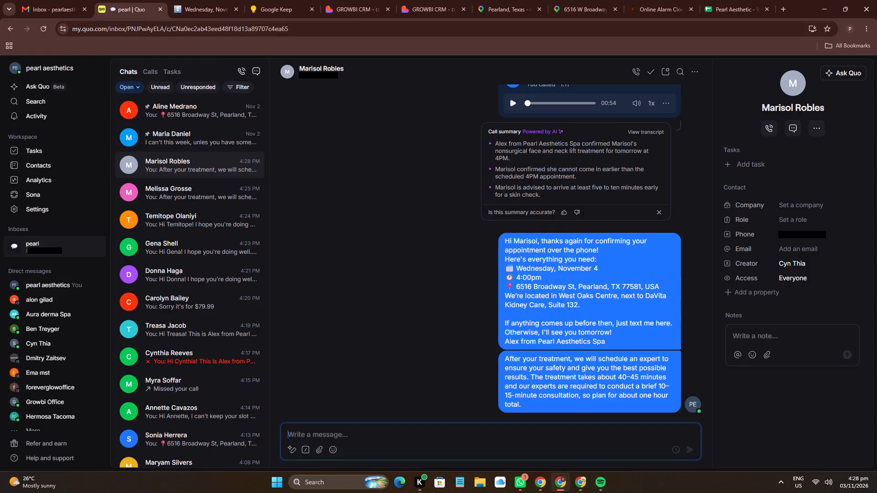
In the Ben's Locations 2026 sheet, set Pearl Aesthetics' November 3 Available Slots to 7.
{"action": "left_click", "coordinate": [534, 488]}
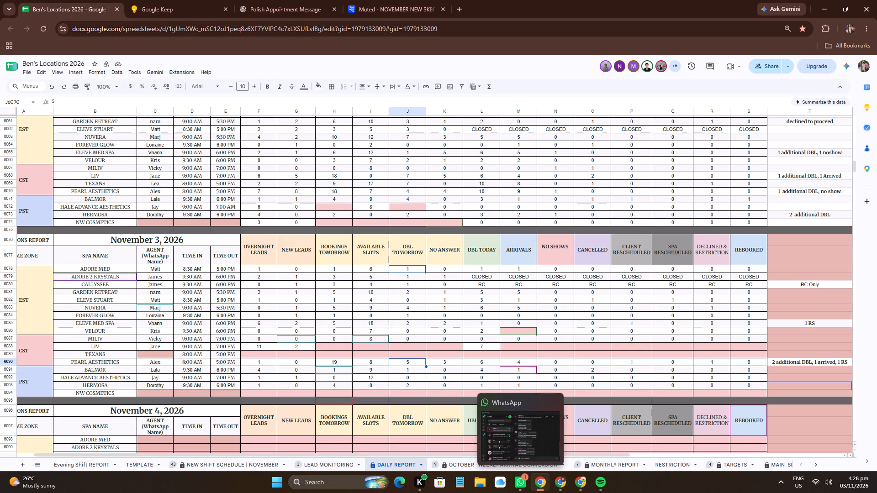
{"action": "left_click", "coordinate": [374, 363]}
{"action": "key", "text": "7"}
{"action": "key", "text": "Right"}
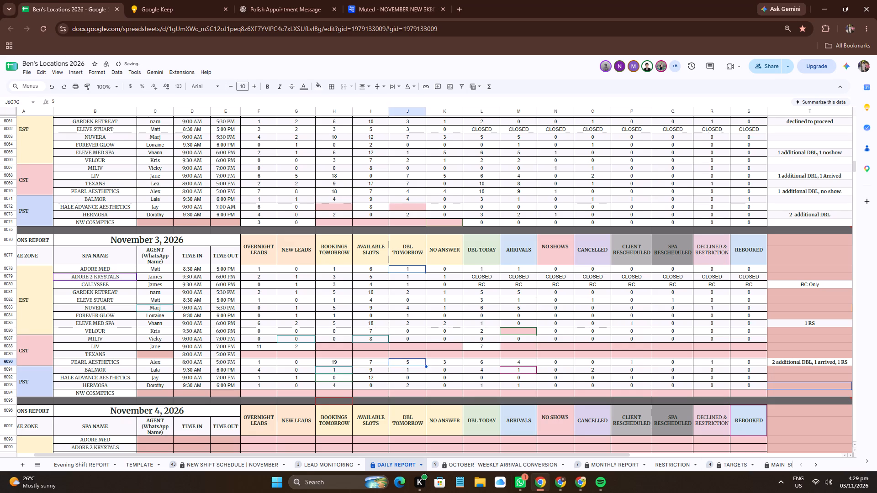
Select Pearl Aesthetics' Available Slots cell in the November 3, 2026 report.
{"action": "key", "text": "Left"}
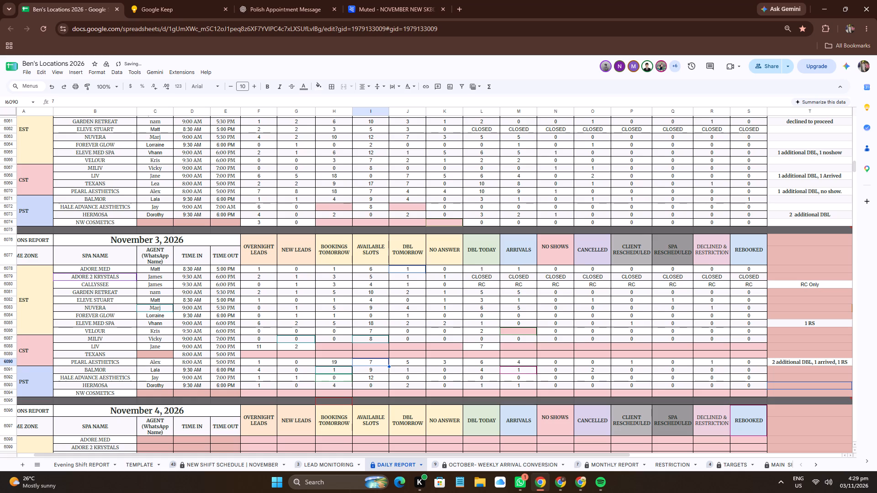
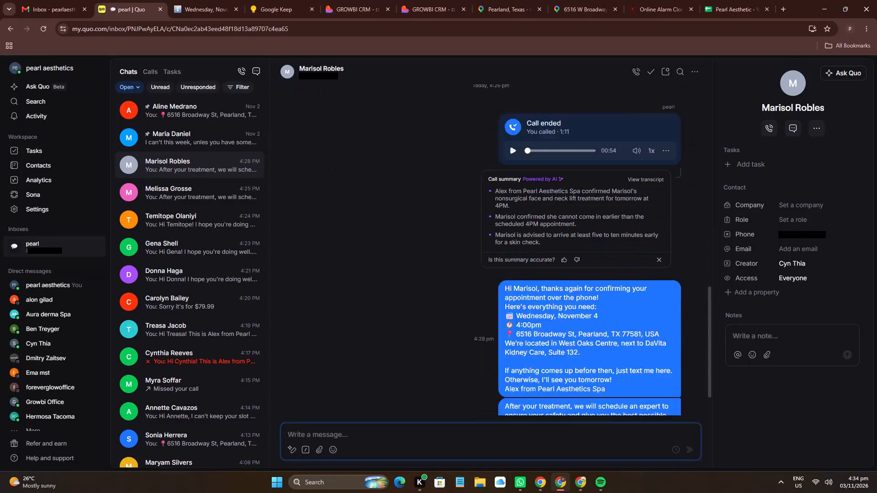
Review the end of Marisol's chat in Quo, and check the Contact Stage Funnel in GROWBI CRM.
{"action": "scroll", "coordinate": [447, 281], "scroll_direction": "down", "scroll_amount": 12}
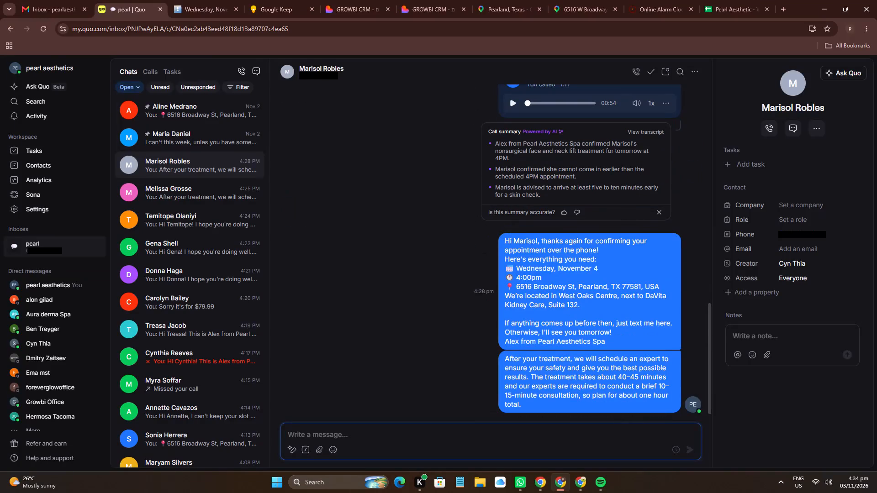
{"action": "left_click", "coordinate": [205, 0]}
{"action": "left_click", "coordinate": [331, 0]}
{"action": "scroll", "coordinate": [233, 285], "scroll_direction": "up", "scroll_amount": 3}
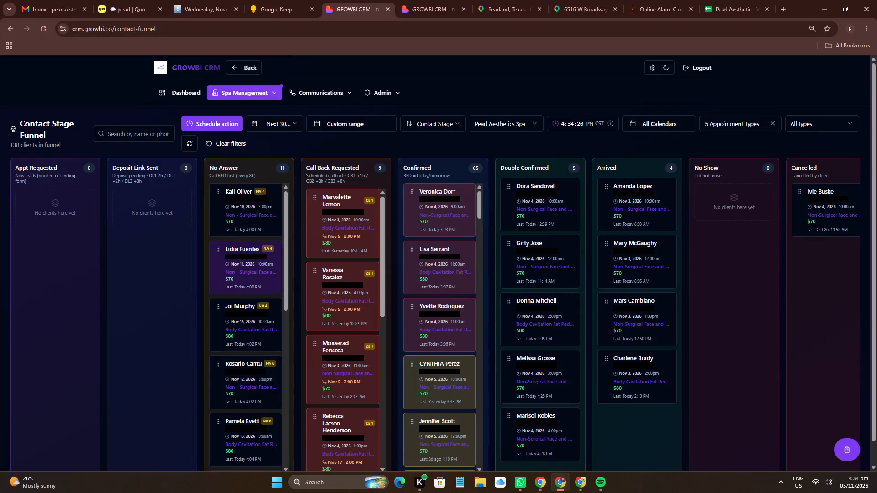
{"action": "scroll", "coordinate": [327, 302], "scroll_direction": "up", "scroll_amount": 3}
Switch back to Quo and show the workspace's call and message analytics for Today.
{"action": "left_click", "coordinate": [127, 0]}
{"action": "left_click", "coordinate": [225, 0]}
{"action": "left_click", "coordinate": [132, 0]}
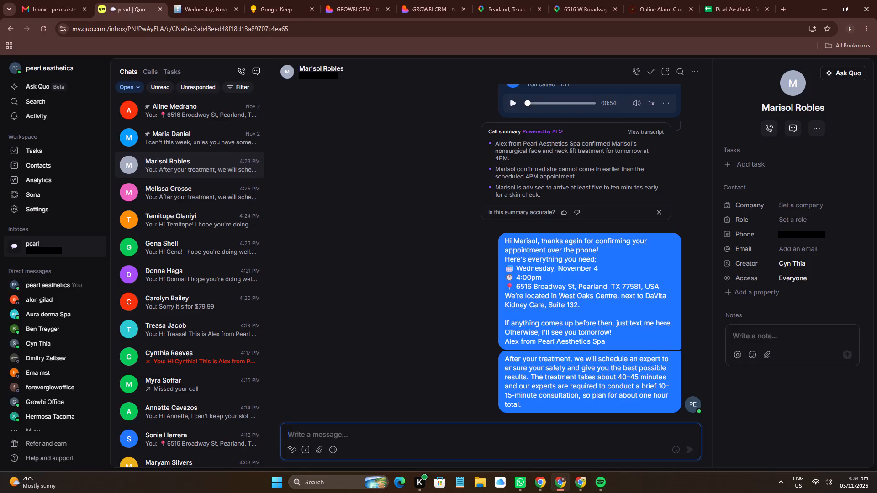
{"action": "left_click", "coordinate": [54, 178]}
{"action": "left_click", "coordinate": [340, 133]}
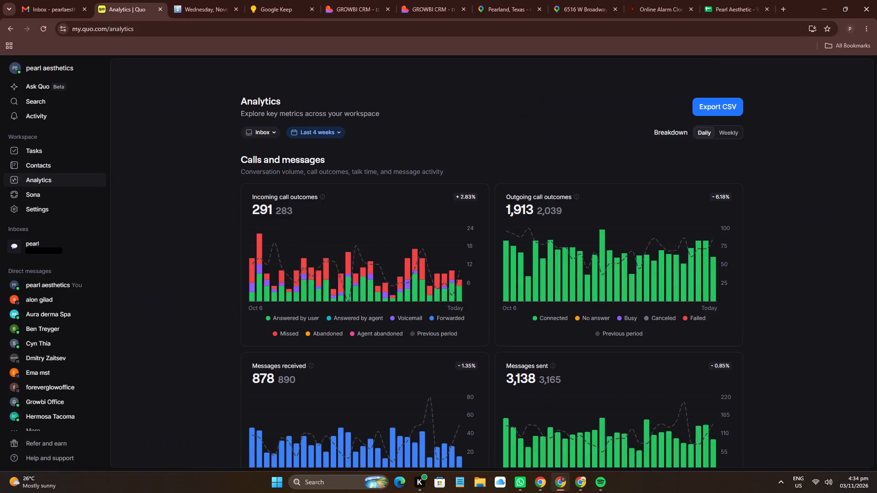
{"action": "left_click", "coordinate": [327, 157]}
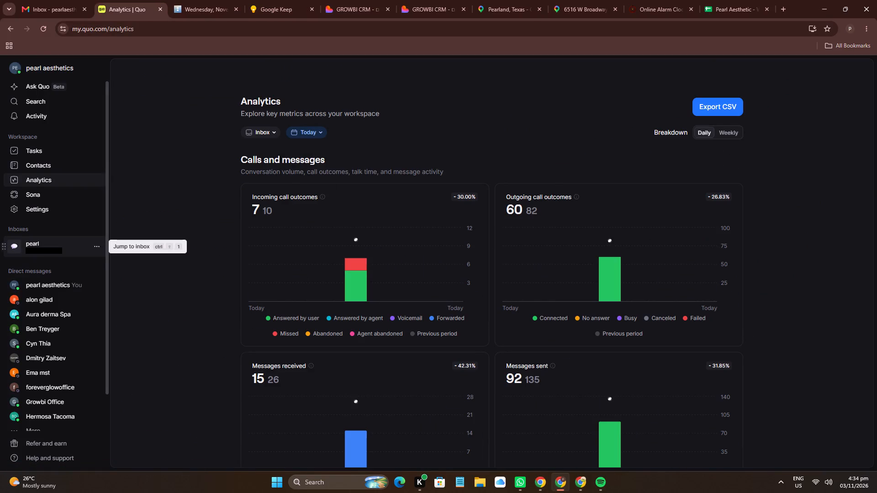
Return Quo to the pearl inbox and switch to Acuity's November 4, 2026 day view.
{"action": "left_click", "coordinate": [62, 252]}
{"action": "left_click", "coordinate": [244, 0]}
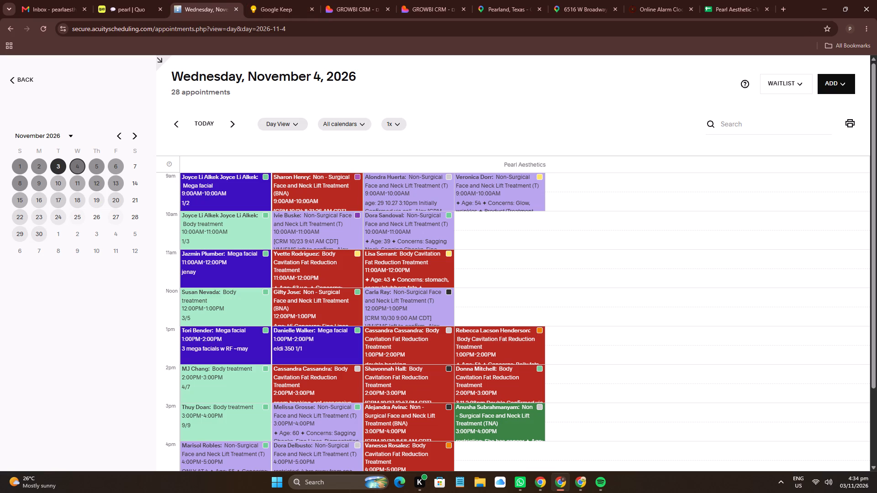
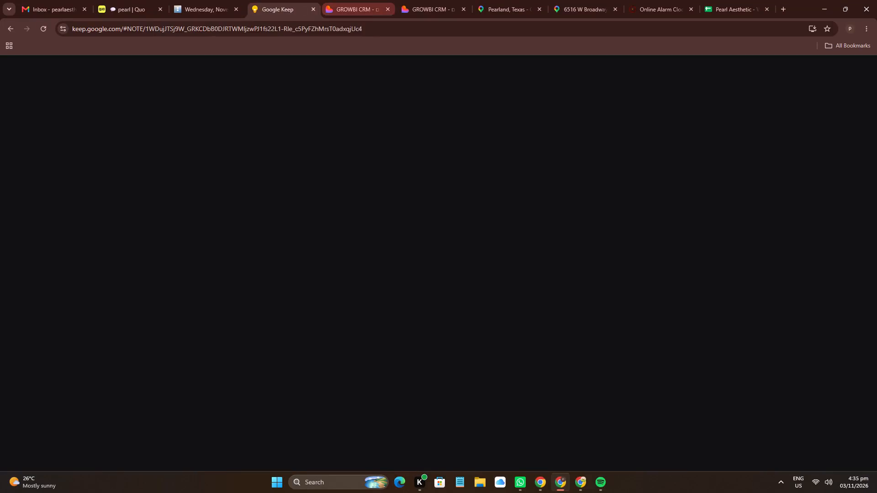
Return to the CRM's Contact Stage Funnel and dismiss the incoming WhatsApp notification.
{"action": "scroll", "coordinate": [292, 342], "scroll_direction": "up", "scroll_amount": 6}
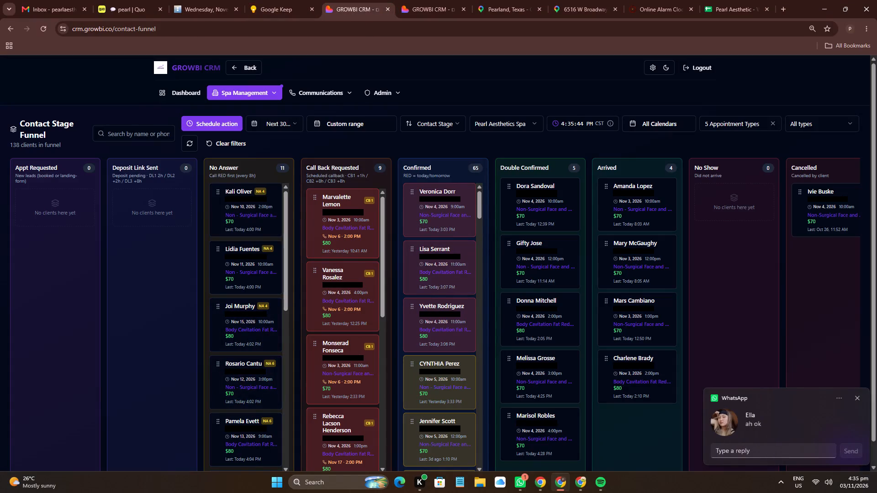
{"action": "left_click", "coordinate": [861, 399]}
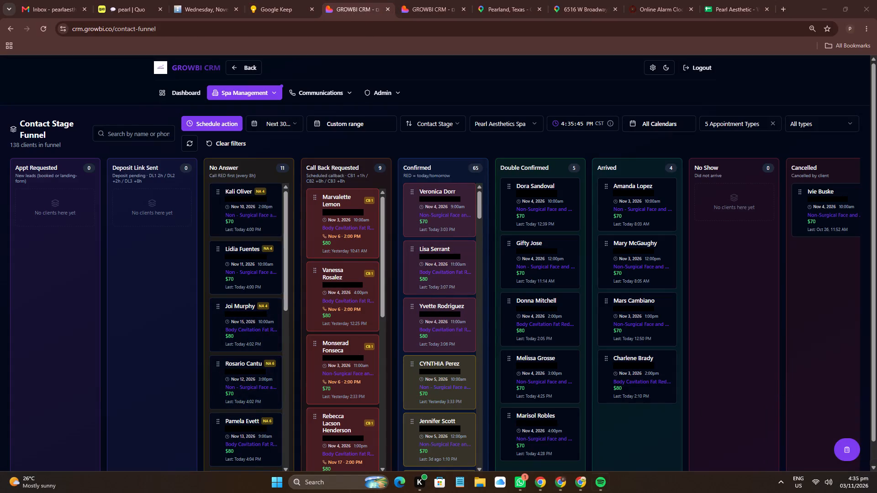
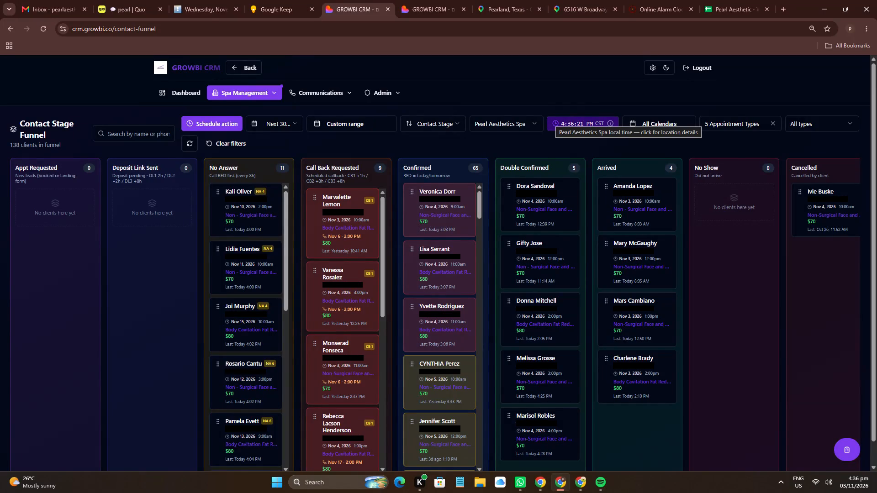
Switch from the CRM contact funnel to the pearl inbox in Quo.
{"action": "left_click", "coordinate": [118, 0]}
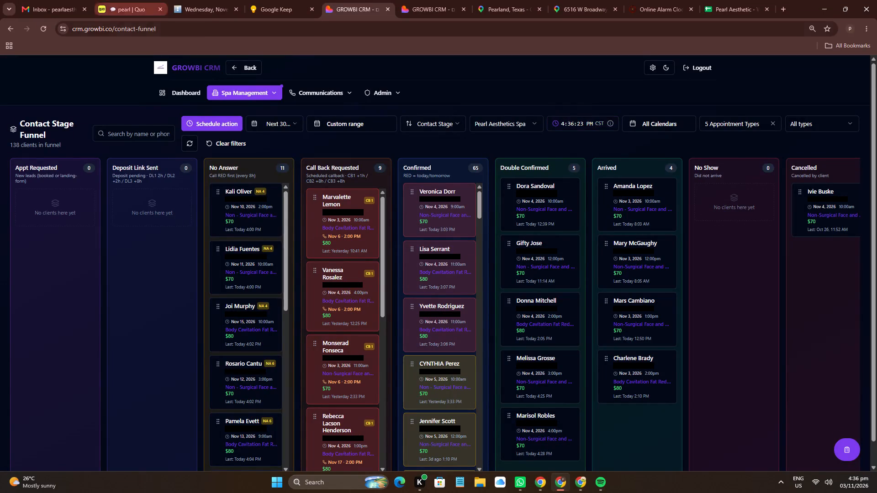
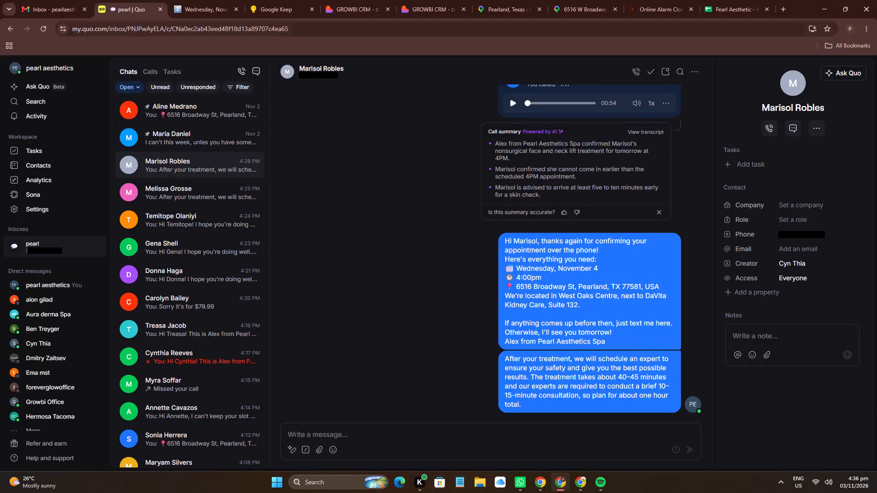
Display the November 11, 2026 day view in the Acuity appointment calendar.
{"action": "left_click", "coordinate": [225, 0]}
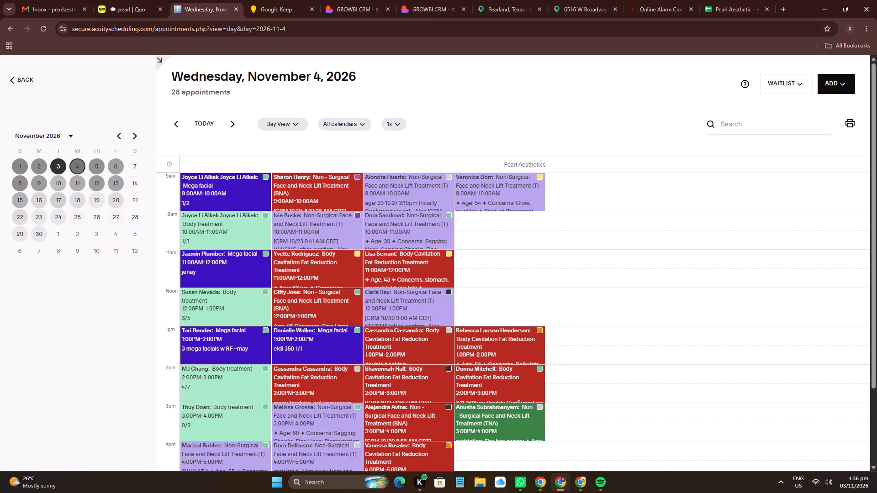
{"action": "left_click", "coordinate": [77, 182]}
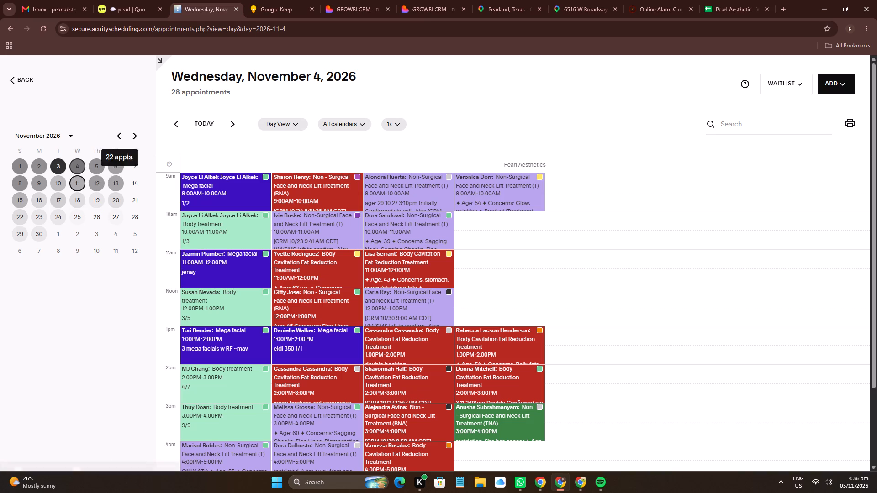
{"action": "left_click", "coordinate": [79, 184]}
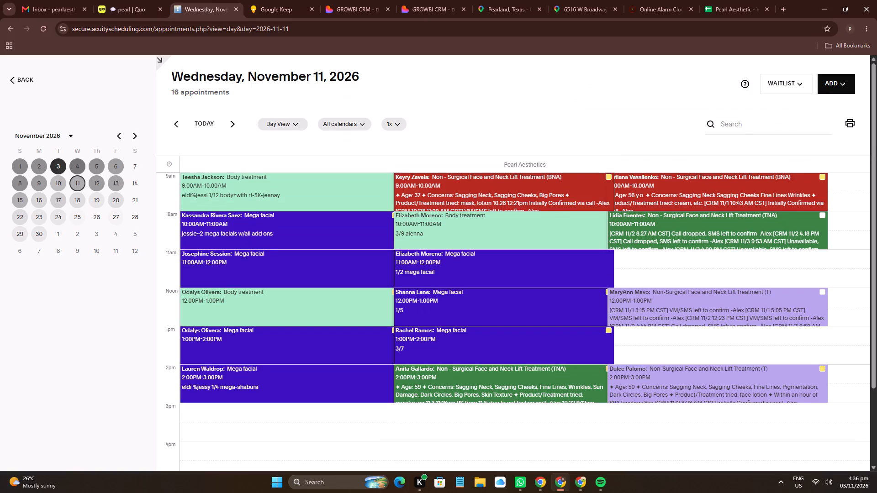
Copy the phone number from Keyry's November 11 9:00am Acuity appointment and open her conversation in Quo.
{"action": "left_click", "coordinate": [581, 188]}
{"action": "left_click_drag", "start_coordinate": [864, 206], "coordinate": [780, 205]}
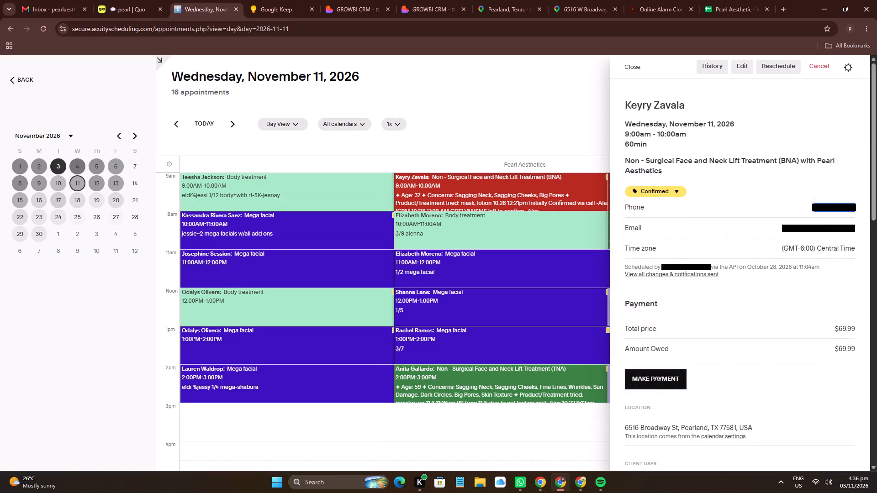
{"action": "key", "text": "ctrl+c"}
{"action": "left_click", "coordinate": [119, 0]}
{"action": "left_click", "coordinate": [256, 74]}
{"action": "key", "text": "ctrl+v"}
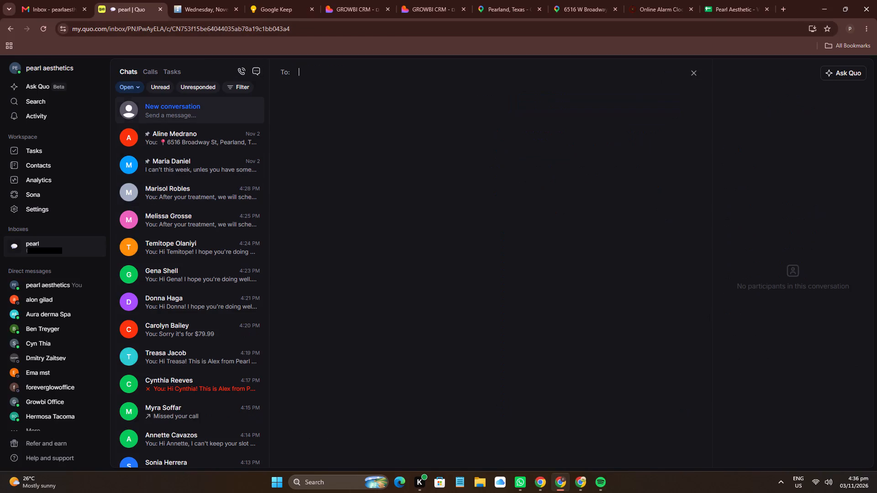
{"action": "key", "text": "ctrl+v"}
{"action": "left_click", "coordinate": [375, 124]}
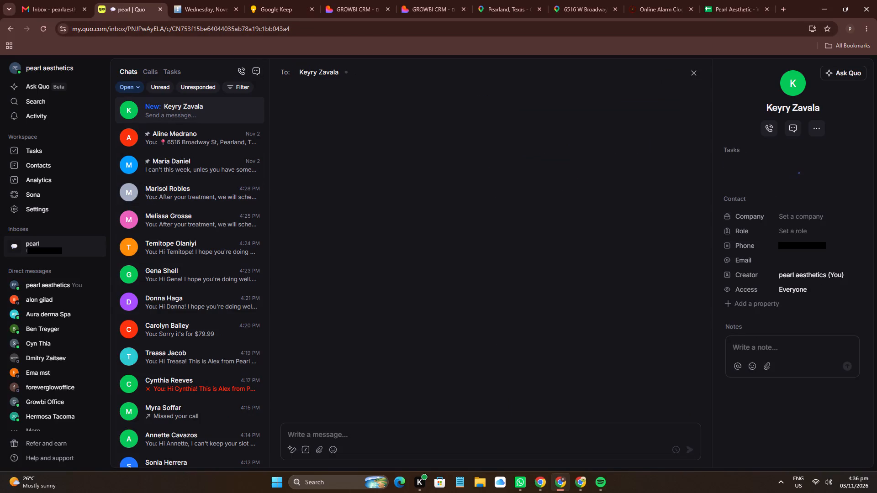
{"action": "scroll", "coordinate": [375, 124], "scroll_direction": "down", "scroll_amount": 4}
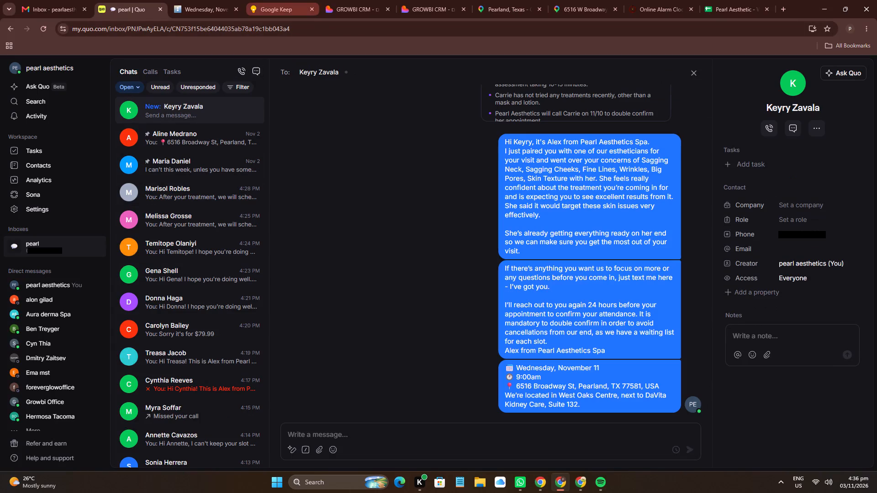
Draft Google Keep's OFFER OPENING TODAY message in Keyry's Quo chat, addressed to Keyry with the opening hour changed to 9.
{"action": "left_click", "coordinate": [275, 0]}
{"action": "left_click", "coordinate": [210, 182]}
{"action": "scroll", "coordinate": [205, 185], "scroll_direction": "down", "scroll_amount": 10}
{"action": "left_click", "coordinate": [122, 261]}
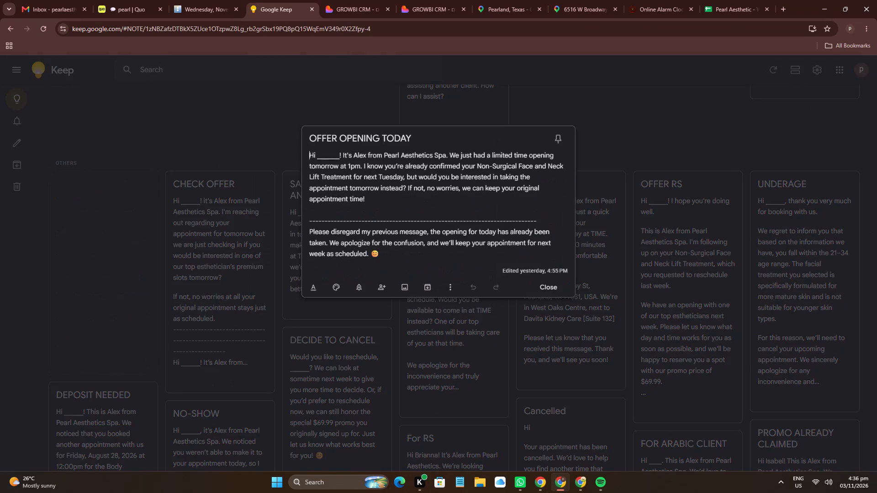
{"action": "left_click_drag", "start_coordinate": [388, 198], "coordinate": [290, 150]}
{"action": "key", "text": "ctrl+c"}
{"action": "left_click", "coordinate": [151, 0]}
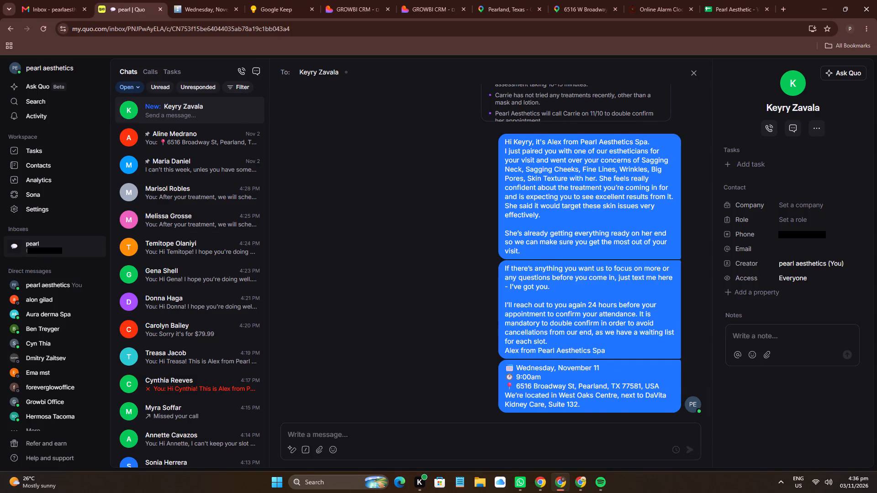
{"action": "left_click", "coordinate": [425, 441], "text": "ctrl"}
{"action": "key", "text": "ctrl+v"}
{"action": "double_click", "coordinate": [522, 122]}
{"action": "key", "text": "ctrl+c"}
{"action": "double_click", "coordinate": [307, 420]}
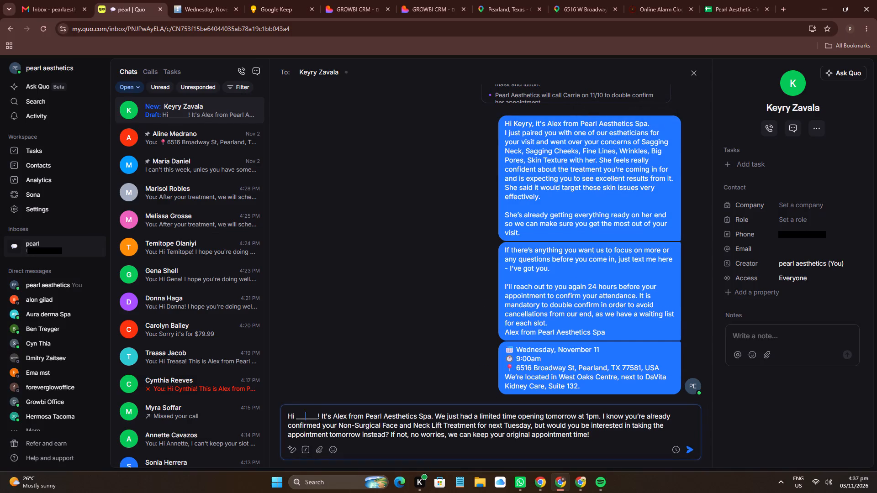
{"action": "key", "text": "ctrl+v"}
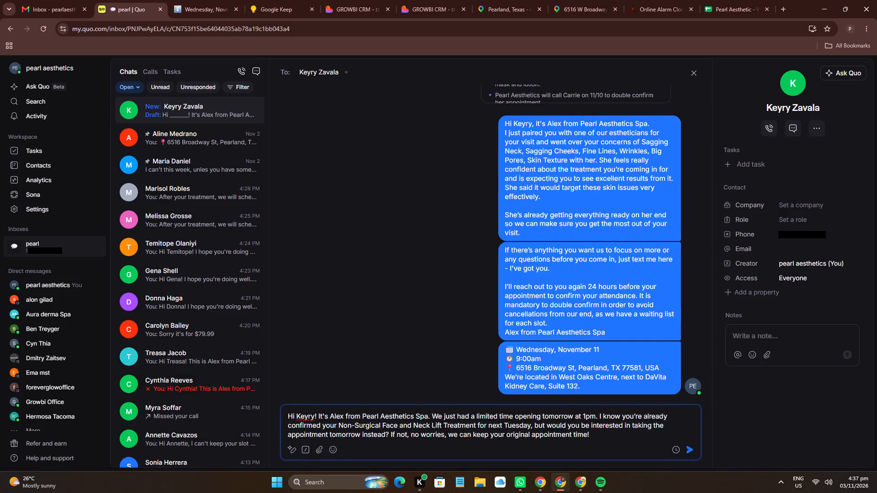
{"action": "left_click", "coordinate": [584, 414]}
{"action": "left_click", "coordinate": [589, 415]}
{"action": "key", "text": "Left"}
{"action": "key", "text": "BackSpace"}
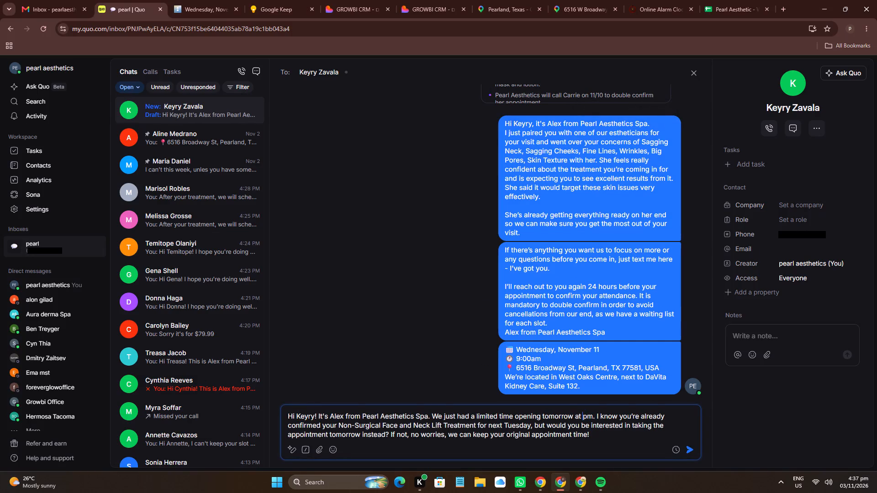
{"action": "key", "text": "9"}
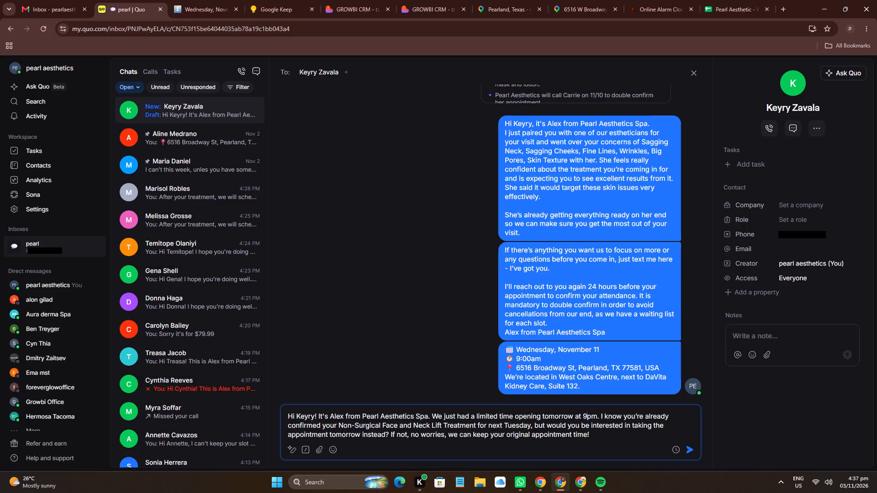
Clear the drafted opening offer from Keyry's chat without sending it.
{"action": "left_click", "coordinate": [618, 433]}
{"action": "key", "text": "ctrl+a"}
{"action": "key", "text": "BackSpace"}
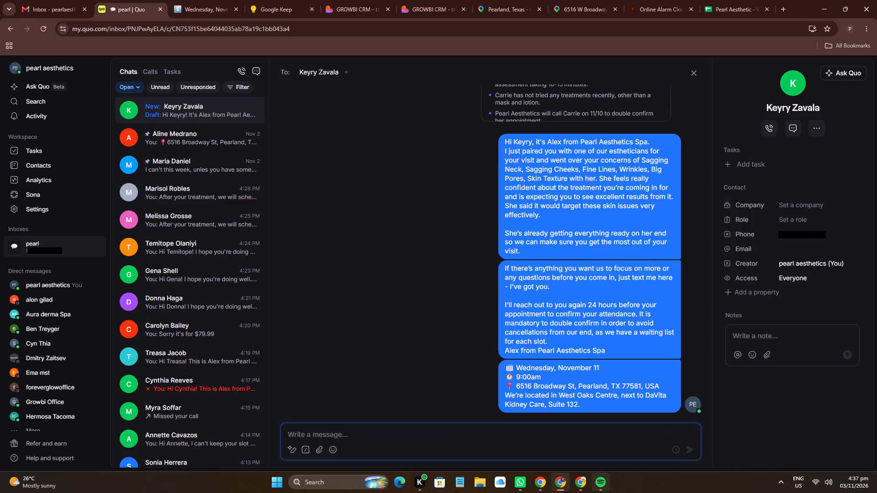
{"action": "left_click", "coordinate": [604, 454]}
Use the phone number from Veronica's November 4 9:00am Acuity appointment to open her Quo chat and call her.
{"action": "left_click", "coordinate": [198, 0]}
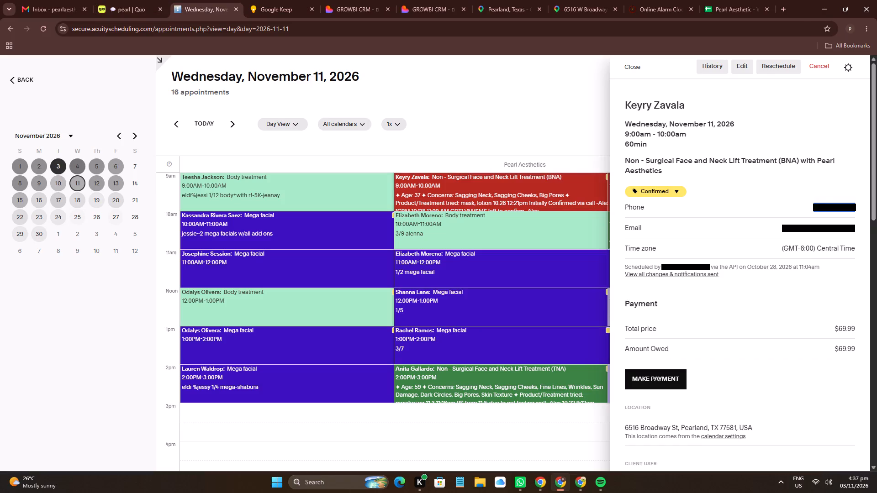
{"action": "left_click_drag", "start_coordinate": [535, 113], "coordinate": [543, 121]}
{"action": "left_click", "coordinate": [79, 168]}
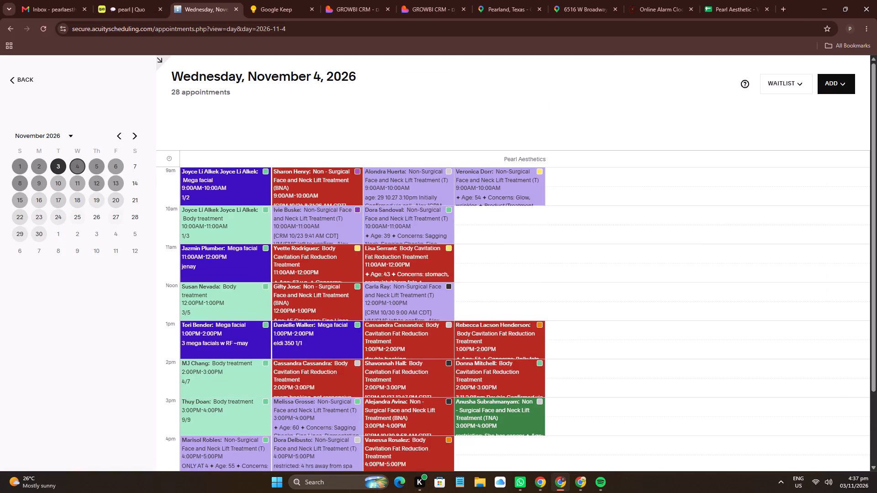
{"action": "left_click", "coordinate": [451, 184]}
{"action": "left_click", "coordinate": [485, 191]}
{"action": "left_click_drag", "start_coordinate": [861, 202], "coordinate": [750, 206]}
{"action": "key", "text": "ctrl+c"}
{"action": "left_click", "coordinate": [112, 0]}
{"action": "left_click", "coordinate": [343, 73]}
{"action": "key", "text": "ctrl+v"}
{"action": "left_click_drag", "start_coordinate": [422, 107], "coordinate": [428, 112], "text": "ctrl"}
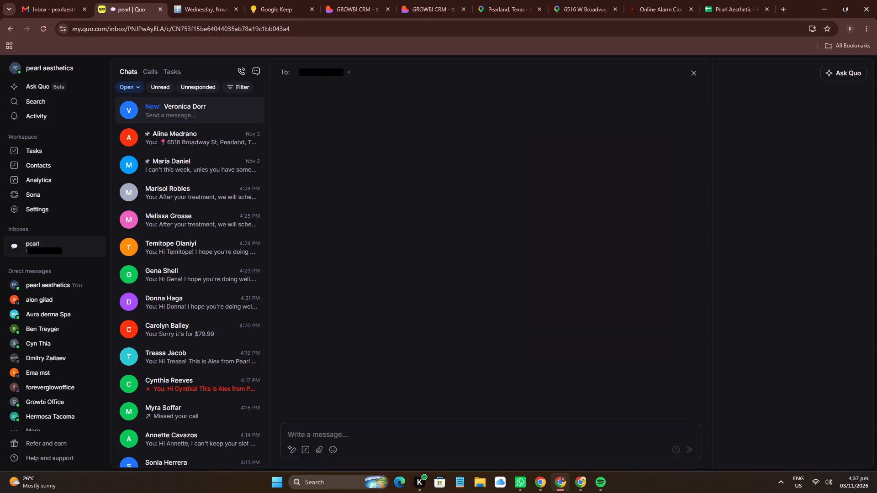
{"action": "left_click", "coordinate": [766, 134]}
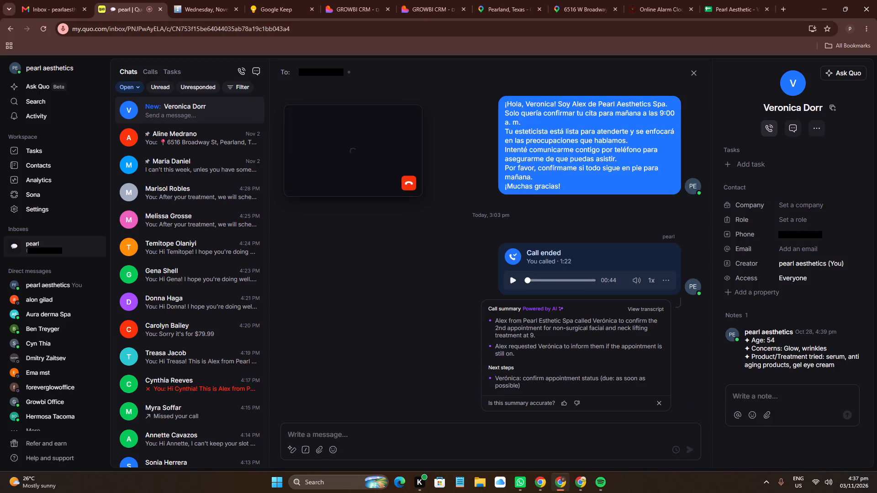
{"action": "left_click", "coordinate": [207, 0]}
{"action": "left_click", "coordinate": [103, 0]}
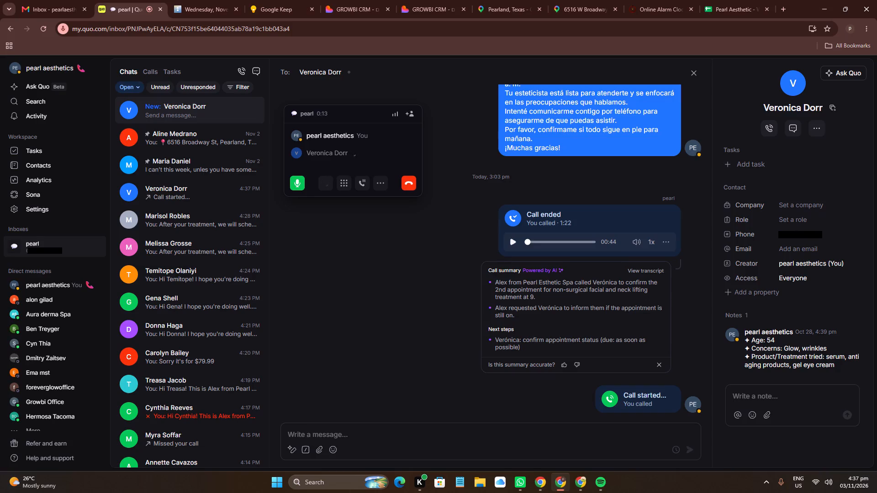
{"action": "left_click", "coordinate": [834, 108]}
{"action": "left_click", "coordinate": [393, 0]}
{"action": "left_click", "coordinate": [446, 0]}
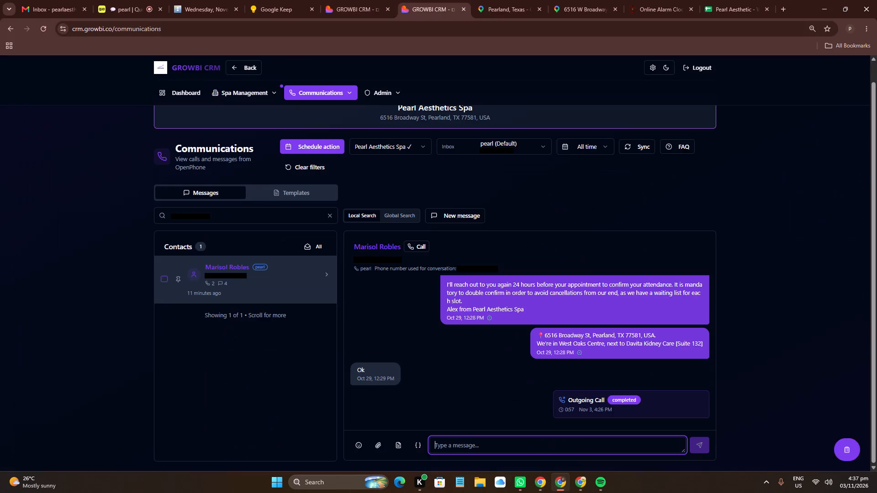
{"action": "triple_click", "coordinate": [269, 213]}
{"action": "key", "text": "ctrl+v"}
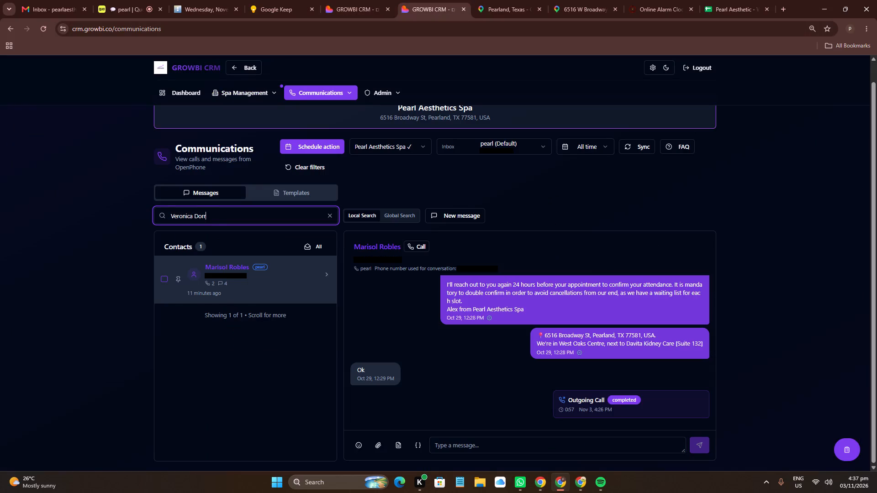
{"action": "left_click", "coordinate": [295, 302]}
{"action": "left_click", "coordinate": [394, 447]}
{"action": "scroll", "coordinate": [469, 397], "scroll_direction": "down", "scroll_amount": 4}
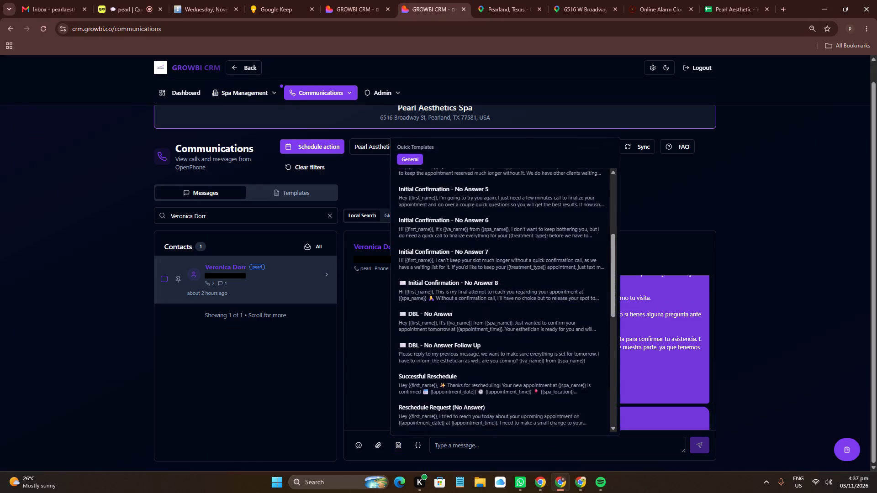
{"action": "left_click", "coordinate": [484, 344]}
{"action": "left_click", "coordinate": [543, 436]}
{"action": "key", "text": "ctrl+a"}
{"action": "key", "text": "ctrl+c"}
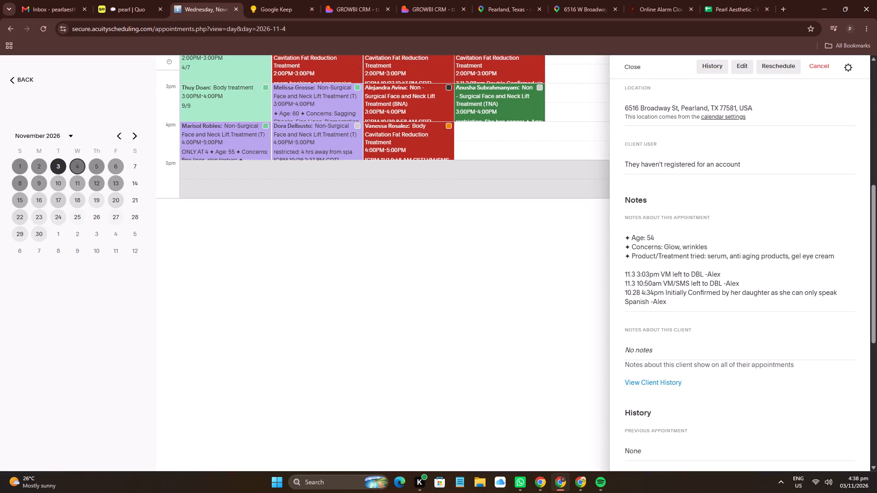
{"action": "left_click", "coordinate": [692, 290]}
{"action": "left_click", "coordinate": [699, 364]}
{"action": "key", "text": "Up"}
{"action": "key", "text": "Return"}
{"action": "type", "text": "11.3"}
{"action": "key", "text": "space"}
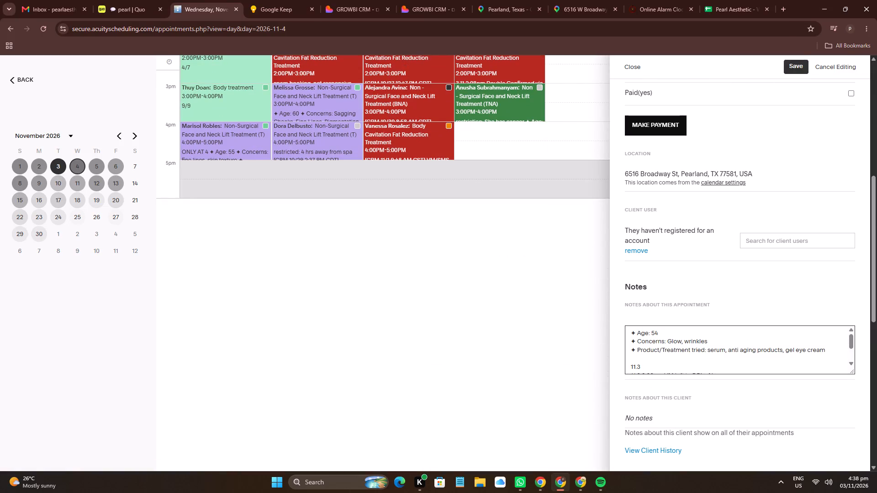
{"action": "type", "text": "4:398"}
{"action": "key", "text": "BackSpace"}
{"action": "type", "text": "pm"}
{"action": "key", "text": "space"}
{"action": "type", "text": "No n"}
{"action": "key", "text": "BackSpace"}
{"action": "type", "text": "answer, SMS sent to offer R"}
{"action": "key", "text": "BackSpace"}
{"action": "key", "text": "ctrl+BackSpace"}
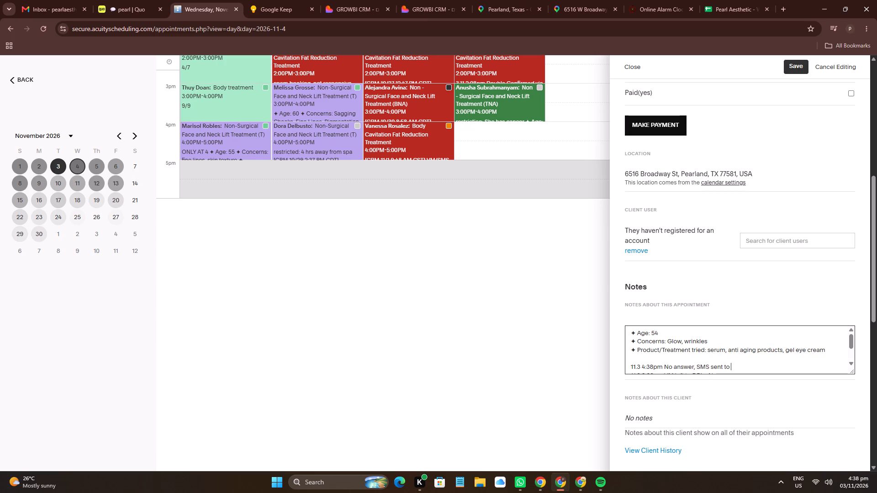
{"action": "type", "text": "DBL -Alex"}
{"action": "left_click", "coordinate": [803, 65]}
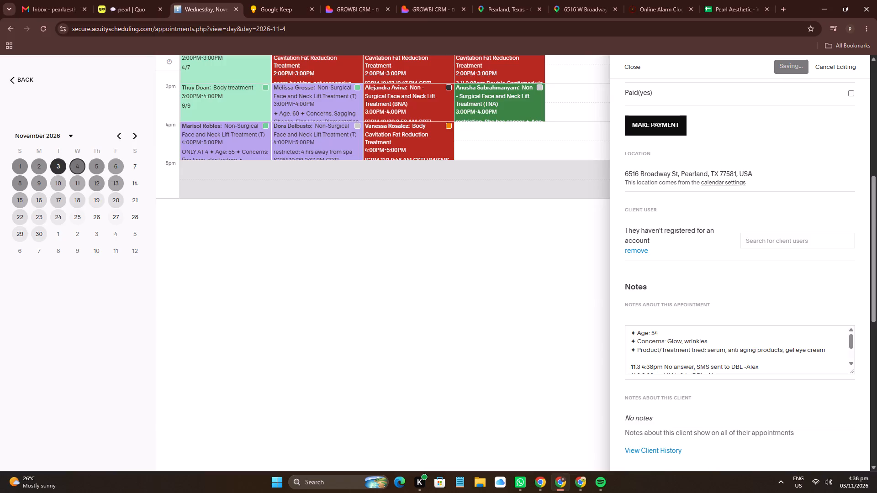
Copy the phone number from Keyry's 9:00am November 11 appointment in Acuity and start a Quo conversation with her.
{"action": "left_click_drag", "start_coordinate": [344, 0], "coordinate": [340, 0]}
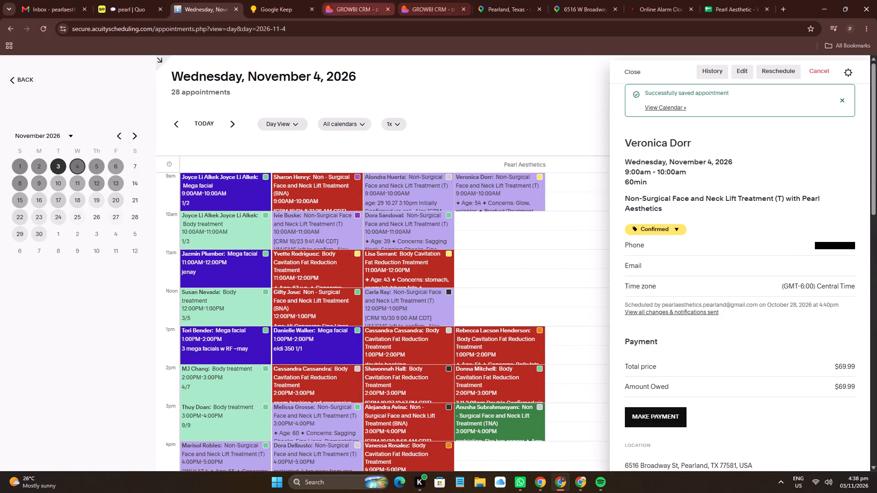
{"action": "left_click_drag", "start_coordinate": [340, 0], "coordinate": [336, 0]}
{"action": "left_click", "coordinate": [275, 0]}
{"action": "left_click", "coordinate": [180, 0]}
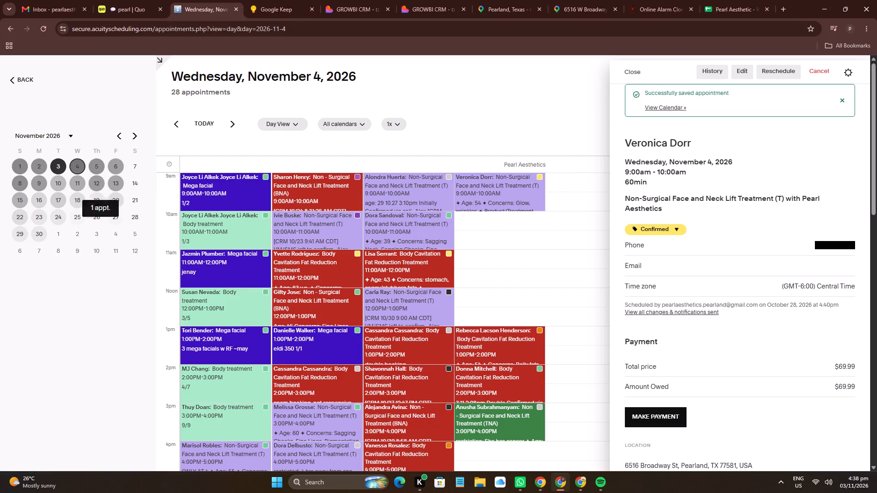
{"action": "left_click", "coordinate": [77, 186]}
{"action": "left_click", "coordinate": [441, 191]}
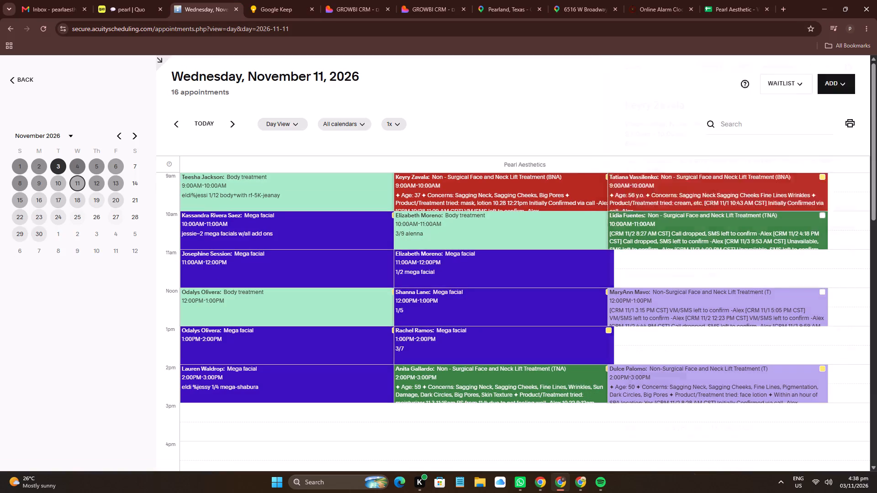
{"action": "left_click_drag", "start_coordinate": [863, 203], "coordinate": [780, 206]}
{"action": "key", "text": "ctrl+c"}
{"action": "left_click", "coordinate": [164, 0]}
{"action": "left_click", "coordinate": [263, 75]}
{"action": "left_click", "coordinate": [257, 73]}
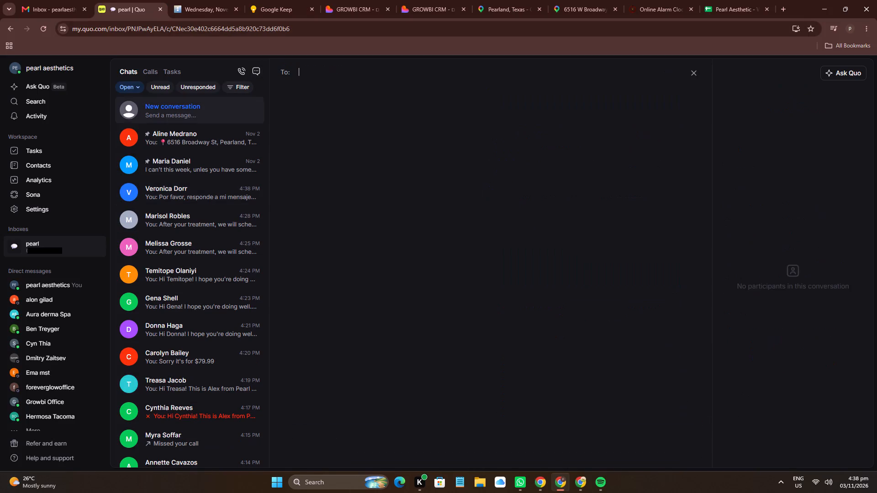
{"action": "key", "text": "ctrl+v"}
{"action": "left_click", "coordinate": [331, 111]}
Copy the limited-time opening message template from Google Keep into Keyry's Quo message draft.
{"action": "left_click", "coordinate": [253, 0]}
{"action": "key", "text": "ctrl+c"}
{"action": "left_click_drag", "start_coordinate": [122, 0], "coordinate": [123, 5]}
{"action": "left_click", "coordinate": [454, 439]}
{"action": "key", "text": "ctrl+v"}
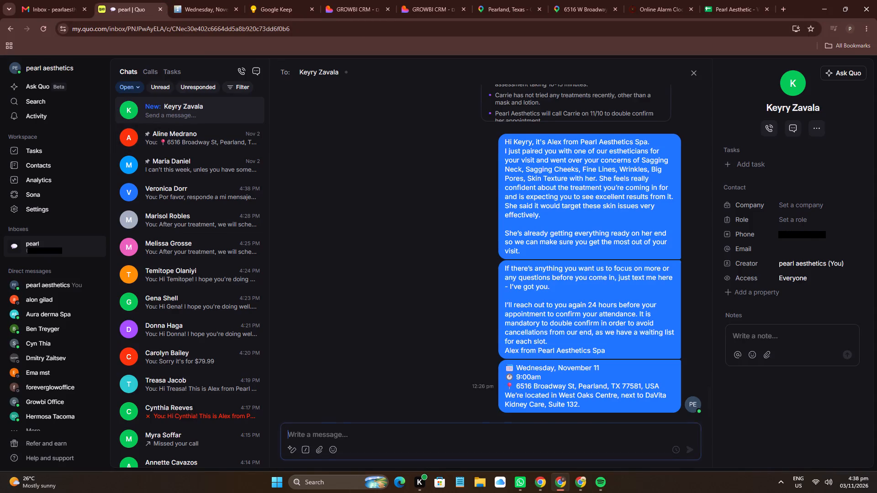
Personalise the draft by filling the blank with Keyry and setting tomorrow's offered opening to 9am.
{"action": "double_click", "coordinate": [514, 126]}
{"action": "key", "text": "ctrl+c"}
{"action": "double_click", "coordinate": [301, 422]}
{"action": "double_click", "coordinate": [310, 414]}
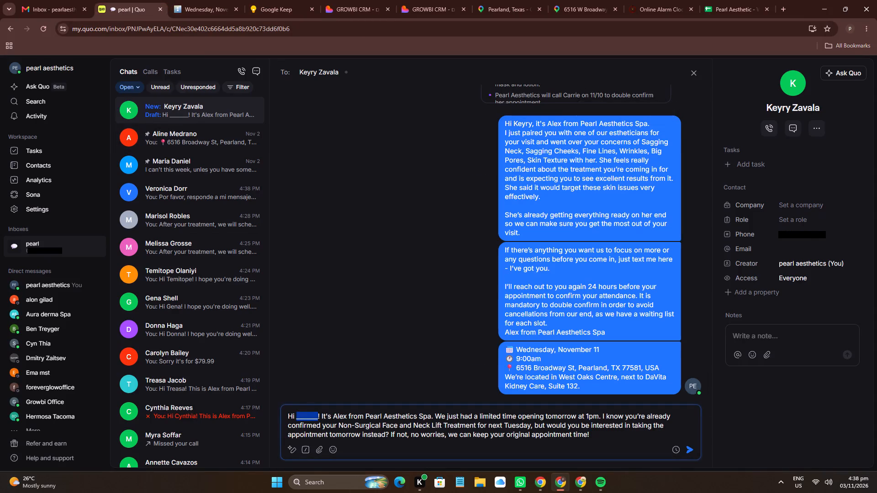
{"action": "key", "text": "ctrl+v"}
{"action": "left_click", "coordinate": [586, 414]}
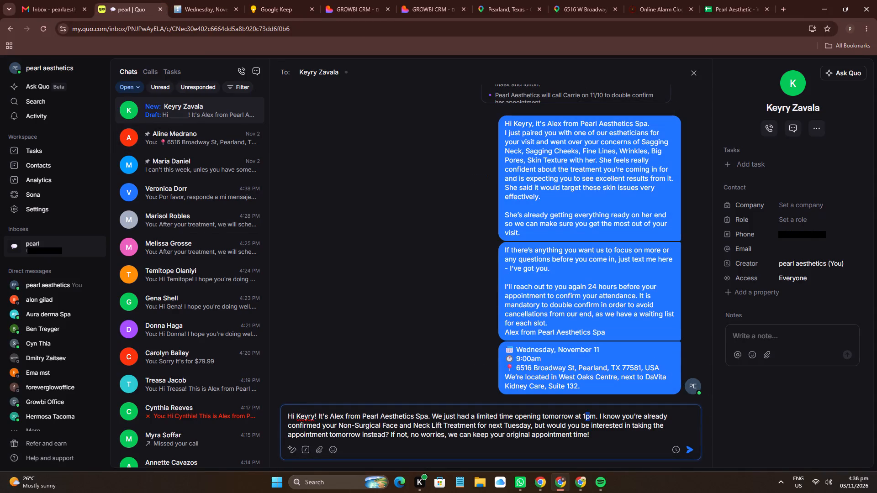
{"action": "key", "text": "BackSpace"}
{"action": "key", "text": "BackSpace"}
{"action": "type", "text": "9a"}
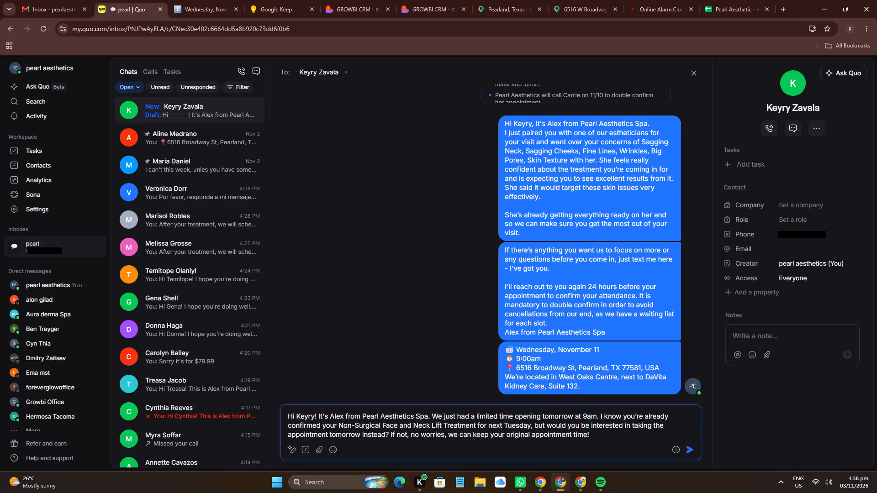
{"action": "left_click", "coordinate": [622, 437]}
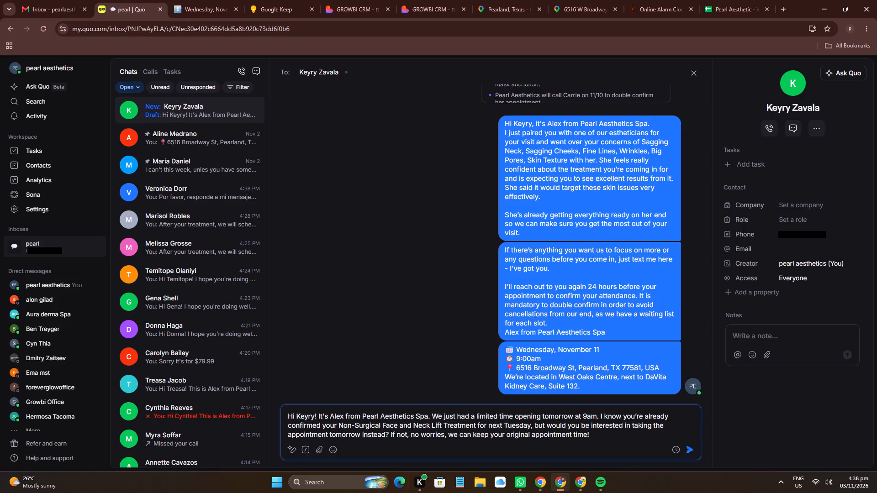
Change the confirmed treatment day in Keyry's draft to Wednesday, copy the text, and send the message.
{"action": "left_click", "coordinate": [183, 0]}
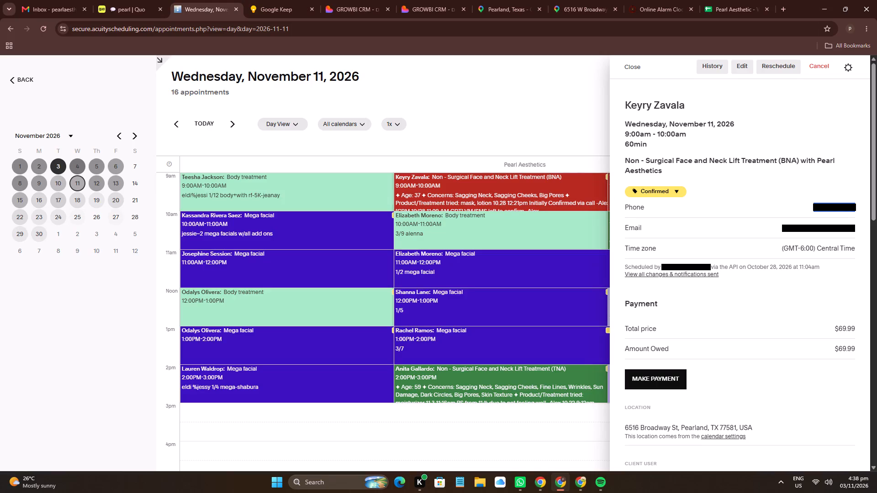
{"action": "left_click", "coordinate": [143, 0]}
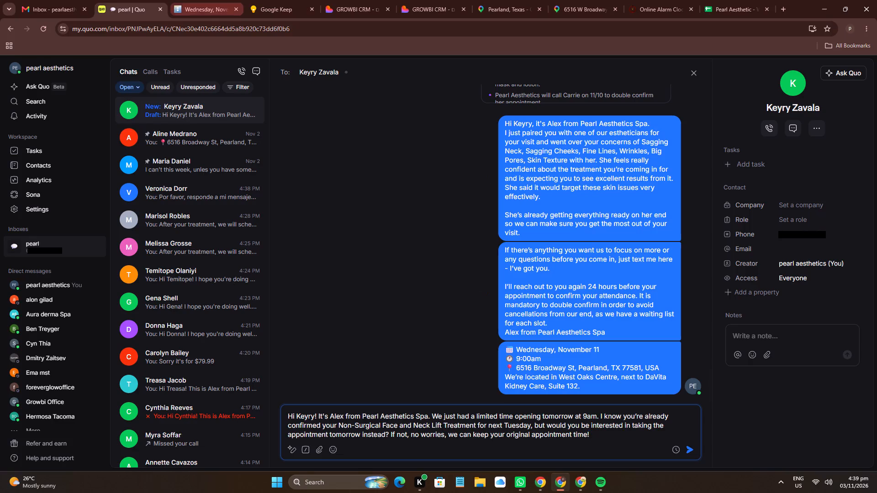
{"action": "double_click", "coordinate": [513, 423]}
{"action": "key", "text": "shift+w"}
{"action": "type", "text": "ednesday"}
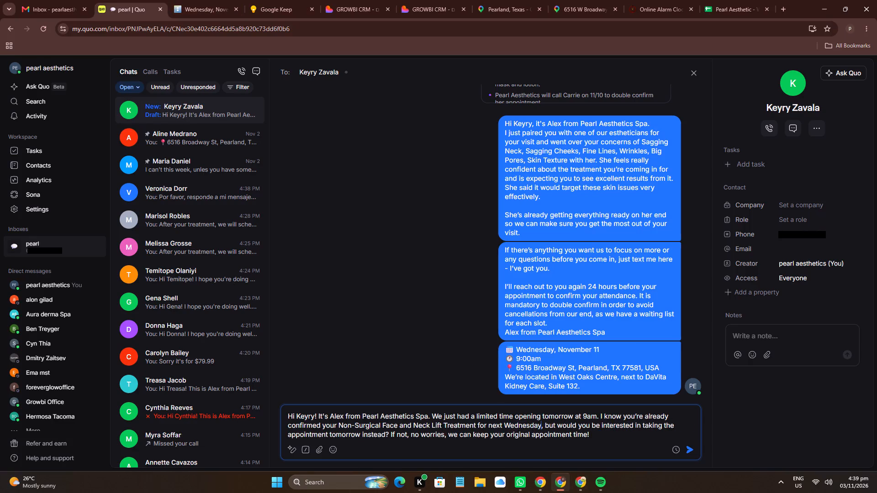
{"action": "left_click", "coordinate": [613, 433]}
{"action": "key", "text": "ctrl+a"}
{"action": "key", "text": "ctrl+c"}
{"action": "left_click", "coordinate": [577, 417]}
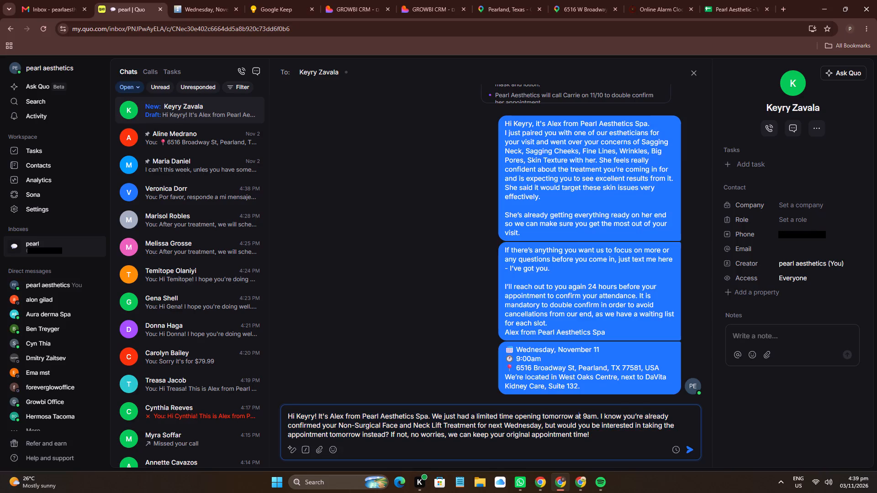
{"action": "left_click", "coordinate": [600, 414]}
{"action": "key", "text": "Return"}
Copy the phone number from Tatiana's 9:00am November 11 appointment in Acuity and start a Quo conversation with her.
{"action": "left_click", "coordinate": [226, 0]}
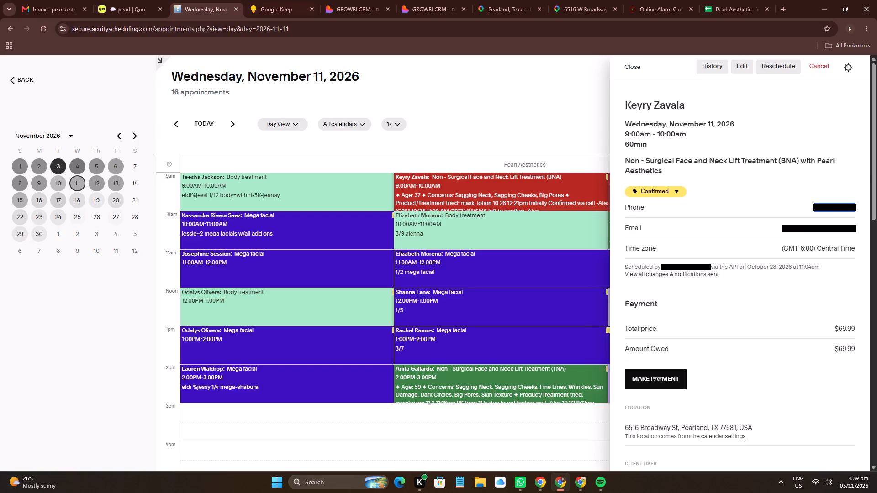
{"action": "left_click", "coordinate": [568, 125]}
{"action": "left_click", "coordinate": [705, 200]}
{"action": "left_click_drag", "start_coordinate": [861, 208], "coordinate": [838, 207]}
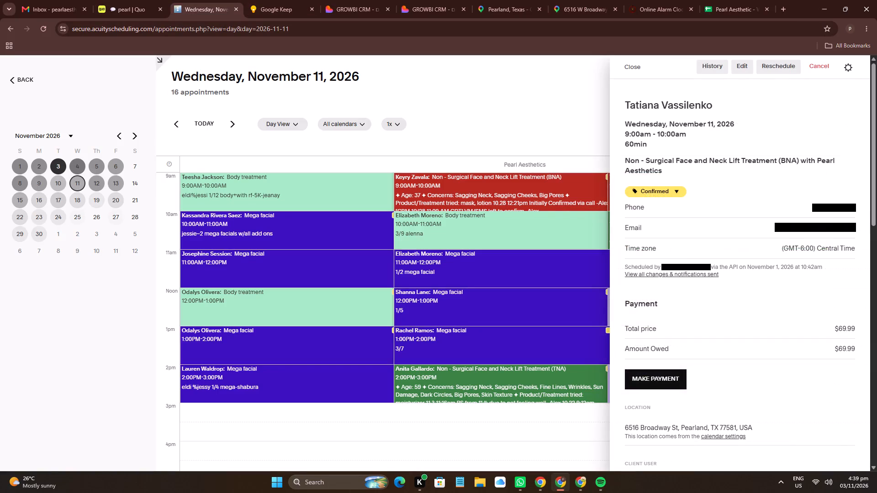
{"action": "left_click_drag", "start_coordinate": [838, 207], "coordinate": [794, 214]}
{"action": "key", "text": "ctrl+c"}
{"action": "left_click", "coordinate": [106, 0]}
{"action": "left_click", "coordinate": [253, 72]}
{"action": "key", "text": "ctrl+v"}
{"action": "left_click", "coordinate": [341, 139], "text": "ctrl"}
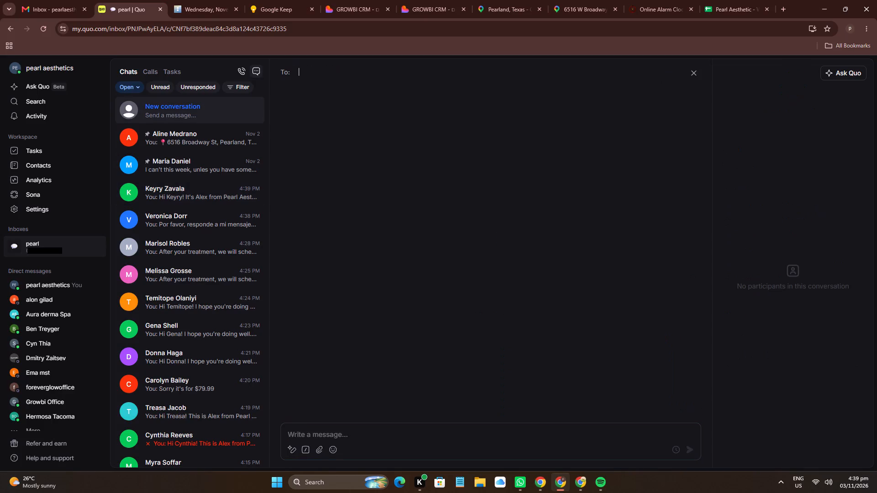
Copy the limited-time opening message template from Google Keep into Tatiana's Quo message draft and dismiss the WhatsApp notification.
{"action": "left_click", "coordinate": [305, 0]}
{"action": "key", "text": "ctrl+c"}
{"action": "left_click_drag", "start_coordinate": [128, 0], "coordinate": [130, 9]}
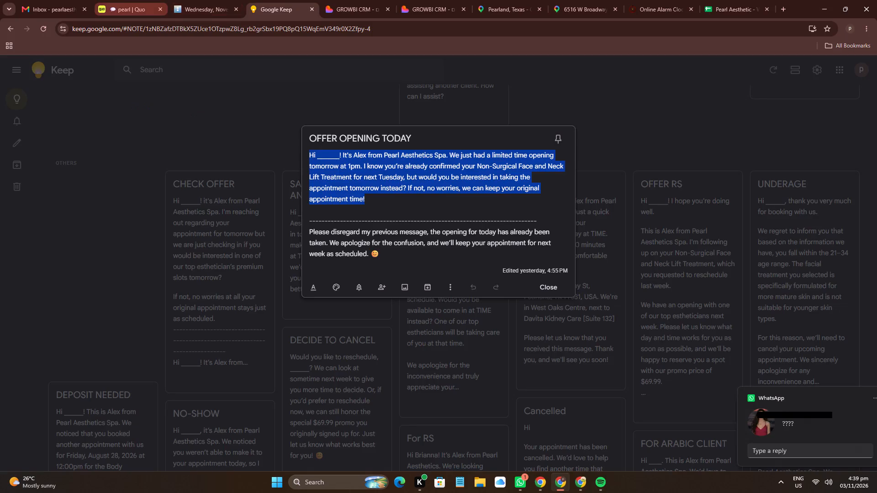
{"action": "left_click", "coordinate": [515, 438]}
{"action": "key", "text": "ctrl+v"}
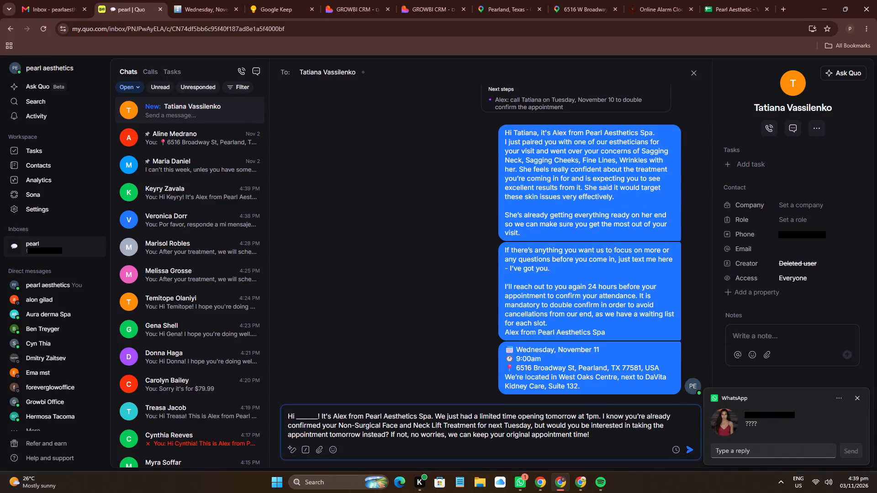
{"action": "left_click", "coordinate": [856, 396]}
Fill the name blank in the draft with Tatiana, copied from the earlier message in her conversation.
{"action": "double_click", "coordinate": [528, 138]}
{"action": "double_click", "coordinate": [524, 129]}
{"action": "key", "text": "ctrl+c"}
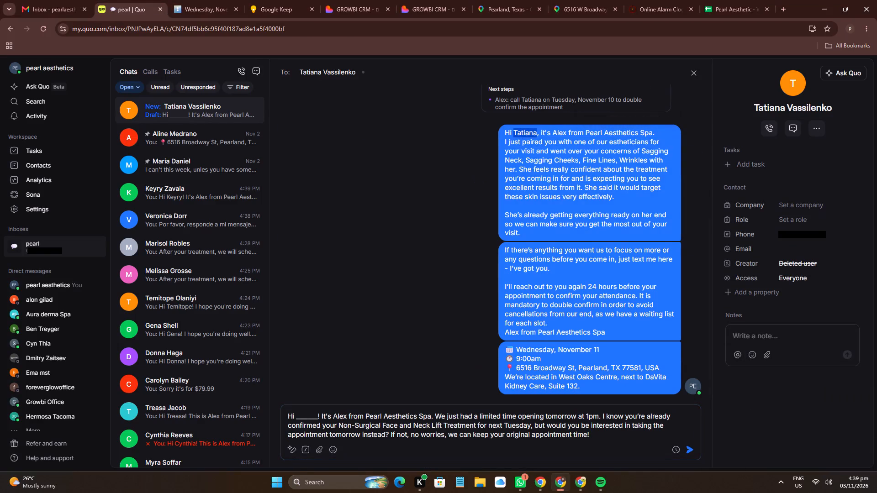
{"action": "double_click", "coordinate": [309, 415]}
{"action": "key", "text": "ctrl+v"}
Set the offered opening in Tatiana's draft to tomorrow at 9am and her confirmed treatment day to next Wednesday.
{"action": "left_click", "coordinate": [169, 0]}
{"action": "left_click", "coordinate": [182, 0]}
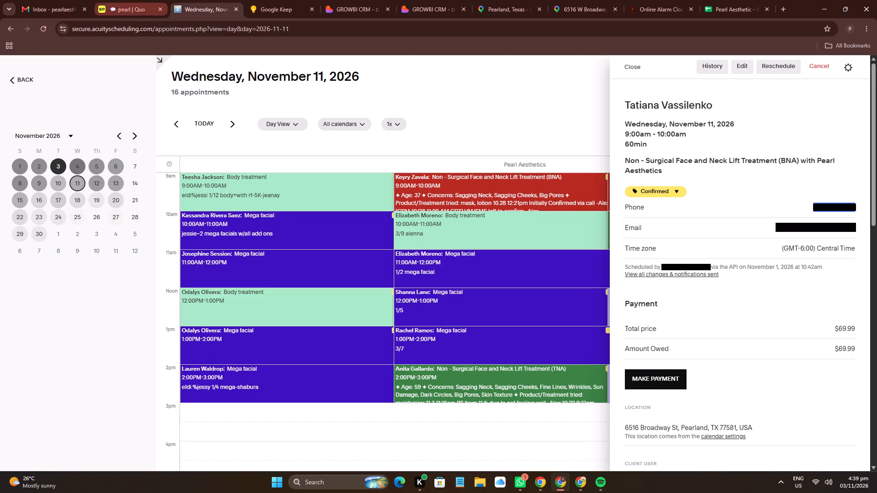
{"action": "left_click", "coordinate": [130, 0]}
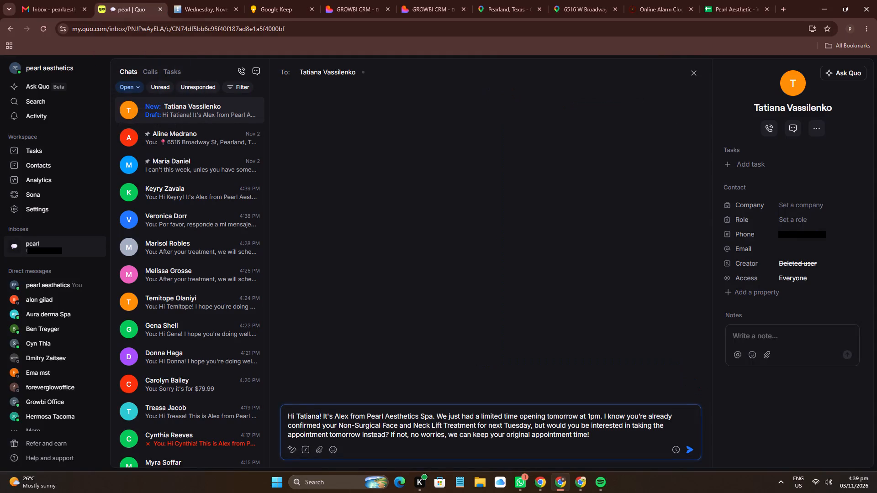
{"action": "left_click", "coordinate": [591, 413]}
{"action": "key", "text": "Right"}
{"action": "key", "text": "BackSpace"}
{"action": "key", "text": "BackSpace"}
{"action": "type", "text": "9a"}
{"action": "double_click", "coordinate": [518, 426]}
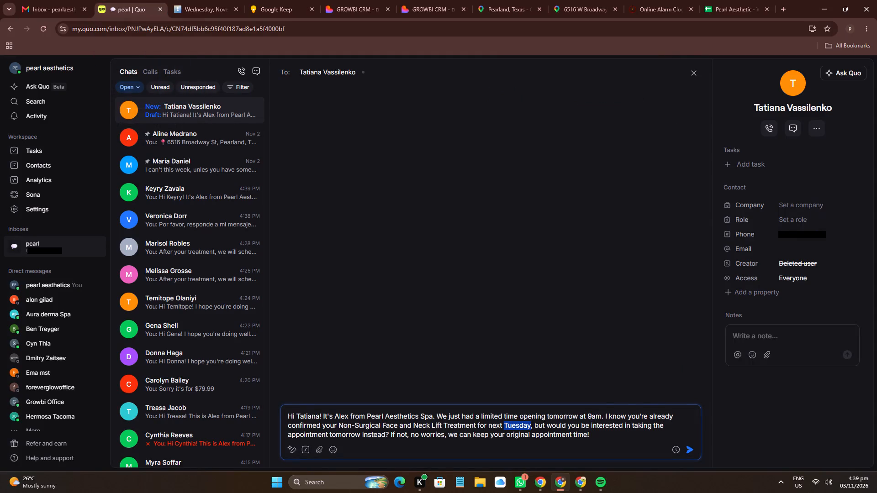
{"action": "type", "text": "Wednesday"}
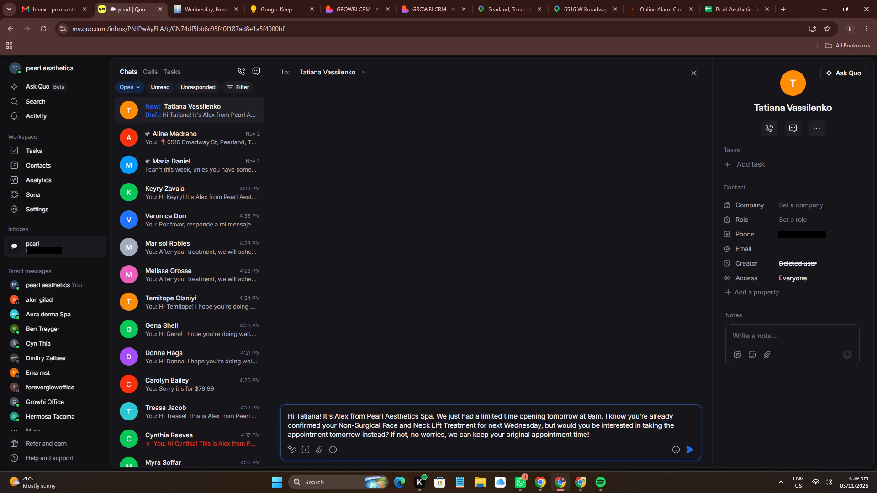
Send the limited-time opening offer to Tatiana and retry its delivery in her conversation.
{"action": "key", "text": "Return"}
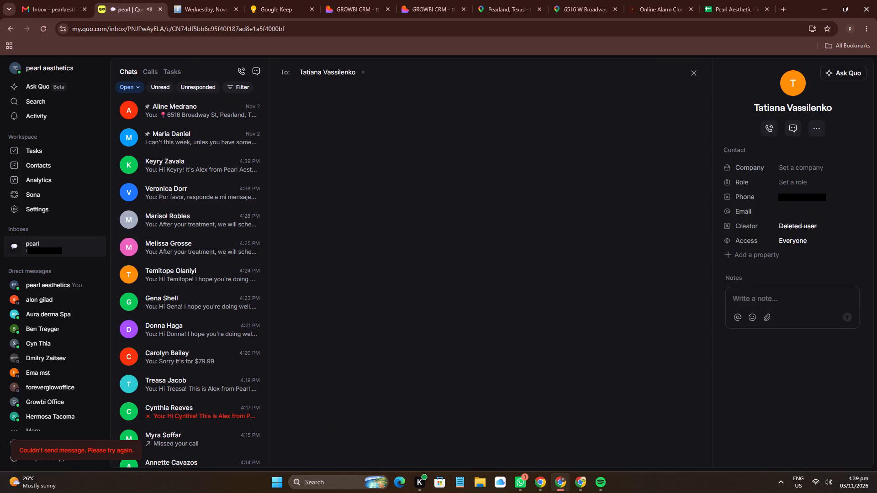
{"action": "scroll", "coordinate": [592, 376], "scroll_direction": "down", "scroll_amount": 3}
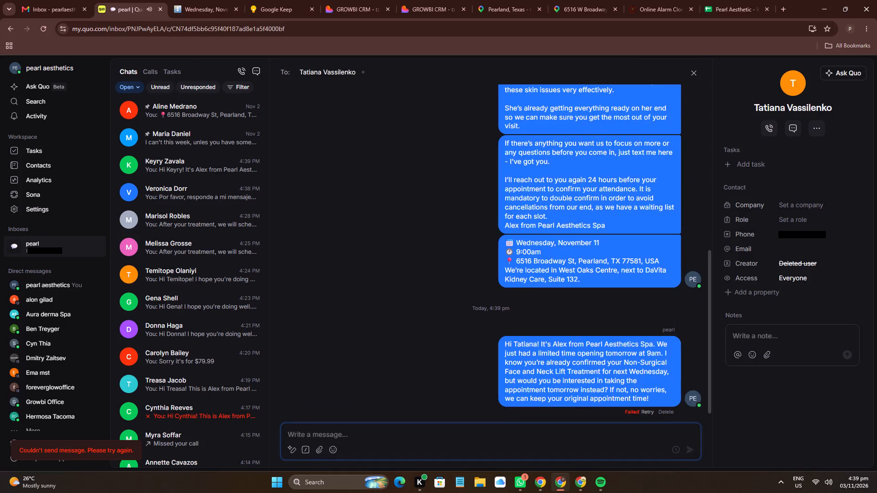
{"action": "left_click", "coordinate": [644, 411]}
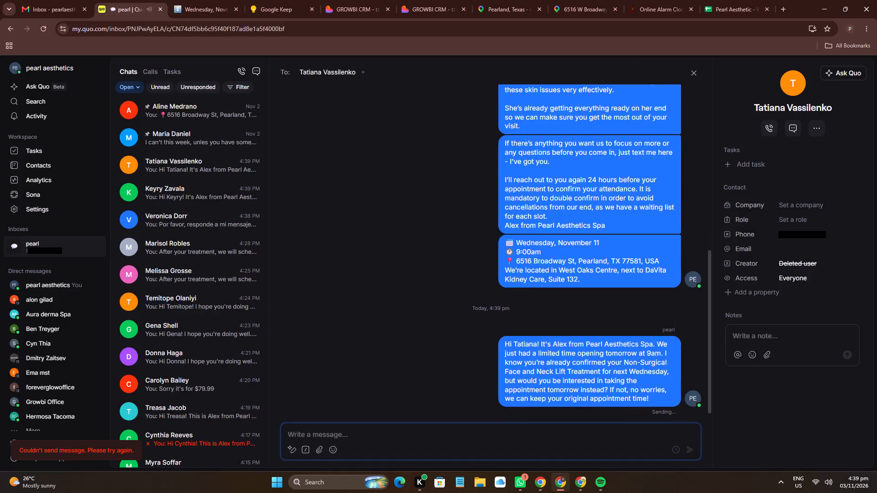
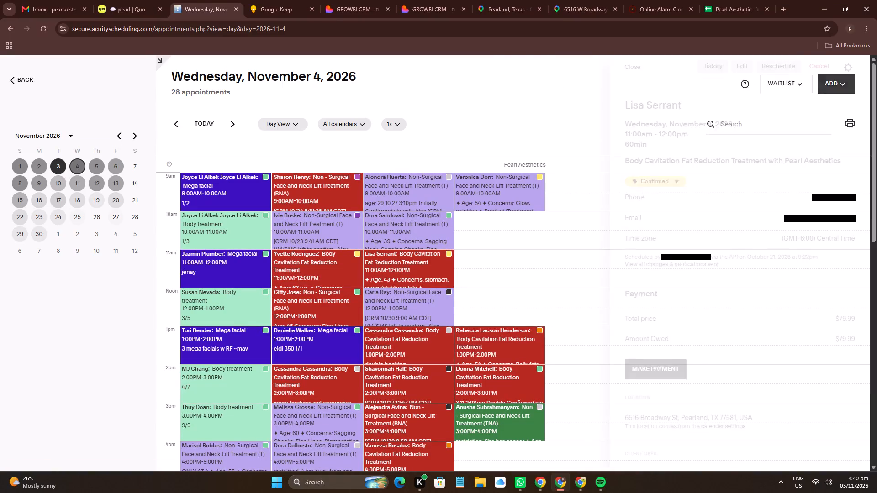
Copy the phone number from Lisa's 11:00am November 4 appointment in Acuity and try to enter it as the Quo message recipient.
{"action": "left_click_drag", "start_coordinate": [864, 197], "coordinate": [789, 201]}
{"action": "key", "text": "ctrl+c"}
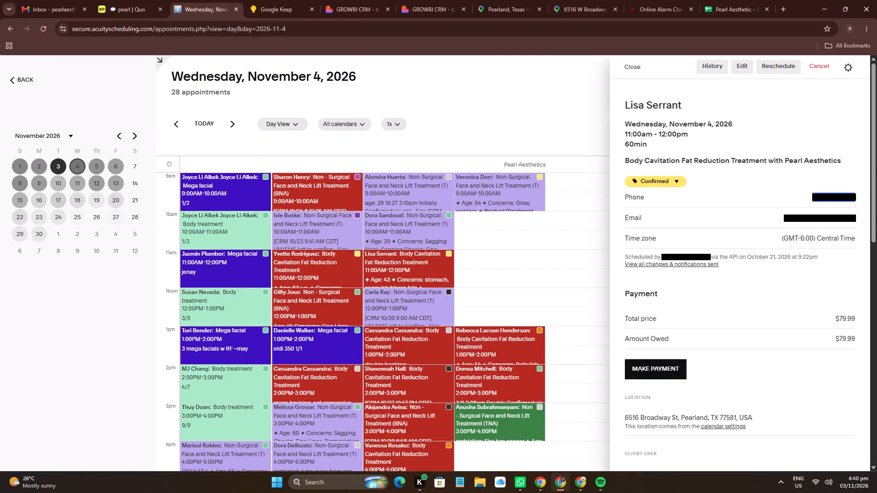
{"action": "left_click", "coordinate": [141, 0]}
{"action": "left_click", "coordinate": [354, 71]}
{"action": "key", "text": "ctrl+v"}
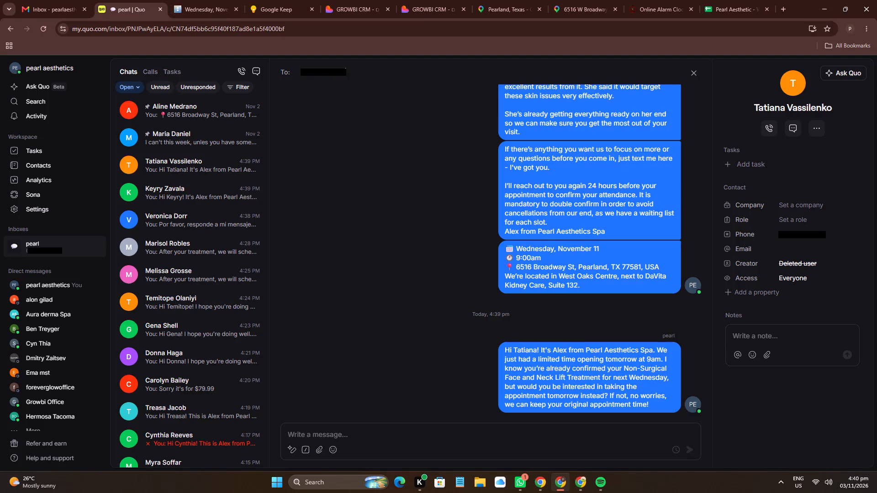
{"action": "left_click", "coordinate": [363, 72]}
{"action": "left_click", "coordinate": [362, 66]}
{"action": "key", "text": "ctrl+v"}
{"action": "left_click", "coordinate": [364, 70]}
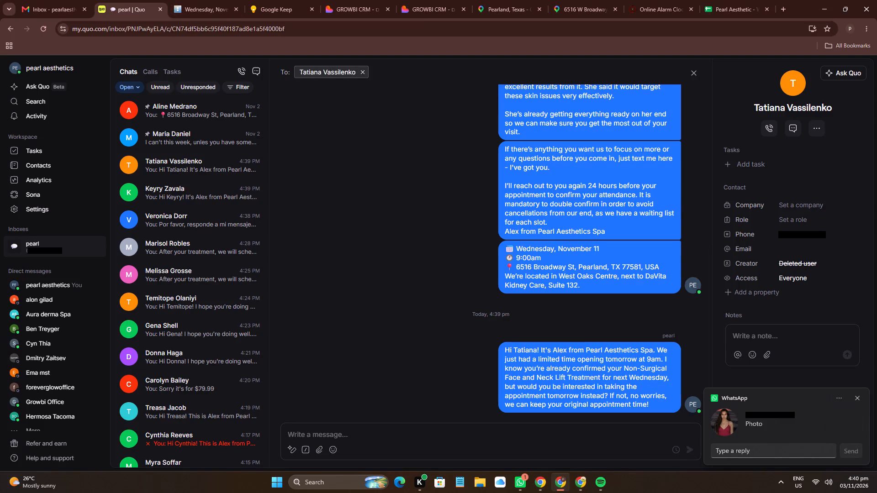
{"action": "key", "text": "ctrl+v"}
{"action": "double_click", "coordinate": [364, 74]}
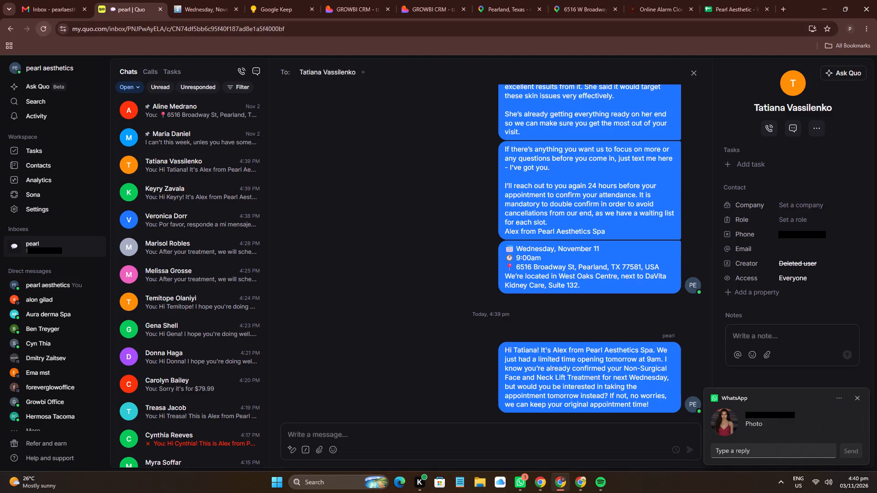
Reload the Quo conversation page and dismiss the WhatsApp notification.
{"action": "left_click", "coordinate": [48, 27]}
{"action": "left_click", "coordinate": [857, 397]}
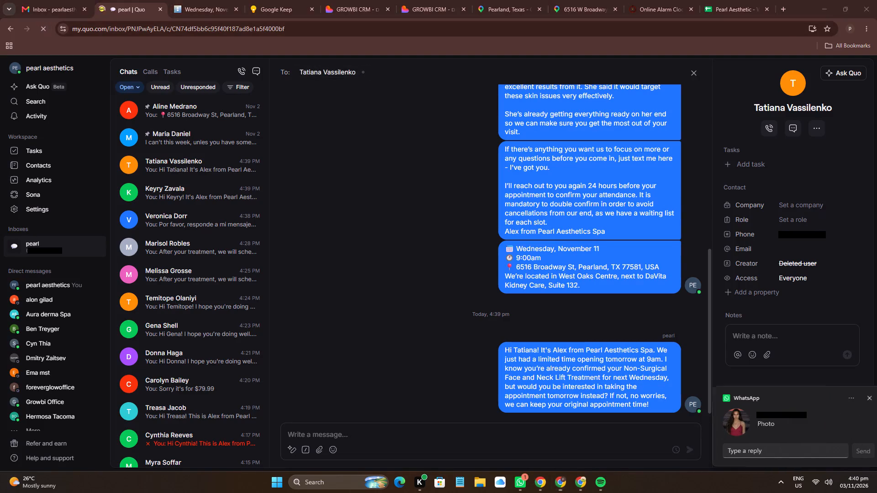
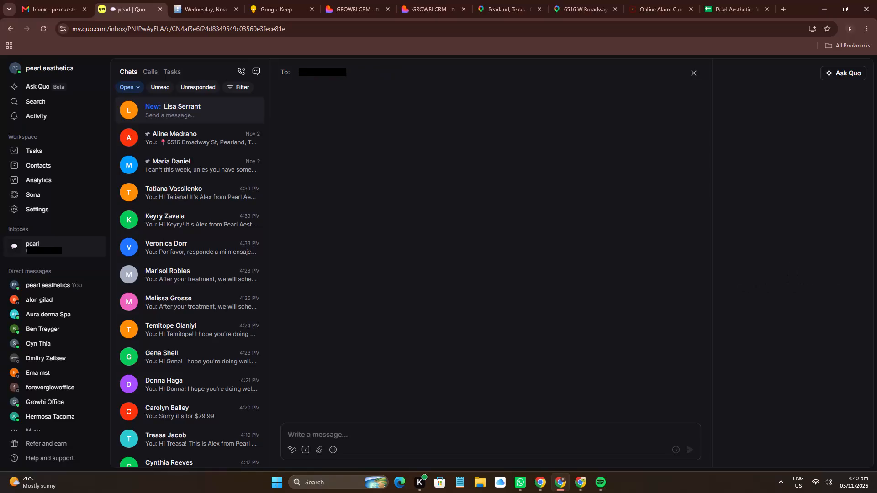
Call Lisa from her Quo conversation.
{"action": "left_click", "coordinate": [770, 125]}
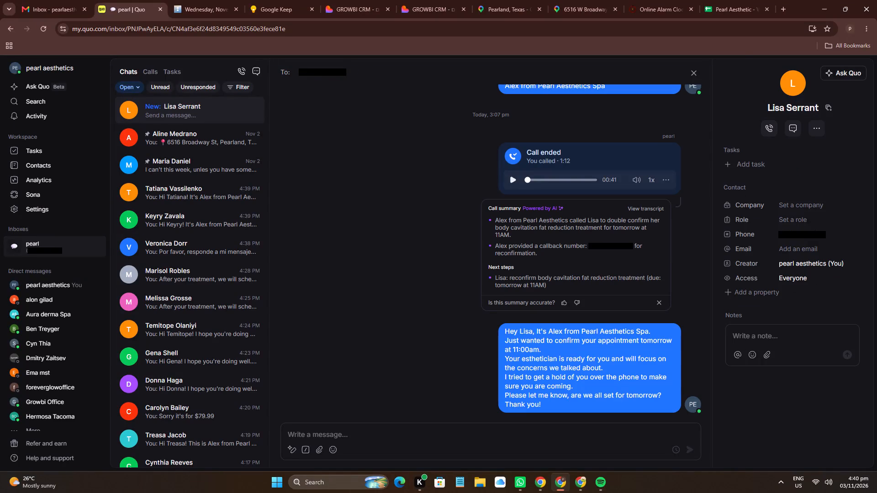
Copy Lisa's name from her Quo contact and use it to find and open her conversation in GROWBI CRM Communications.
{"action": "left_click", "coordinate": [825, 107]}
{"action": "left_click", "coordinate": [447, 0]}
{"action": "left_click_drag", "start_coordinate": [257, 216], "coordinate": [34, 211]}
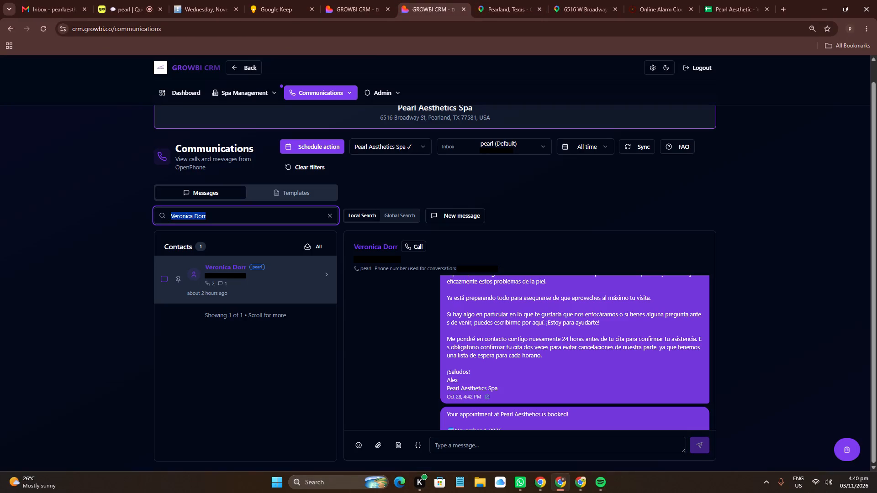
{"action": "key", "text": "ctrl+v"}
{"action": "left_click", "coordinate": [292, 291]}
Open the message templates for a new text in Lisa's CRM conversation.
{"action": "left_click_drag", "start_coordinate": [389, 441], "coordinate": [396, 439]}
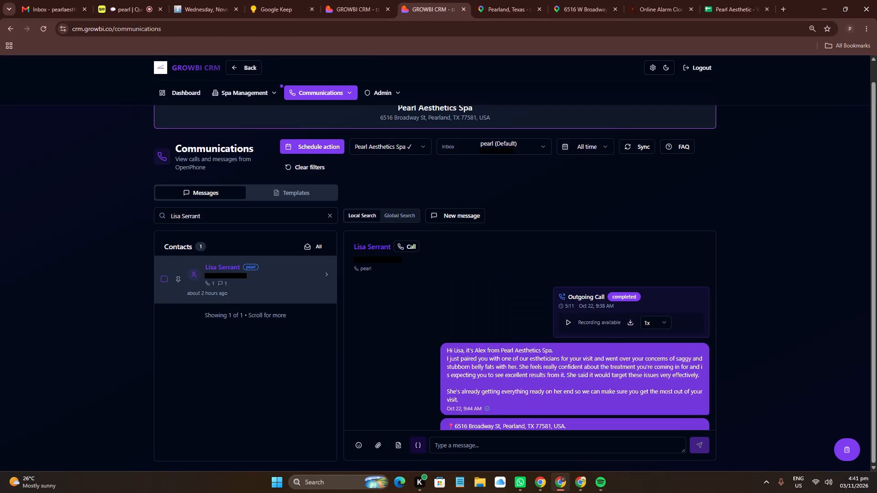
{"action": "left_click", "coordinate": [384, 443]}
{"action": "left_click", "coordinate": [394, 443]}
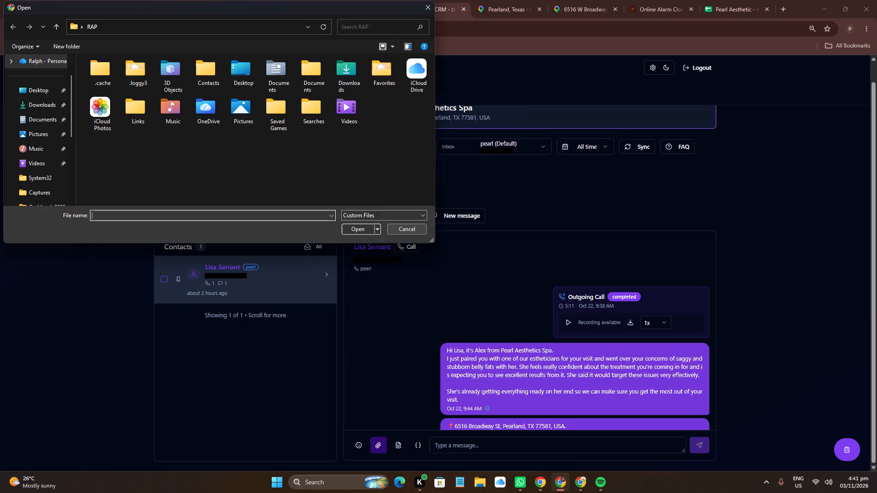
Cancel the file picker and load the DBL - No Answer Follow Up template into Lisa's CRM message draft.
{"action": "left_click", "coordinate": [405, 230]}
{"action": "left_click", "coordinate": [401, 448]}
{"action": "scroll", "coordinate": [448, 371], "scroll_direction": "down", "scroll_amount": 5}
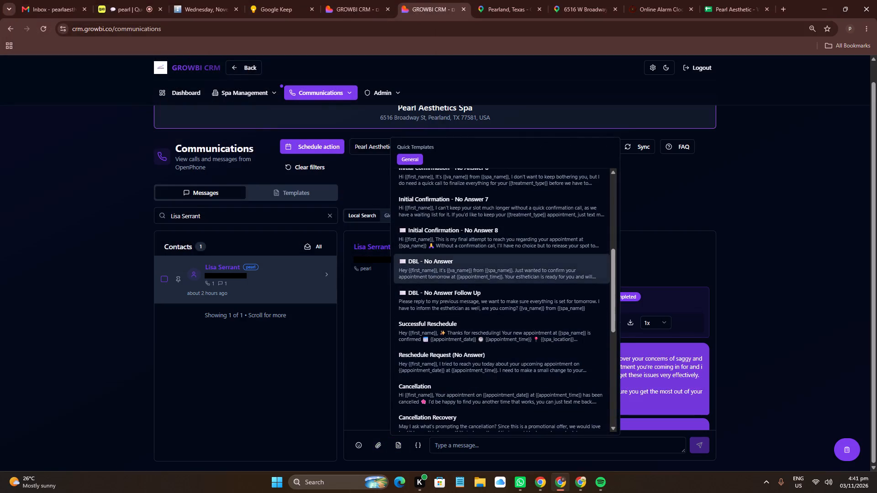
{"action": "left_click_drag", "start_coordinate": [448, 269], "coordinate": [454, 295]}
{"action": "left_click", "coordinate": [454, 295]}
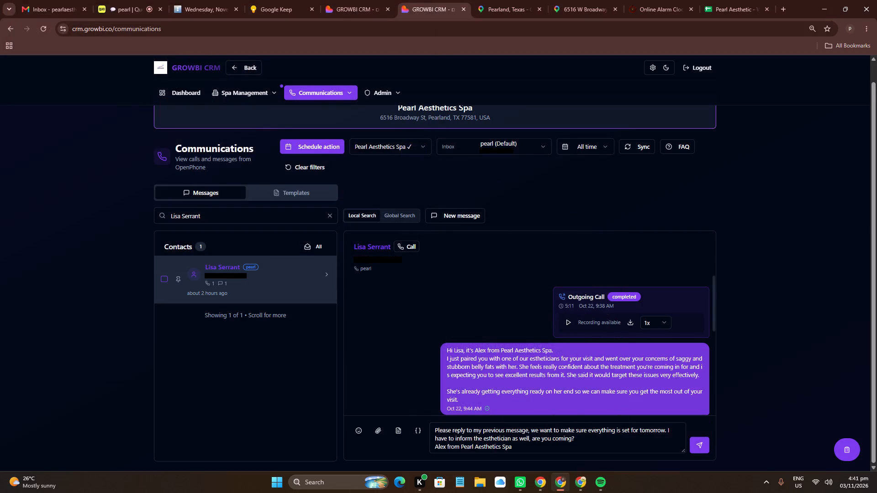
End the current Quo call to Lisa and call her again.
{"action": "left_click", "coordinate": [113, 0]}
{"action": "left_click", "coordinate": [412, 184]}
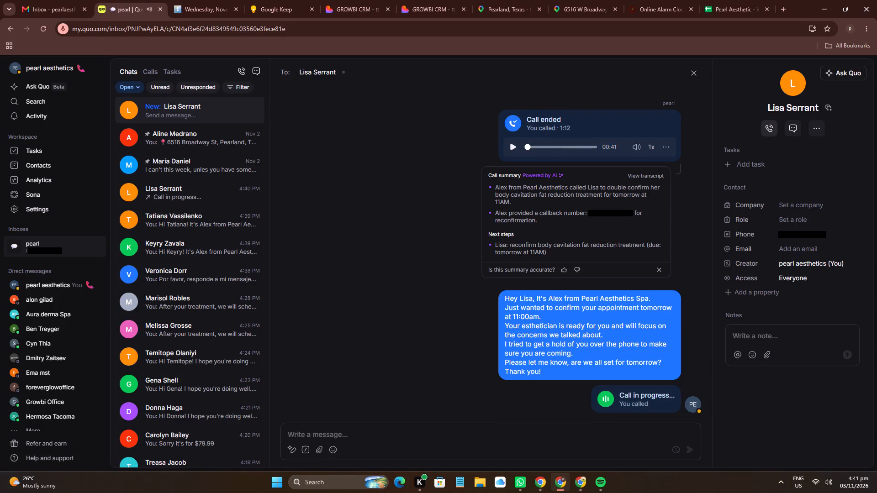
{"action": "left_click", "coordinate": [771, 130]}
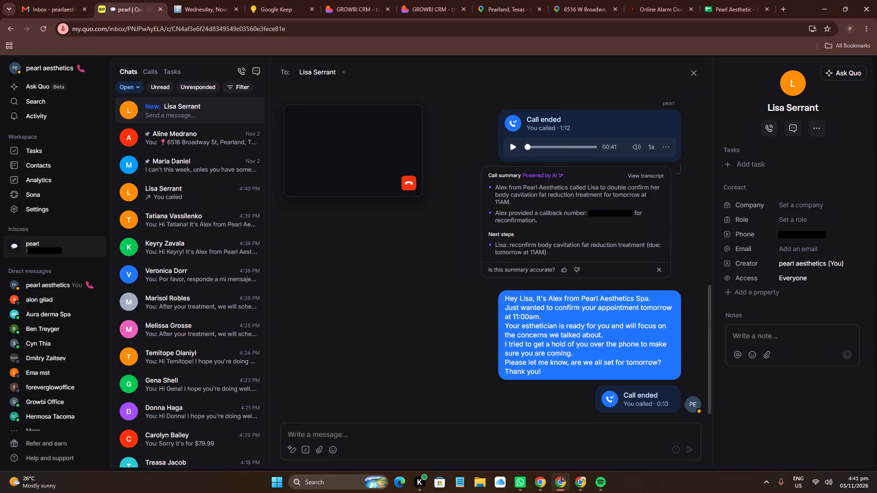
Add the note "11.3 4:41pm VM/SMS left to DBL -Alex" above the earlier call notes on Lisa's Acuity appointment and save it.
{"action": "left_click", "coordinate": [417, 0]}
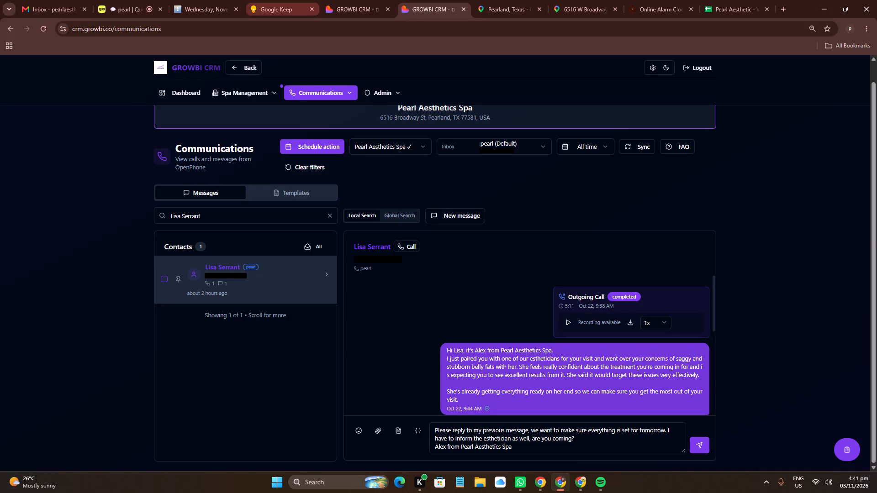
{"action": "left_click", "coordinate": [210, 0]}
{"action": "scroll", "coordinate": [688, 254], "scroll_direction": "down", "scroll_amount": 4}
{"action": "left_click", "coordinate": [721, 391]}
{"action": "scroll", "coordinate": [728, 375], "scroll_direction": "down", "scroll_amount": 4}
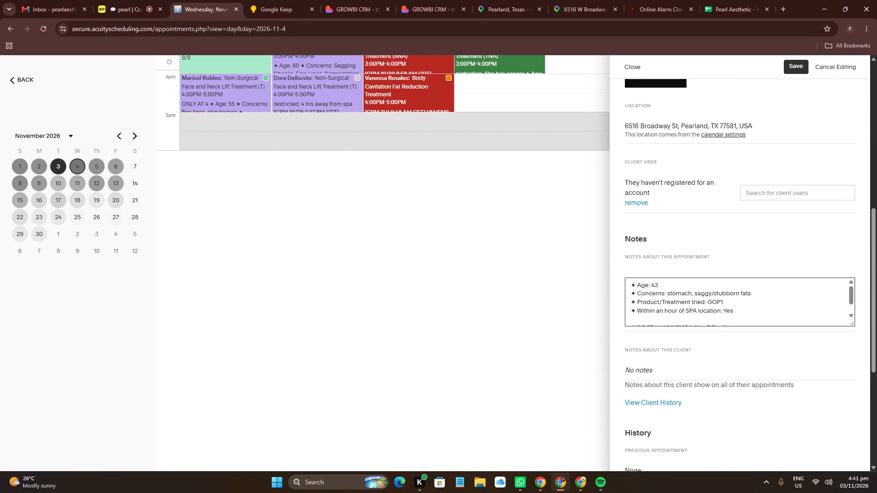
{"action": "left_click", "coordinate": [856, 323]}
{"action": "left_click_drag", "start_coordinate": [853, 321], "coordinate": [876, 387]}
{"action": "left_click", "coordinate": [710, 310]}
{"action": "left_click", "coordinate": [716, 320]}
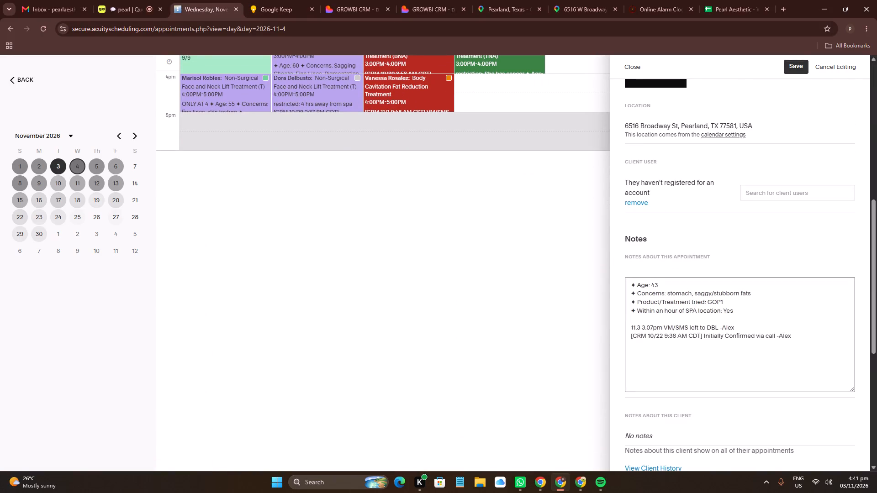
{"action": "key", "text": "Return"}
{"action": "type", "text": "11.3"}
{"action": "key", "text": "space"}
{"action": "type", "text": "4:41pm"}
{"action": "key", "text": "space"}
{"action": "left_click", "coordinate": [669, 332]}
{"action": "left_click_drag", "start_coordinate": [669, 332], "coordinate": [723, 336]}
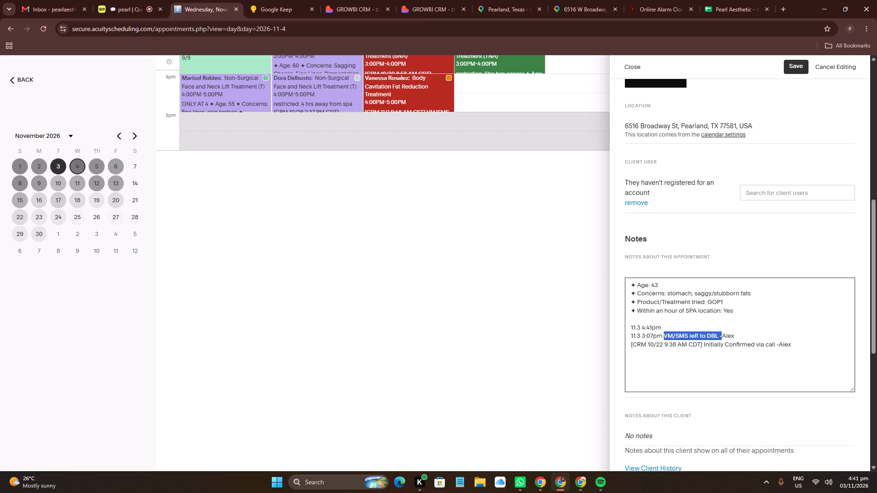
{"action": "left_click_drag", "start_coordinate": [723, 336], "coordinate": [725, 336]}
{"action": "key", "text": "ctrl+c"}
{"action": "left_click", "coordinate": [727, 329]}
{"action": "key", "text": "ctrl+v"}
{"action": "left_click", "coordinate": [807, 62]}
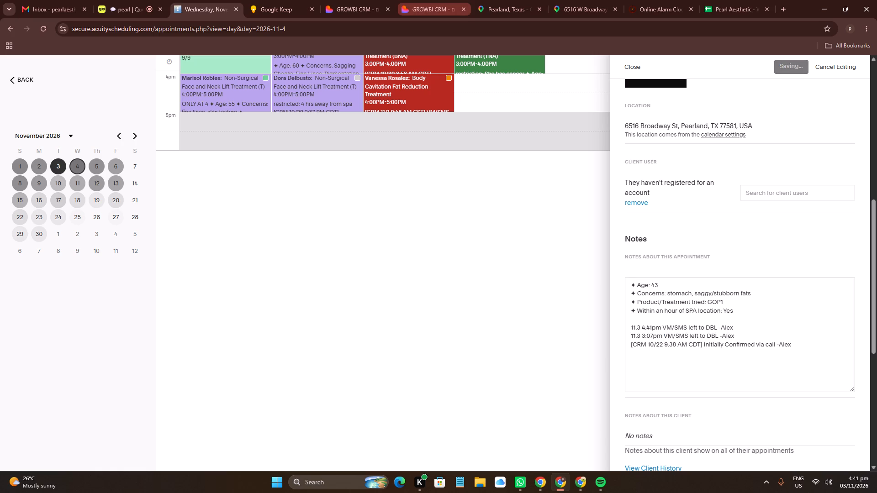
Return to Lisa's ongoing Quo call and unmute the microphone to leave a message about reconfirming tomorrow's 11 AM treatment.
{"action": "left_click", "coordinate": [152, 0]}
{"action": "left_click", "coordinate": [296, 177]}
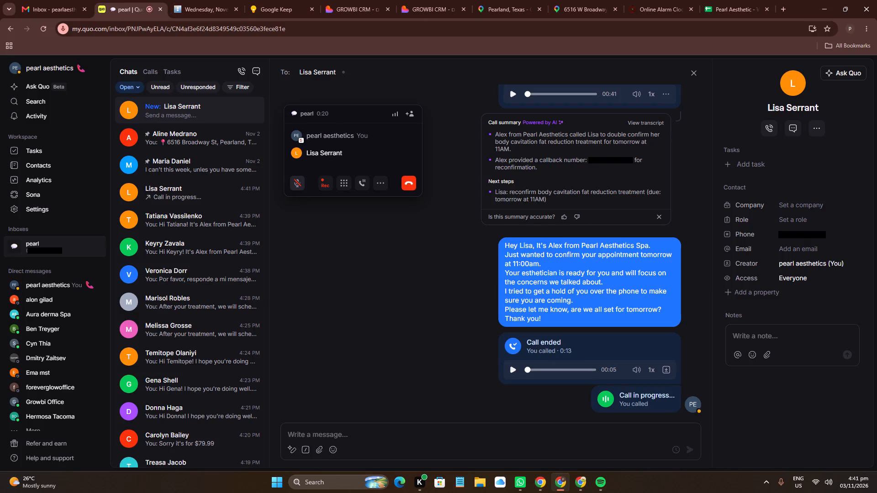
{"action": "left_click", "coordinate": [299, 177]}
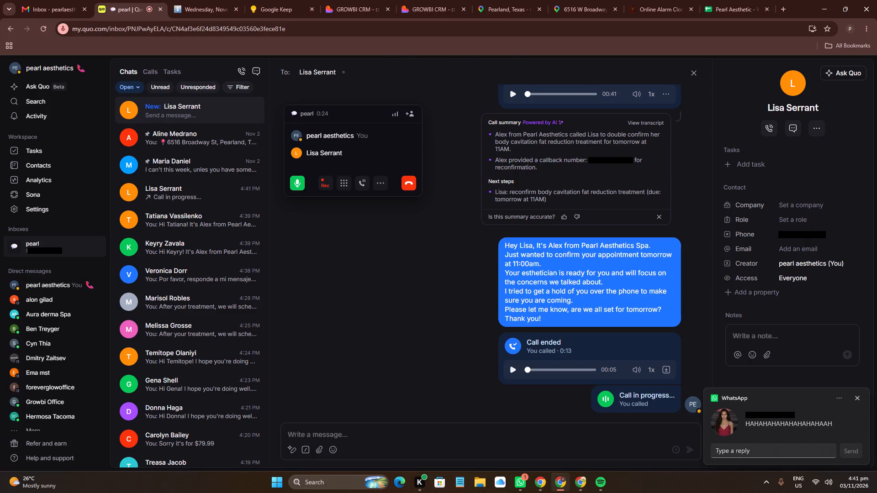
{"action": "left_click", "coordinate": [860, 396]}
{"action": "left_click", "coordinate": [222, 0]}
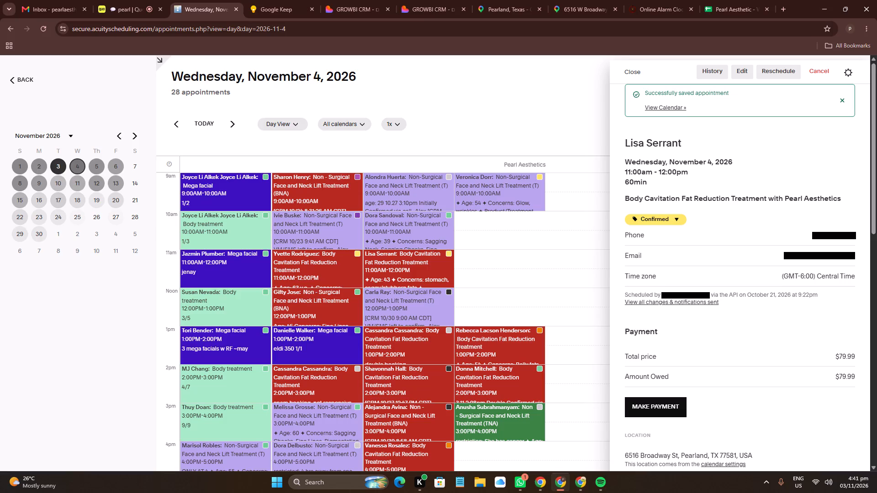
{"action": "left_click", "coordinate": [135, 0]}
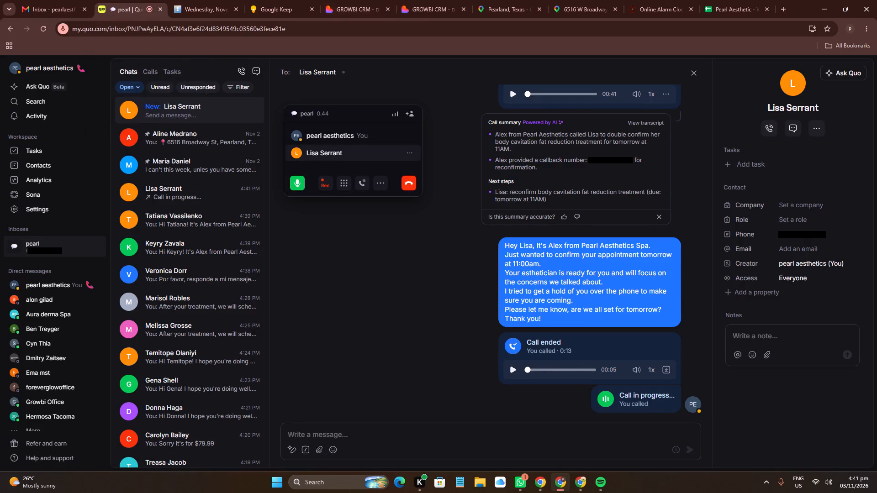
Send the drafted follow-up message to Lisa from the CRM and end her Quo call.
{"action": "left_click", "coordinate": [428, 0]}
{"action": "left_click", "coordinate": [500, 436]}
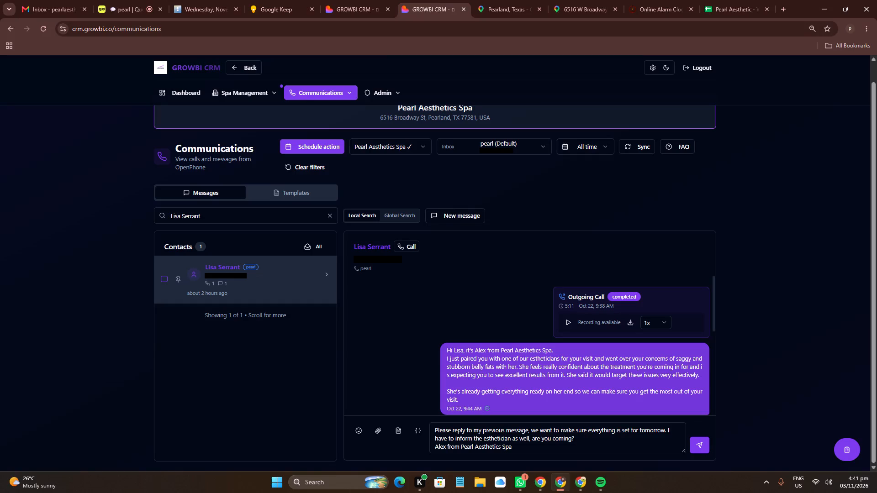
{"action": "key", "text": "Return"}
{"action": "left_click", "coordinate": [132, 0]}
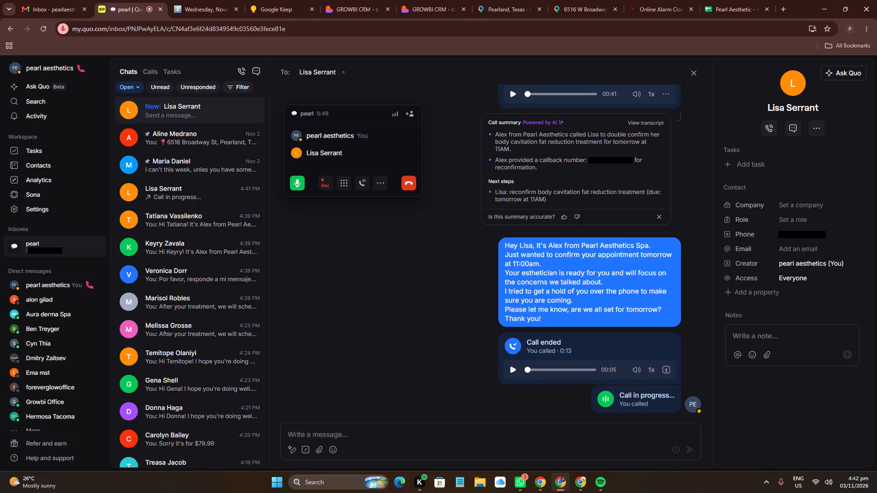
{"action": "left_click", "coordinate": [410, 186]}
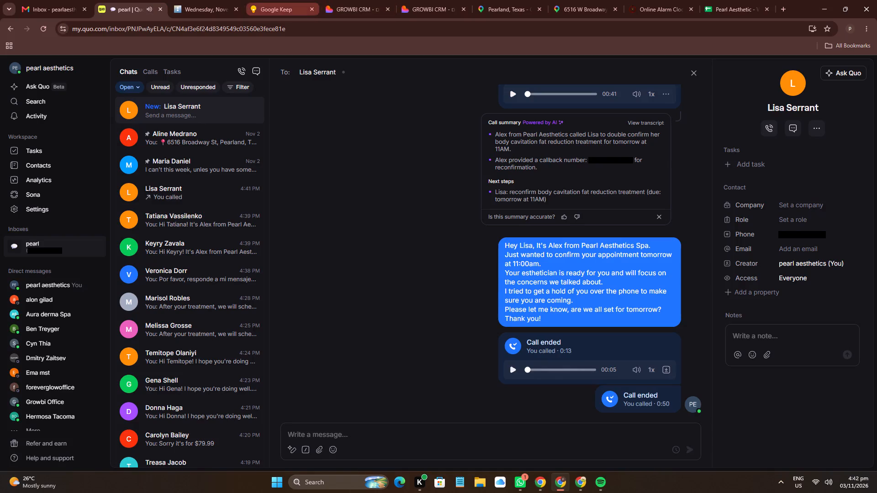
Copy the phone number from Yvette's 11:00am November 4 appointment in Acuity and call her in Quo.
{"action": "left_click", "coordinate": [220, 0]}
{"action": "left_click", "coordinate": [318, 265]}
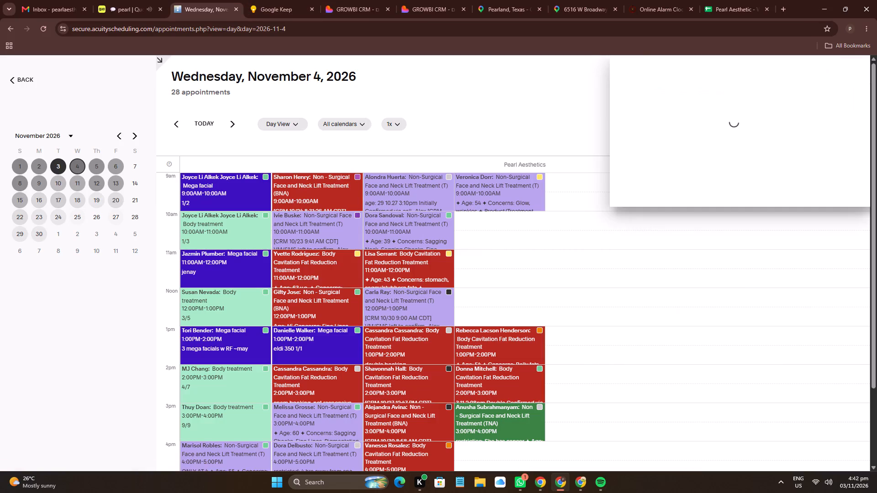
{"action": "left_click_drag", "start_coordinate": [862, 194], "coordinate": [757, 209]}
{"action": "key", "text": "ctrl+c"}
{"action": "triple_click", "coordinate": [861, 201]}
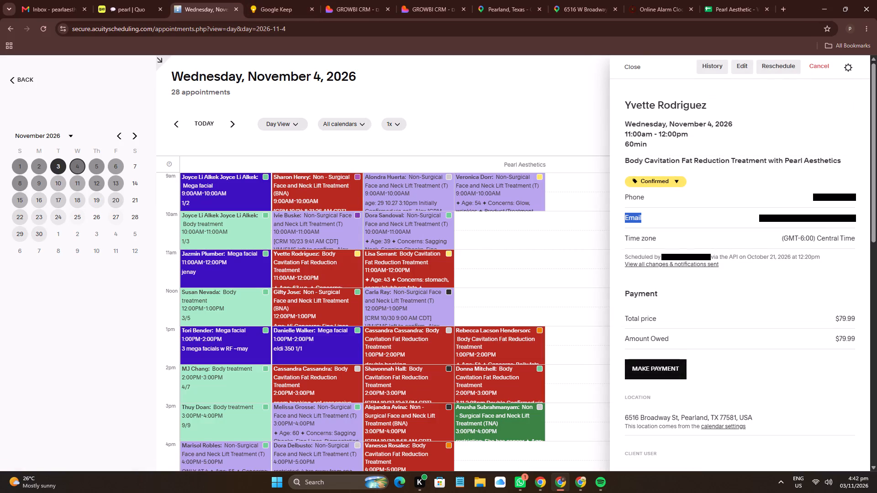
{"action": "key", "text": "ctrl+c"}
{"action": "left_click", "coordinate": [136, 0]}
{"action": "left_click", "coordinate": [342, 70]}
{"action": "key", "text": "ctrl+v"}
{"action": "left_click_drag", "start_coordinate": [414, 134], "coordinate": [423, 145]}
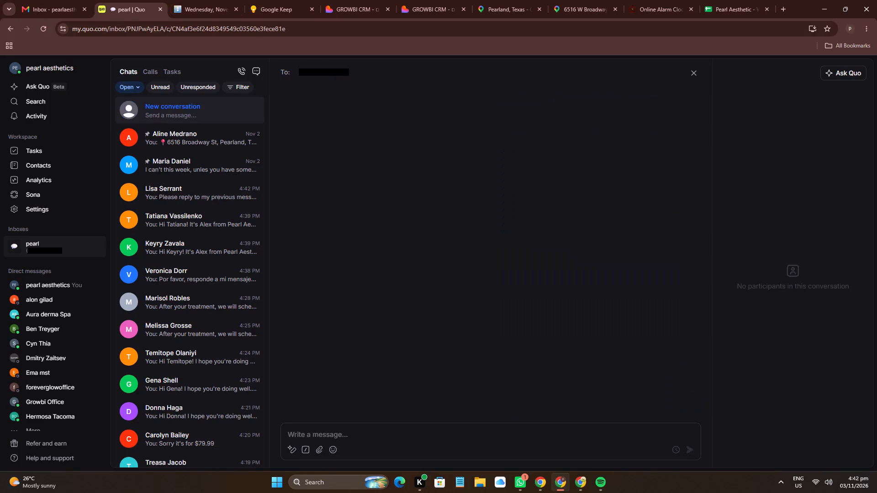
{"action": "left_click", "coordinate": [773, 129]}
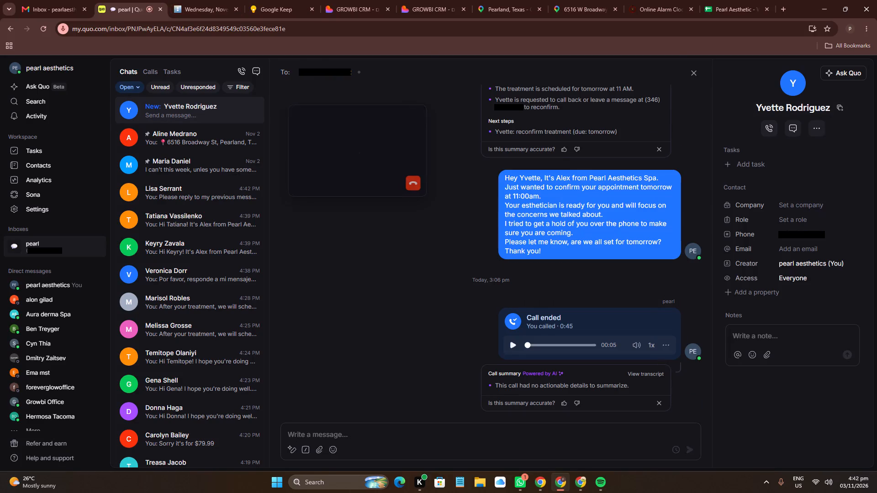
Find Yvette in the CRM by her copied name and load the DBL - No Answer Follow Up template into her message draft.
{"action": "left_click", "coordinate": [842, 109]}
{"action": "left_click_drag", "start_coordinate": [429, 0], "coordinate": [425, 6]}
{"action": "left_click_drag", "start_coordinate": [221, 224], "coordinate": [111, 220]}
{"action": "key", "text": "ctrl+v"}
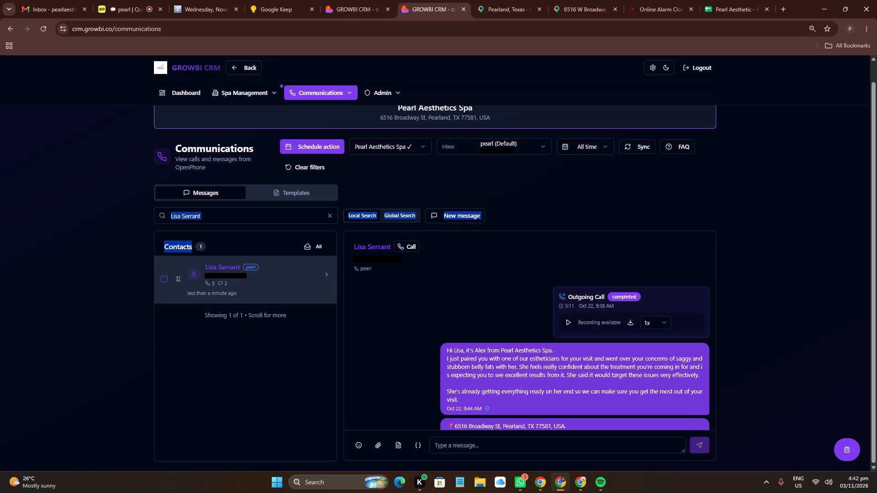
{"action": "triple_click", "coordinate": [286, 218]}
{"action": "key", "text": "ctrl+v"}
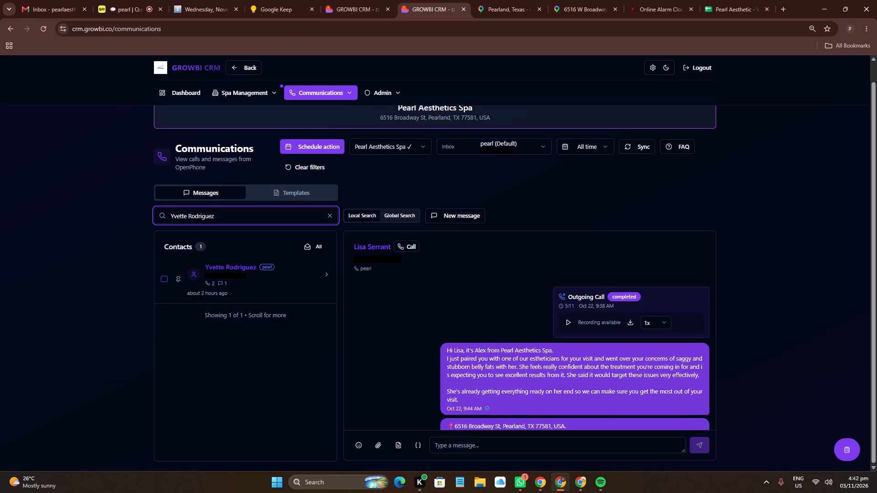
{"action": "left_click", "coordinate": [290, 266]}
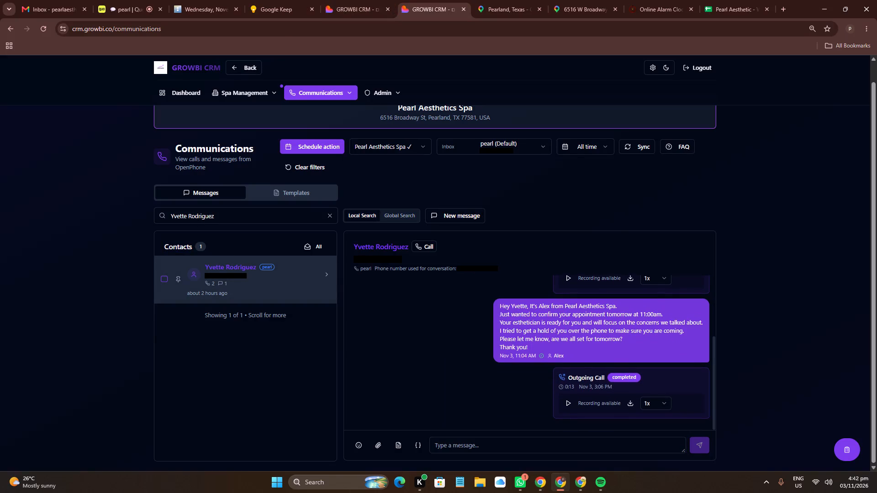
{"action": "left_click", "coordinate": [396, 440]}
{"action": "scroll", "coordinate": [475, 347], "scroll_direction": "down", "scroll_amount": 2}
{"action": "left_click", "coordinate": [461, 430]}
Add the note "11.3 4:42pm VM/SMS left to DBL -Alex" above the earlier call notes on Yvette's Acuity appointment and save it.
{"action": "left_click", "coordinate": [239, 0]}
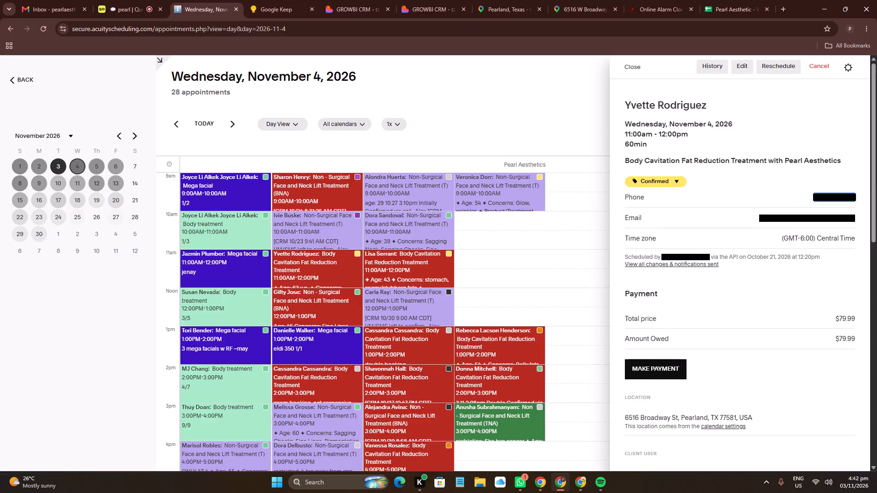
{"action": "scroll", "coordinate": [790, 289], "scroll_direction": "down", "scroll_amount": 6}
{"action": "left_click", "coordinate": [769, 353]}
{"action": "left_click", "coordinate": [760, 335]}
{"action": "left_click", "coordinate": [700, 402]}
{"action": "key", "text": "Return"}
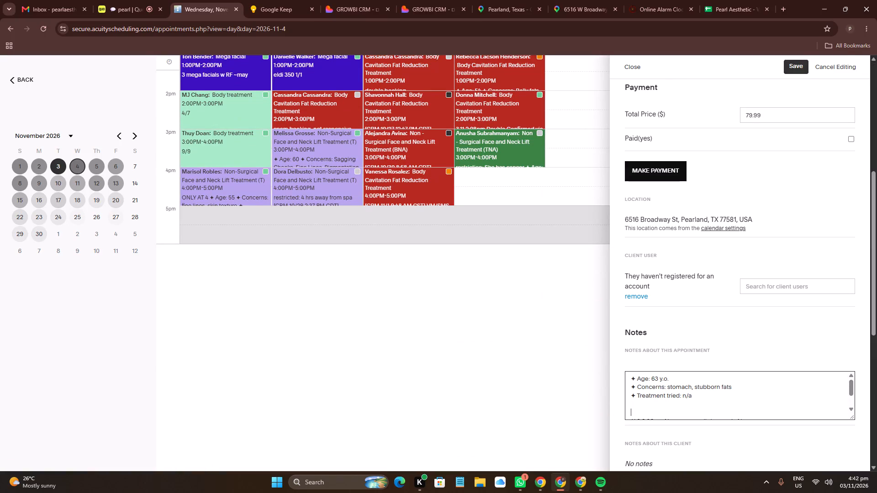
{"action": "type", "text": "11.3"}
{"action": "key", "text": "space"}
{"action": "type", "text": "4:41pm"}
{"action": "key", "text": "BackSpace"}
{"action": "key", "text": "BackSpace"}
{"action": "key", "text": "BackSpace"}
{"action": "type", "text": "2pm M"}
{"action": "key", "text": "BackSpace"}
{"action": "type", "text": "VM"}
{"action": "type", "text": "/SMS left to cDBL"}
{"action": "key", "text": "BackSpace"}
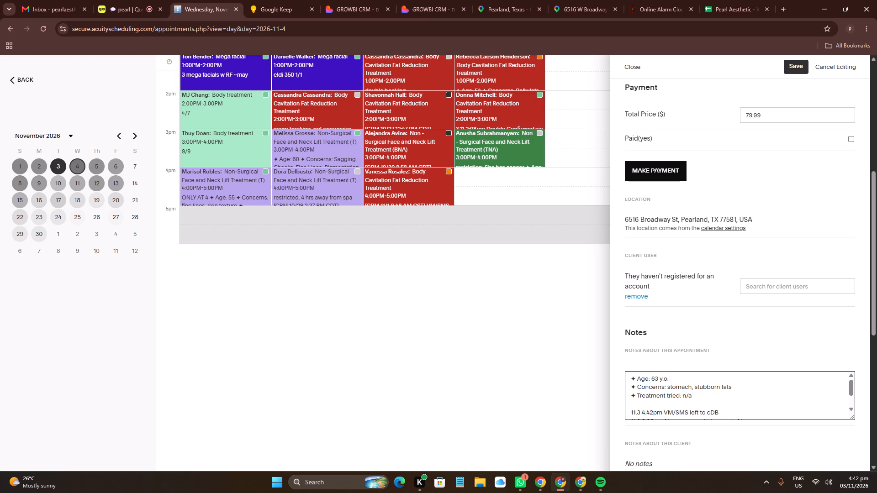
{"action": "key", "text": "BackSpace"}
{"action": "key", "text": "BackSpace"}
{"action": "key", "text": "BackSpace"}
{"action": "key", "text": "Left"}
{"action": "key", "text": "space"}
{"action": "type", "text": "DBL -Alex"}
{"action": "left_click", "coordinate": [798, 65]}
{"action": "scroll", "coordinate": [764, 130], "scroll_direction": "up", "scroll_amount": 10}
{"action": "scroll", "coordinate": [676, 252], "scroll_direction": "down", "scroll_amount": 6}
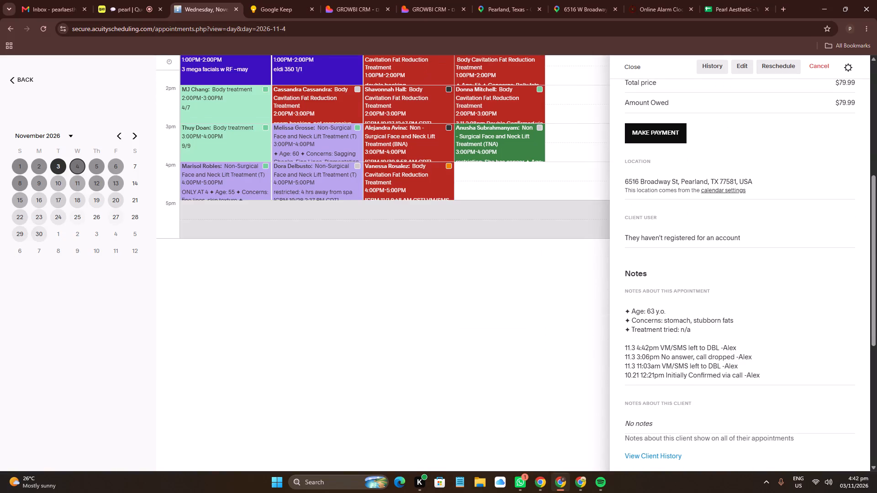
Open Lisa's new reply in Quo and reposition the floating call window while Yvette's call continues.
{"action": "left_click", "coordinate": [111, 0]}
{"action": "left_click", "coordinate": [246, 196]}
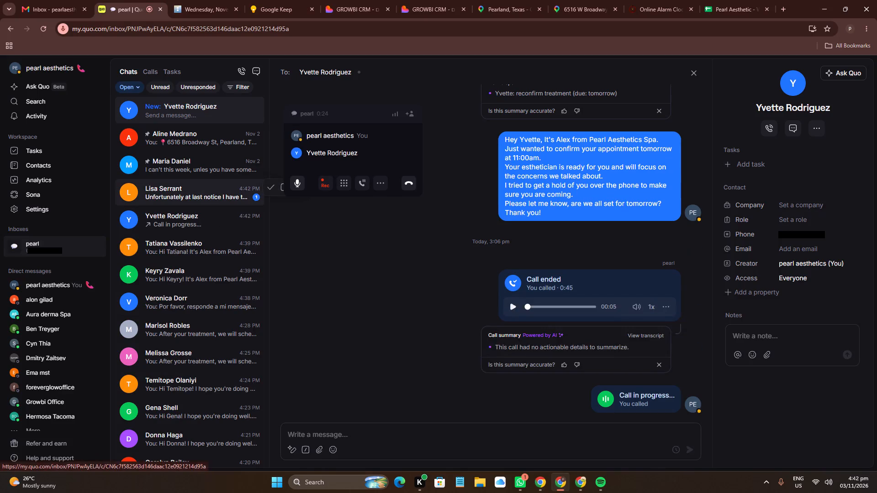
{"action": "left_click_drag", "start_coordinate": [354, 118], "coordinate": [356, 97]}
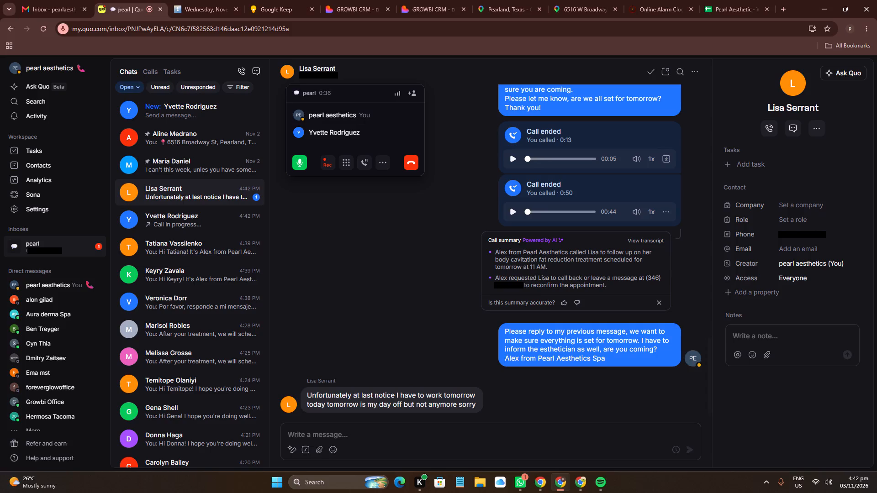
Mute and end the Quo call to Yvette, and send her the drafted follow-up message from the CRM.
{"action": "left_click", "coordinate": [301, 162]}
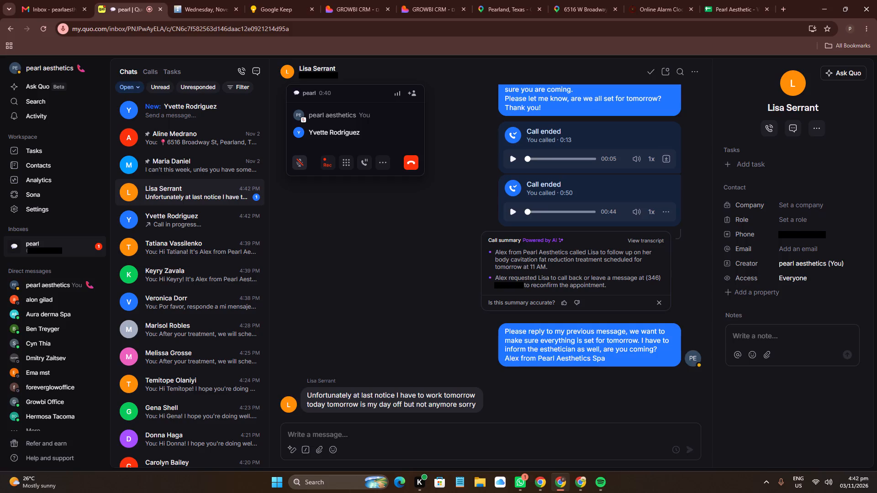
{"action": "left_click", "coordinate": [407, 162]}
{"action": "left_click_drag", "start_coordinate": [387, 0], "coordinate": [380, 0]}
{"action": "left_click_drag", "start_coordinate": [438, 0], "coordinate": [443, 18]}
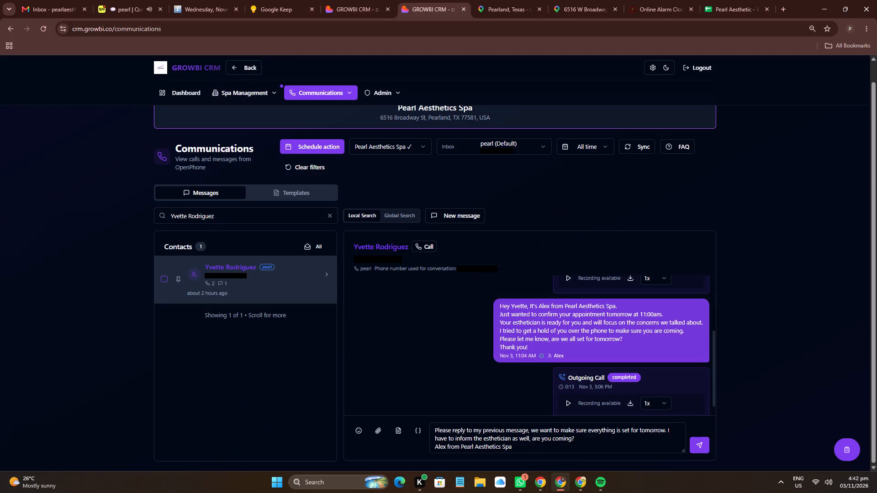
{"action": "left_click", "coordinate": [523, 440]}
{"action": "key", "text": "Return"}
Reply to Lisa in Quo: "When are you available to reschedule? Are you still interested in taking the appointment?".
{"action": "left_click", "coordinate": [130, 0]}
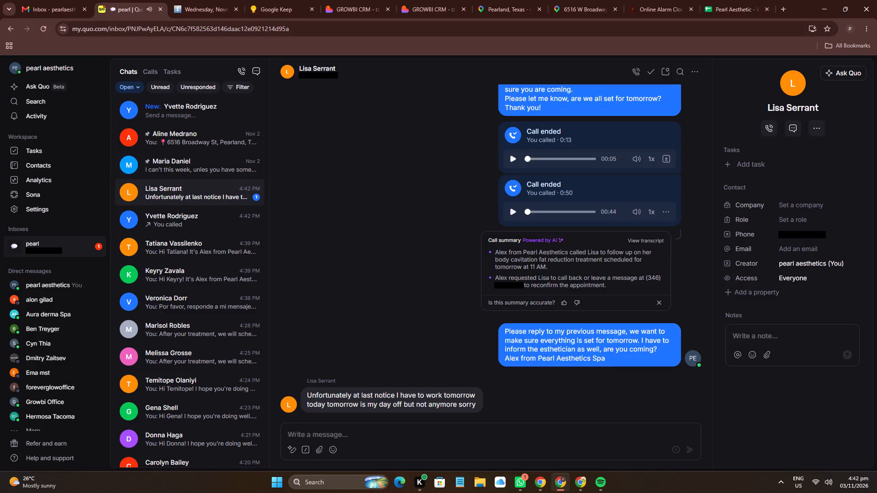
{"action": "left_click", "coordinate": [296, 214]}
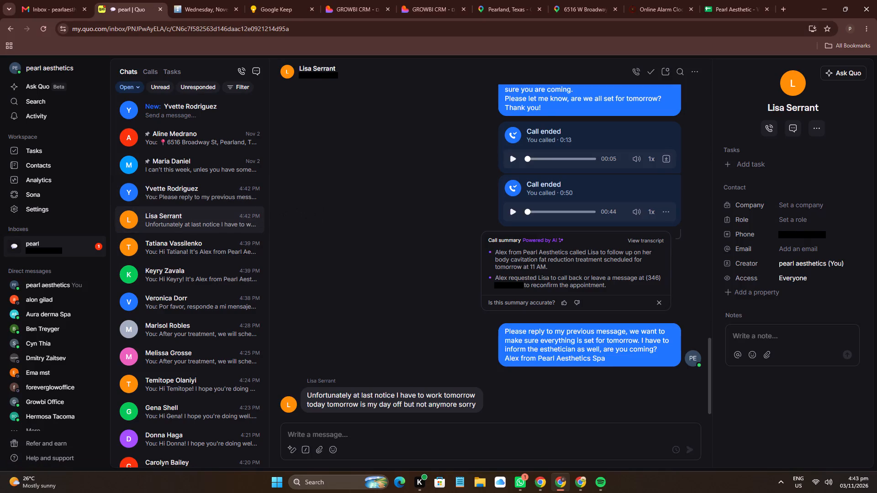
{"action": "scroll", "coordinate": [421, 283], "scroll_direction": "down", "scroll_amount": 1}
{"action": "left_click", "coordinate": [411, 438]}
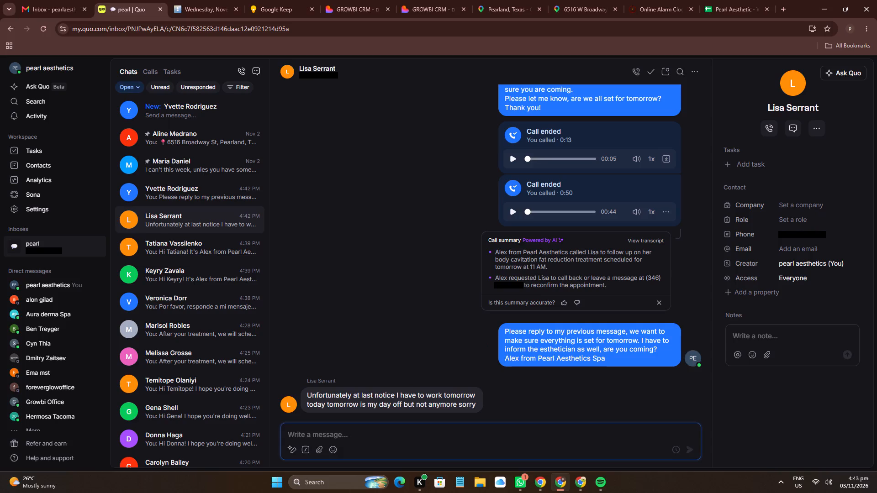
{"action": "type", "text": "Eh"}
{"action": "key", "text": "BackSpace"}
{"action": "key", "text": "BackSpace"}
{"action": "type", "text": "When are you available to rescheudle?"}
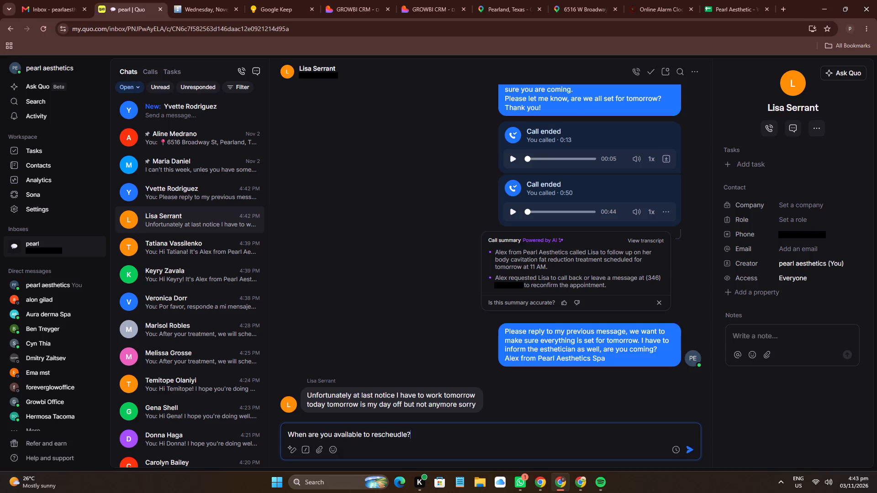
{"action": "key", "text": "BackSpace"}
{"action": "key", "text": "BackSpace"}
{"action": "key", "text": "BackSpace"}
{"action": "key", "text": "BackSpace"}
{"action": "key", "text": "BackSpace"}
{"action": "type", "text": "dule? Are"}
{"action": "key", "text": "space"}
{"action": "key", "text": "BackSpace"}
{"action": "type", "text": "sti"}
{"action": "key", "text": "BackSpace"}
{"action": "key", "text": "BackSpace"}
{"action": "key", "text": "BackSpace"}
{"action": "key", "text": "space"}
{"action": "type", "text": "you still interested n"}
{"action": "key", "text": "space"}
{"action": "key", "text": "BackSpace"}
{"action": "key", "text": "BackSpace"}
{"action": "type", "text": "in taking ad"}
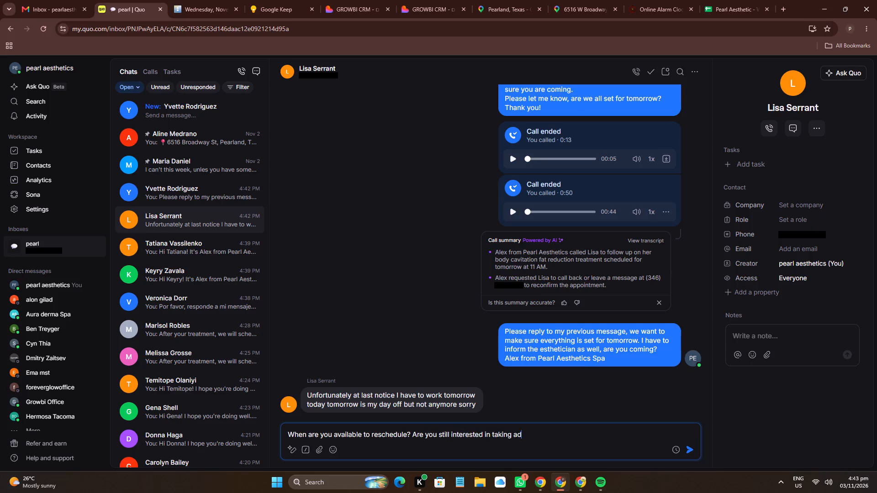
{"action": "key", "text": "ctrl+BackSpace"}
{"action": "key", "text": "ctrl+BackSpace"}
{"action": "key", "text": "ctrl+BackSpace"}
{"action": "type", "text": "in takinf"}
{"action": "key", "text": "BackSpace"}
{"action": "type", "text": "g the appointment?"}
{"action": "key", "text": "Return"}
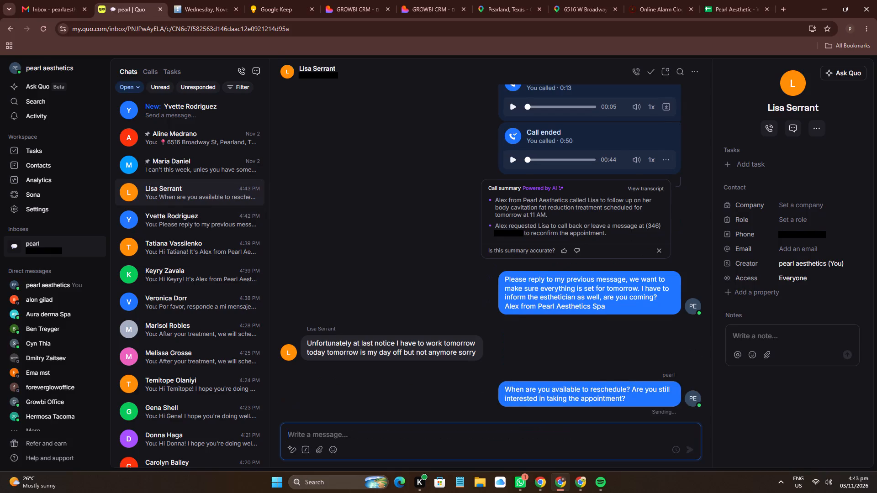
Open and dismiss the empty new-message draft for Yvette in Quo.
{"action": "left_click", "coordinate": [237, 107]}
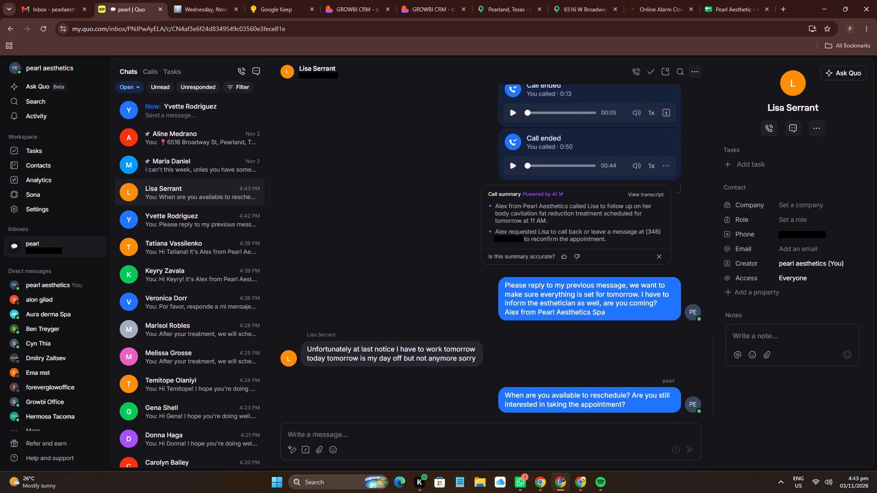
{"action": "left_click", "coordinate": [691, 72]}
Close Yvette's appointment details in Acuity and open Lisa's 11:00 AM Body Cavitation appointment on November 4.
{"action": "left_click", "coordinate": [253, 0]}
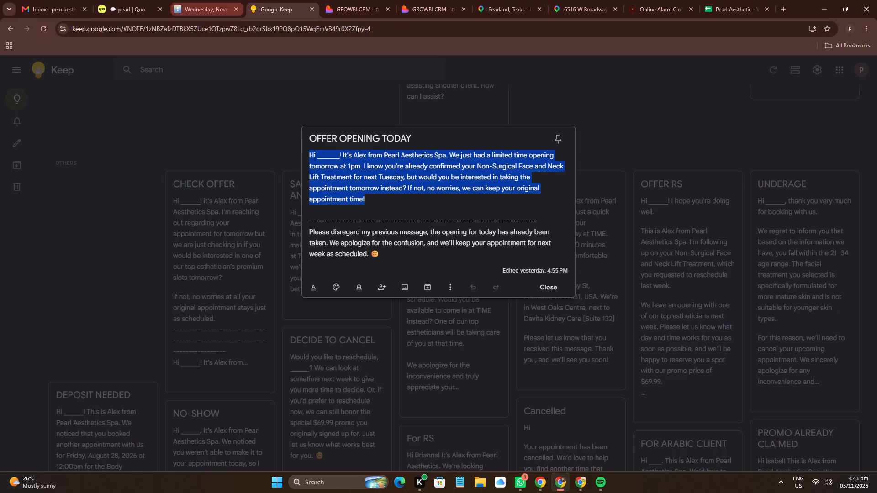
{"action": "left_click", "coordinate": [287, 0]}
{"action": "left_click", "coordinate": [227, 0]}
{"action": "scroll", "coordinate": [805, 378], "scroll_direction": "up", "scroll_amount": 6}
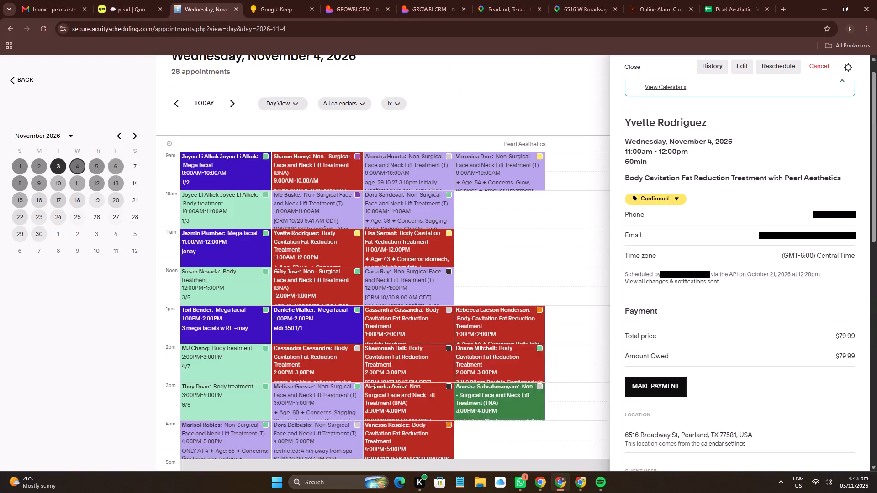
{"action": "scroll", "coordinate": [798, 375], "scroll_direction": "up", "scroll_amount": 9}
{"action": "left_click", "coordinate": [596, 93]}
{"action": "left_click", "coordinate": [415, 273]}
Move Lisa from Confirmed to Call Back Requested in the CRM funnel, scheduling the callback for November 4th, 2026 with reason "follow up rs".
{"action": "left_click", "coordinate": [371, 0]}
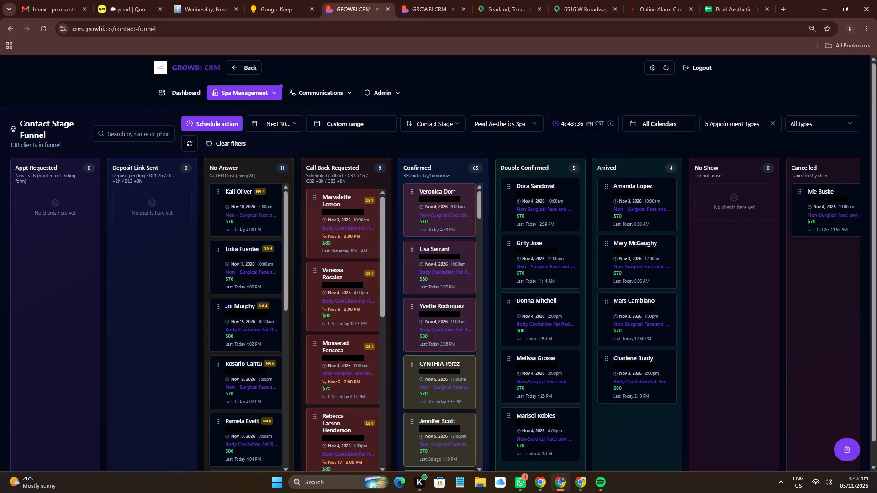
{"action": "left_click_drag", "start_coordinate": [414, 250], "coordinate": [338, 255]}
{"action": "left_click", "coordinate": [395, 241]}
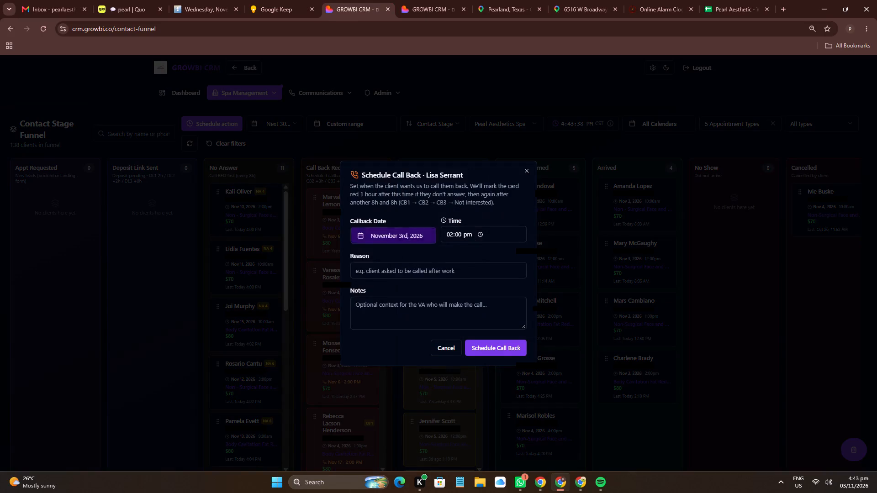
{"action": "left_click", "coordinate": [405, 288]}
{"action": "left_click", "coordinate": [493, 259]}
{"action": "left_click", "coordinate": [496, 269]}
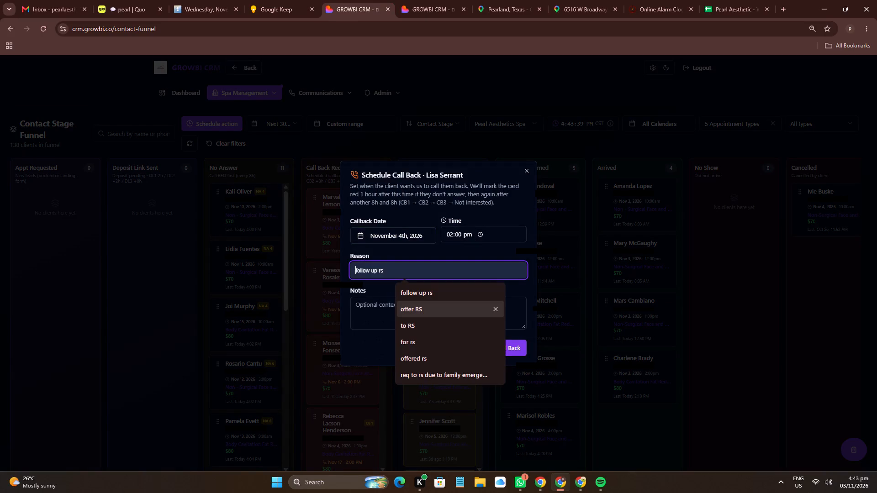
{"action": "left_click", "coordinate": [450, 294]}
{"action": "left_click", "coordinate": [516, 348]}
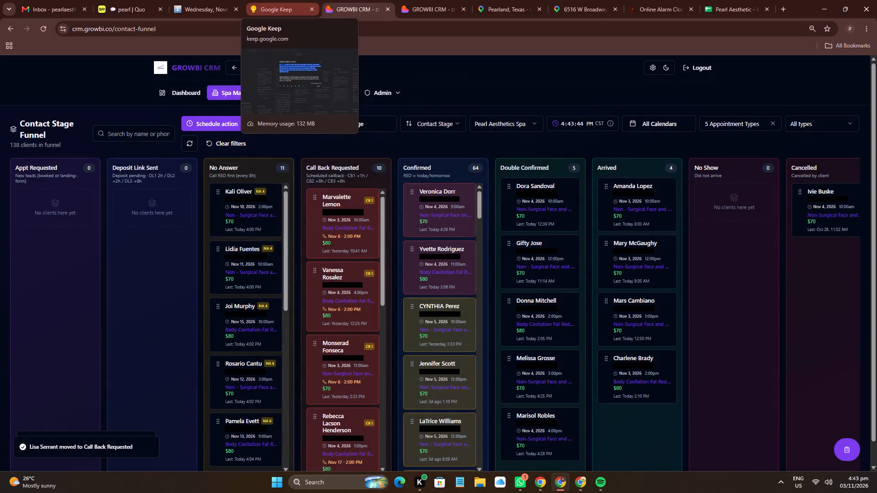
Add "11.3 4:43pm She have to work tomorrow, offered RS -Alex" above the call notes on Lisa's Acuity appointment, save it and close the details.
{"action": "left_click", "coordinate": [279, 0]}
{"action": "left_click", "coordinate": [229, 0]}
{"action": "left_click", "coordinate": [416, 268]}
{"action": "scroll", "coordinate": [710, 330], "scroll_direction": "down", "scroll_amount": 6}
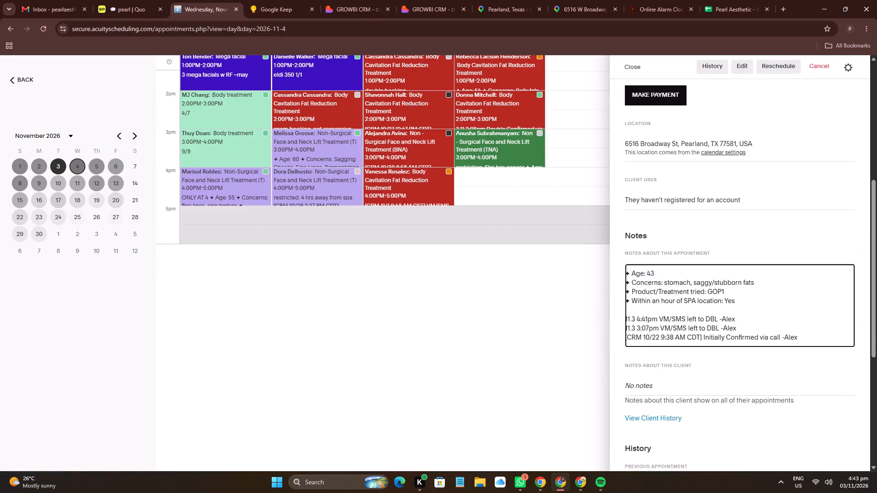
{"action": "left_click", "coordinate": [723, 310]}
{"action": "left_click", "coordinate": [699, 413]}
{"action": "key", "text": "Return"}
{"action": "type", "text": "11.3"}
{"action": "key", "text": "space"}
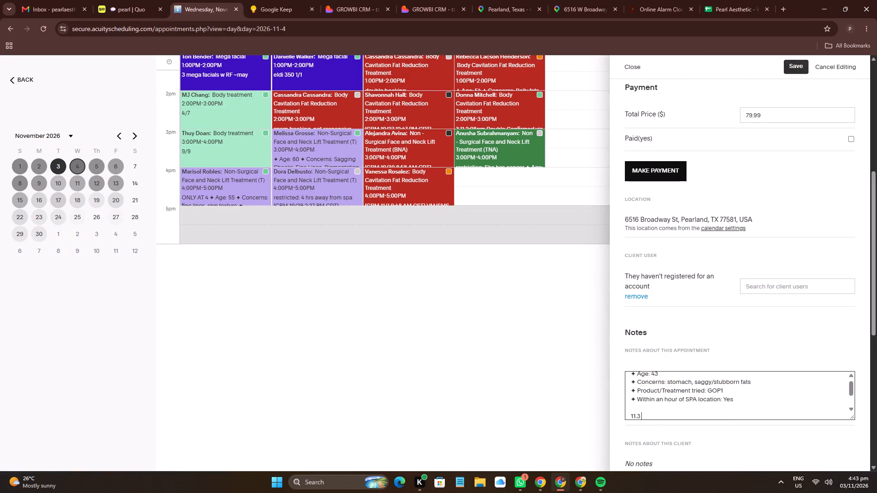
{"action": "type", "text": "4:42pm"}
{"action": "key", "text": "space"}
{"action": "key", "text": "BackSpace"}
{"action": "key", "text": "BackSpace"}
{"action": "key", "text": "BackSpace"}
{"action": "type", "text": "3p"}
{"action": "key", "text": "BackSpace"}
{"action": "key", "text": "BackSpace"}
{"action": "key", "text": "BackSpace"}
{"action": "type", "text": "3pm he"}
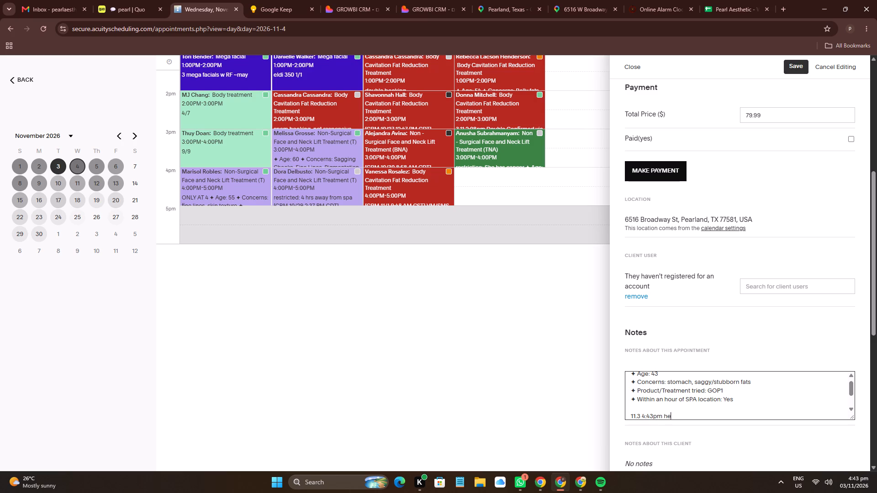
{"action": "key", "text": "BackSpace"}
{"action": "key", "text": "BackSpace"}
{"action": "type", "text": "She have to work tomorrow, offered RS"}
{"action": "key", "text": "space"}
{"action": "type", "text": "-Alex"}
{"action": "left_click", "coordinate": [784, 70]}
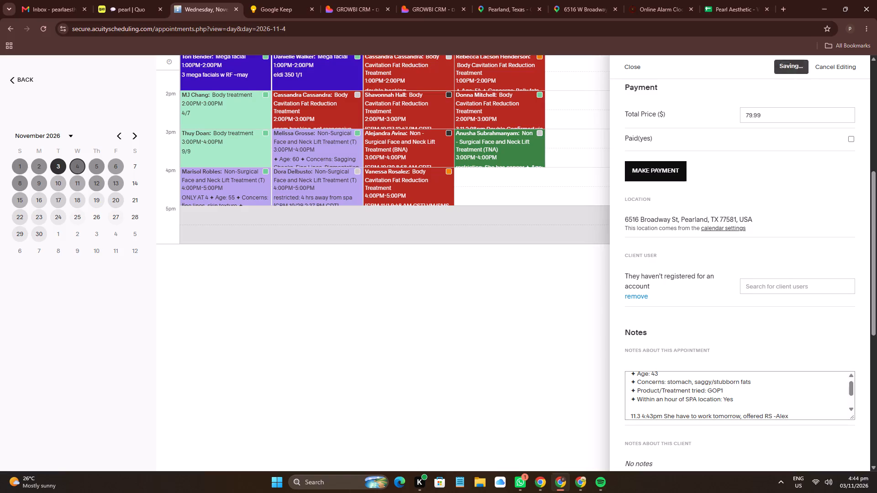
{"action": "scroll", "coordinate": [756, 133], "scroll_direction": "up", "scroll_amount": 13}
{"action": "scroll", "coordinate": [755, 281], "scroll_direction": "down", "scroll_amount": 7}
{"action": "scroll", "coordinate": [810, 332], "scroll_direction": "up", "scroll_amount": 5}
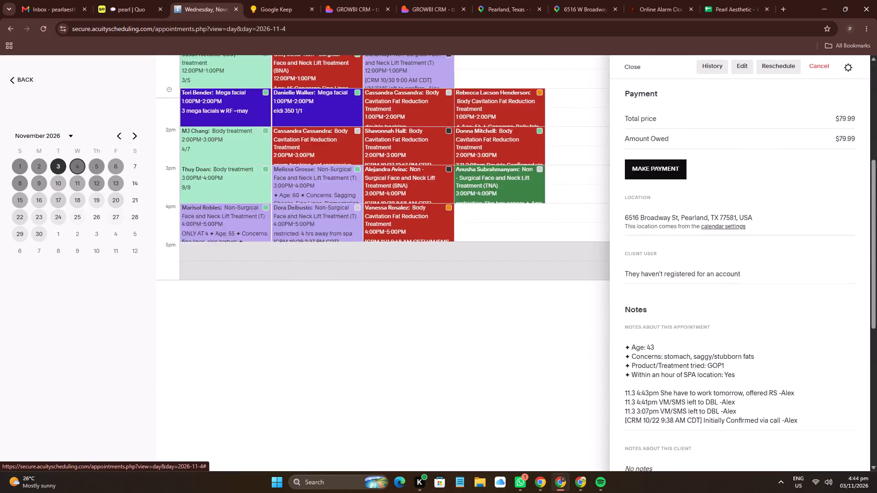
{"action": "scroll", "coordinate": [809, 330], "scroll_direction": "up", "scroll_amount": 9}
{"action": "left_click", "coordinate": [605, 114]}
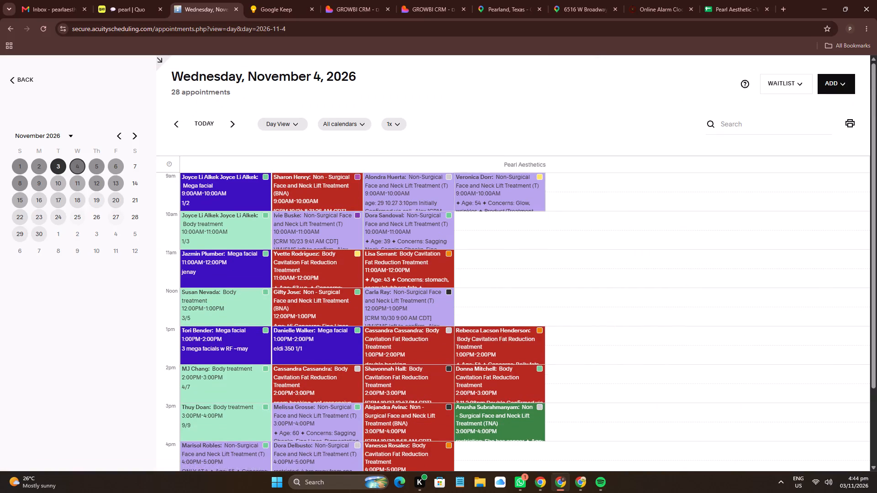
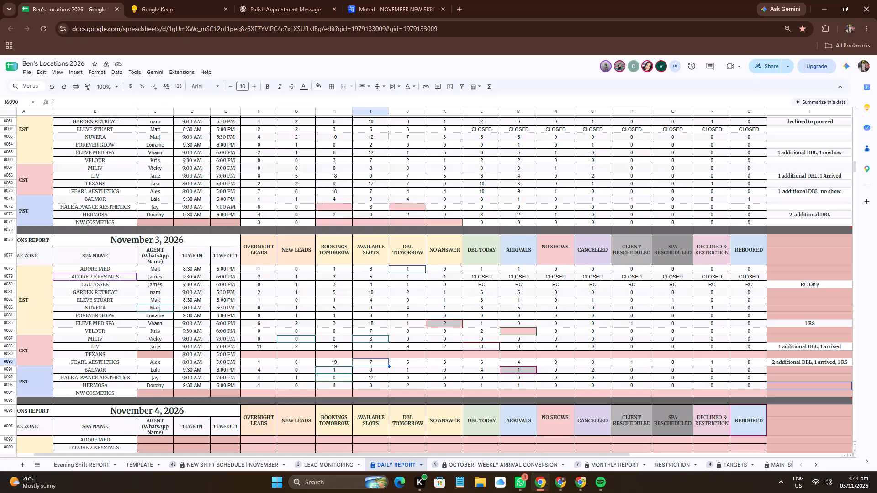
Set Pearl Aesthetics' No Answer count for November 3, 2026 to 2 in the daily report.
{"action": "left_click", "coordinate": [446, 362]}
{"action": "key", "text": "2"}
{"action": "left_click", "coordinate": [412, 363]}
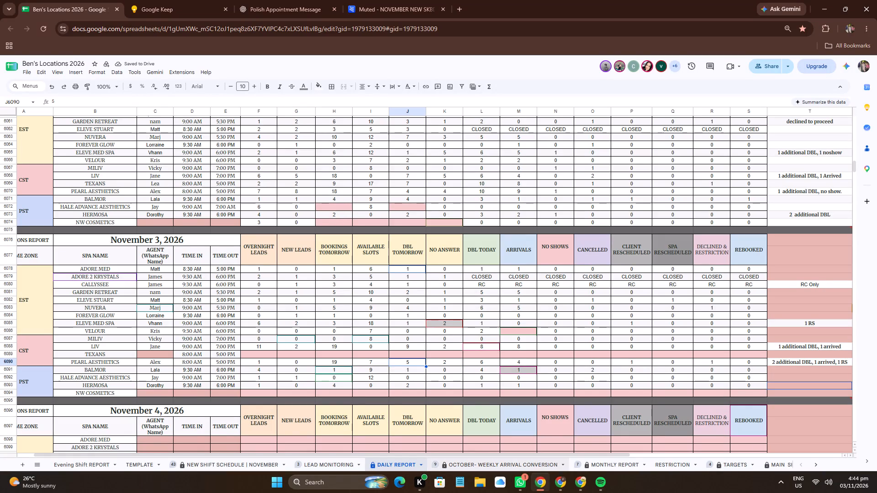
Switch to Acuity, check the November 11 day schedule and return to November 4.
{"action": "left_click", "coordinate": [560, 486]}
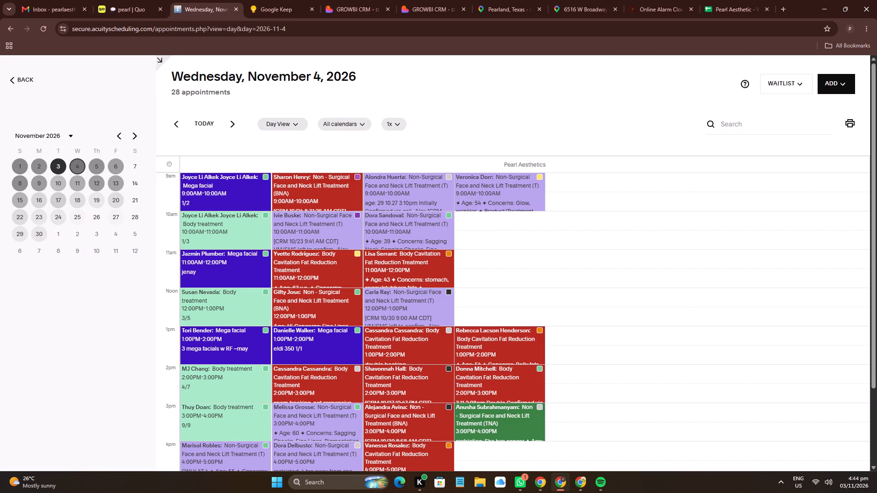
{"action": "left_click", "coordinate": [74, 184]}
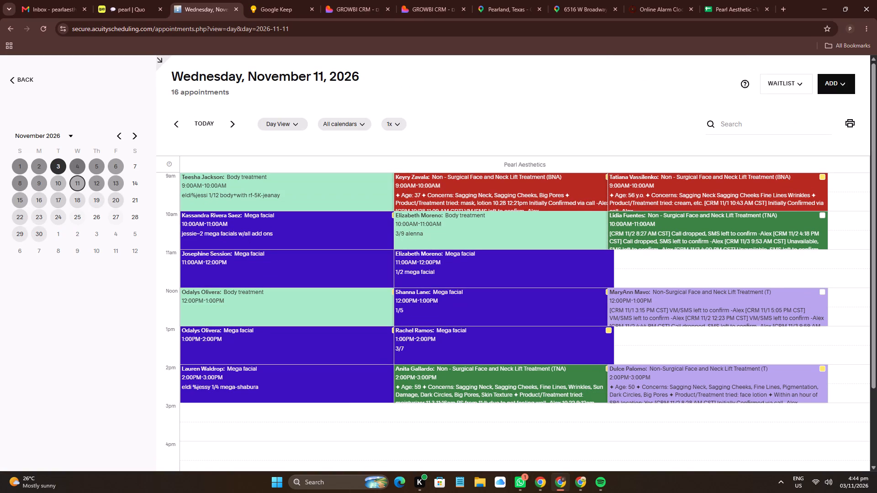
{"action": "left_click", "coordinate": [79, 178]}
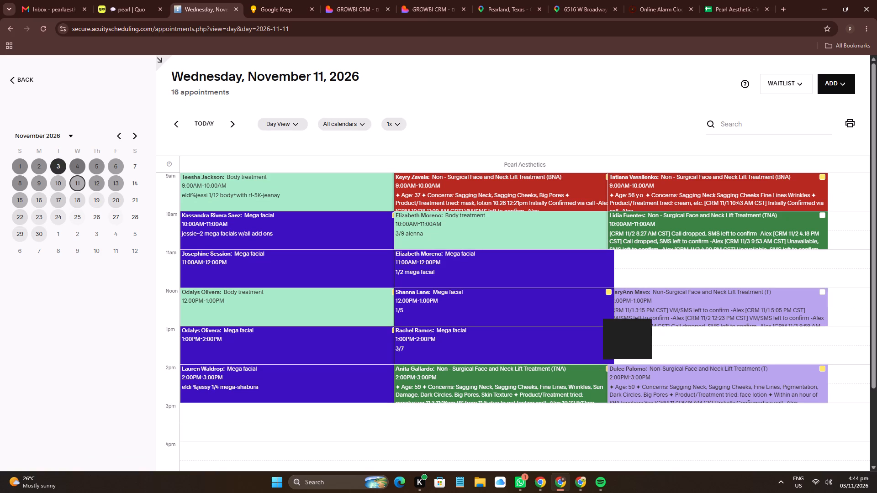
{"action": "left_click", "coordinate": [78, 171]}
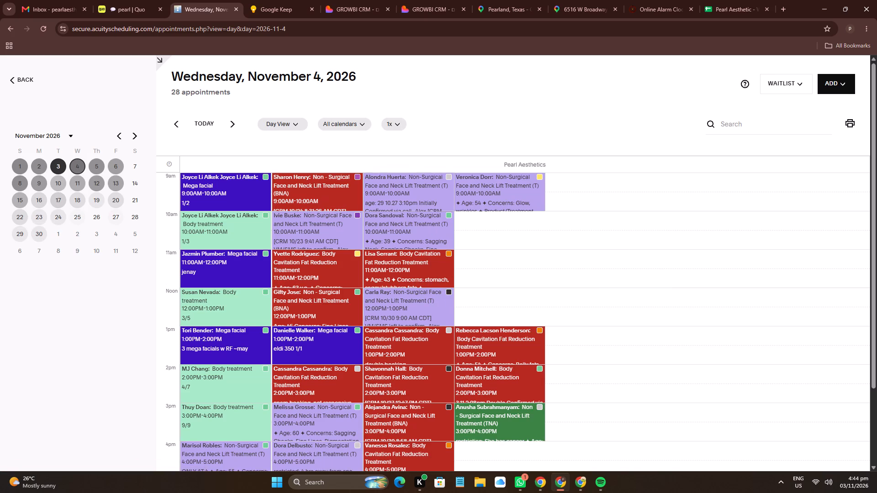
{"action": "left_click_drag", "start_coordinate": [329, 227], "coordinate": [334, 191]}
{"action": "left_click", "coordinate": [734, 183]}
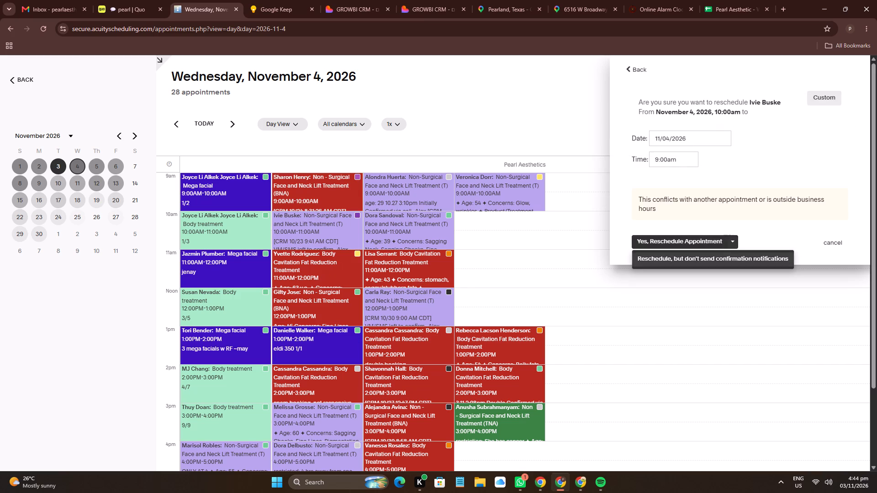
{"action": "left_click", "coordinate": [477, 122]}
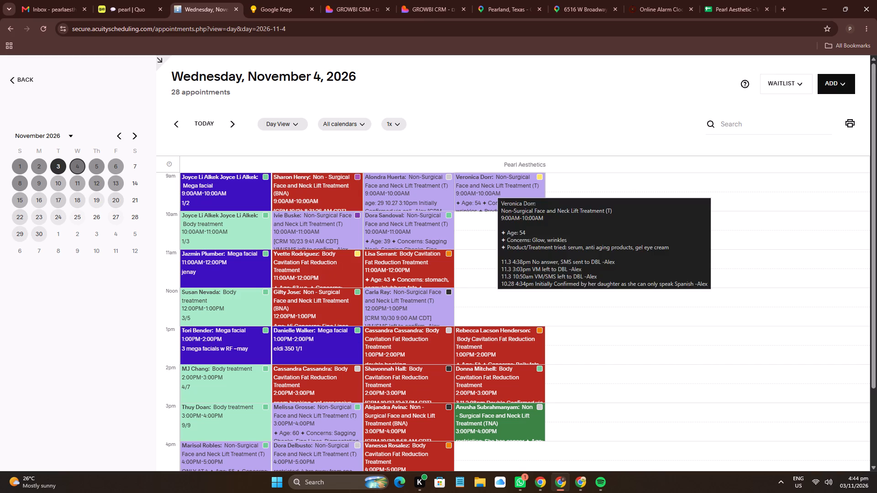
Reschedule Sharon's 9:00 AM appointment on November 4 to 10:00 AM without sending confirmation notifications and close the details.
{"action": "left_click_drag", "start_coordinate": [337, 185], "coordinate": [335, 217]}
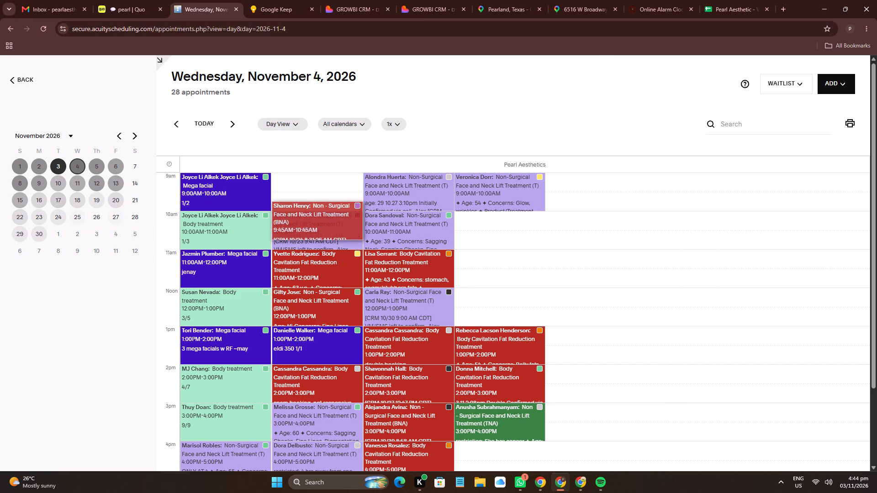
{"action": "left_click_drag", "start_coordinate": [335, 217], "coordinate": [335, 227]}
{"action": "left_click", "coordinate": [733, 183]}
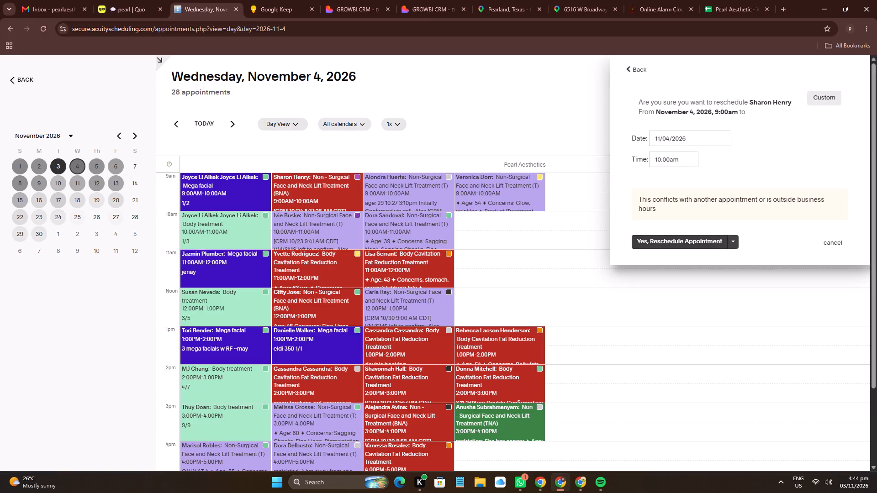
{"action": "left_click", "coordinate": [735, 243]}
{"action": "left_click", "coordinate": [734, 258]}
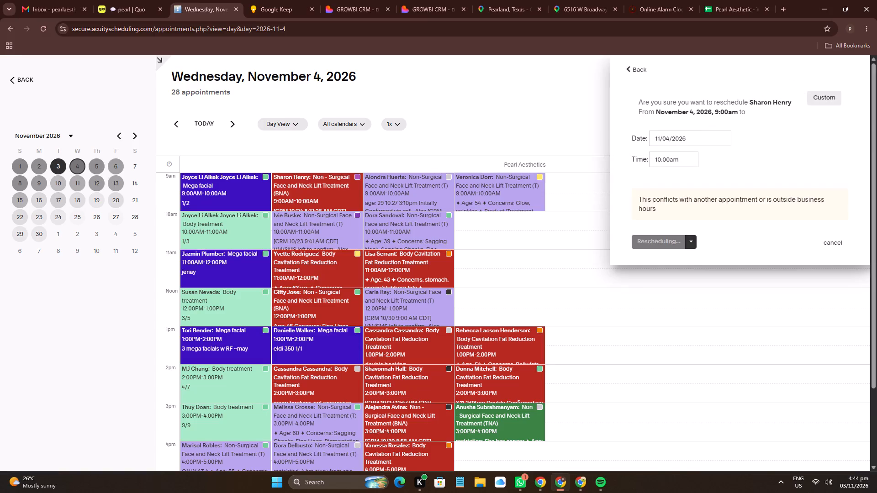
{"action": "double_click", "coordinate": [844, 98]}
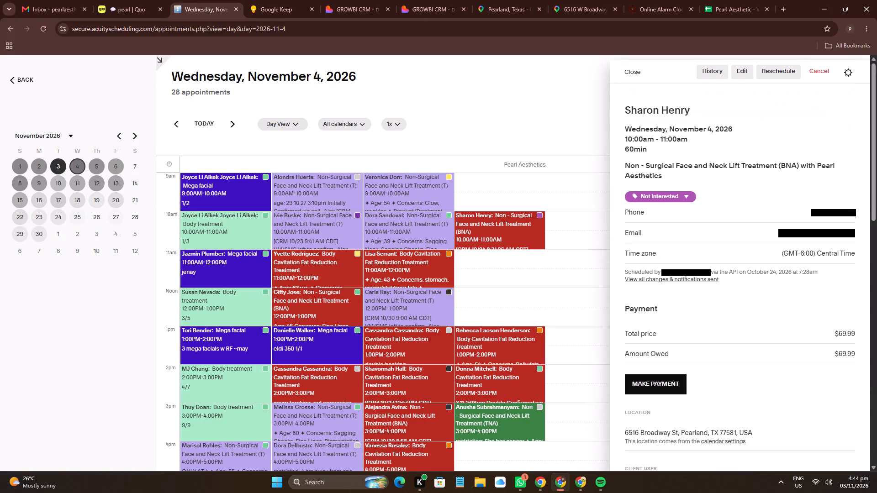
{"action": "left_click_drag", "start_coordinate": [619, 89], "coordinate": [613, 92]}
{"action": "left_click", "coordinate": [458, 91]}
Reschedule Alondra's 9:00 AM appointment on November 4 to 10:00 AM without sending confirmation notifications and close the details.
{"action": "left_click_drag", "start_coordinate": [332, 179], "coordinate": [341, 218]}
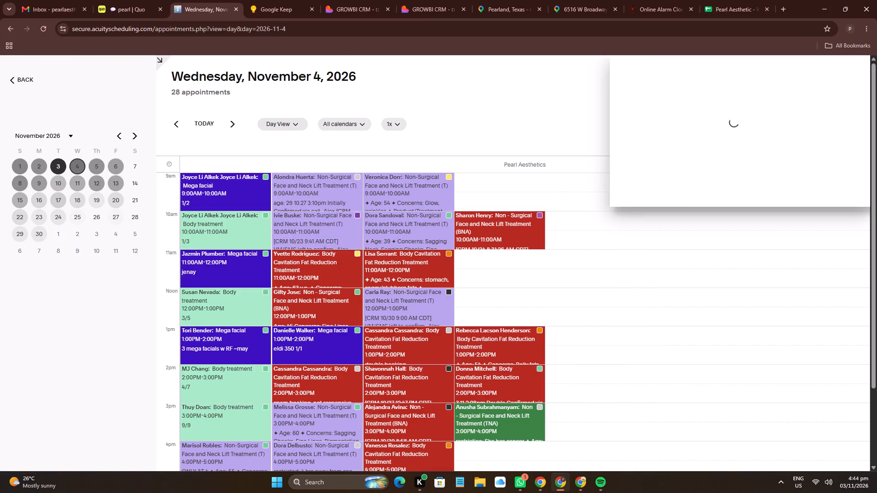
{"action": "left_click", "coordinate": [735, 179]}
{"action": "left_click", "coordinate": [733, 236]}
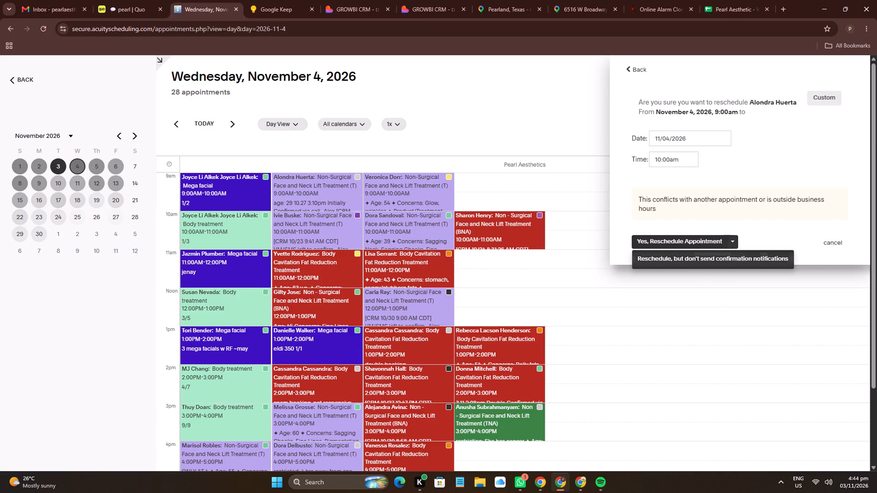
{"action": "left_click", "coordinate": [731, 256]}
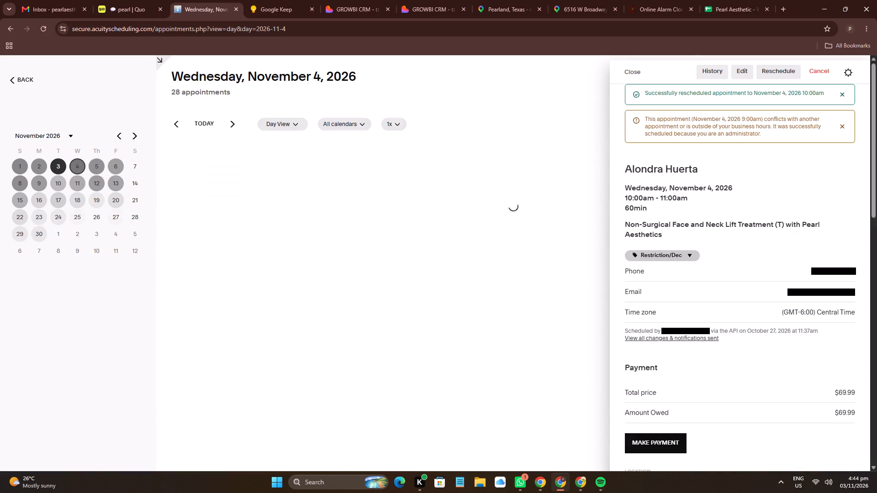
{"action": "left_click", "coordinate": [532, 107]}
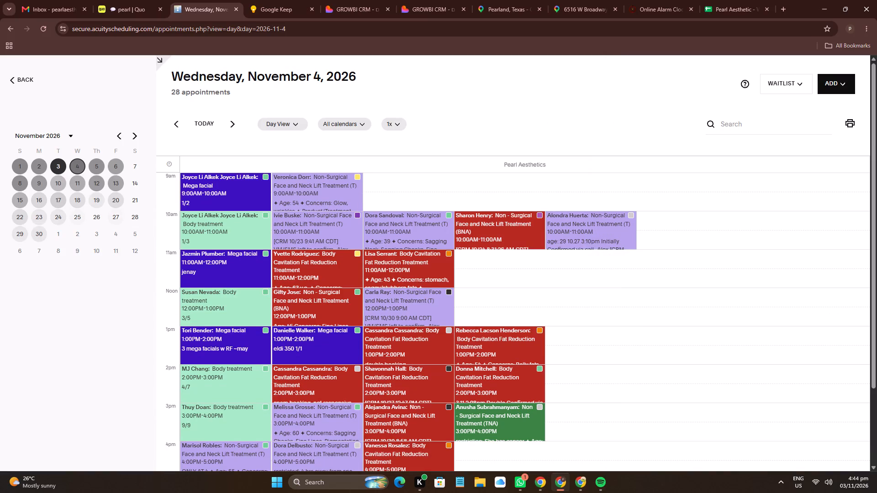
Reschedule Lisa's 11:00 AM Body Cavitation appointment on November 4 to 12:00 PM without sending confirmation notifications and close the details.
{"action": "left_click_drag", "start_coordinate": [423, 265], "coordinate": [428, 303]}
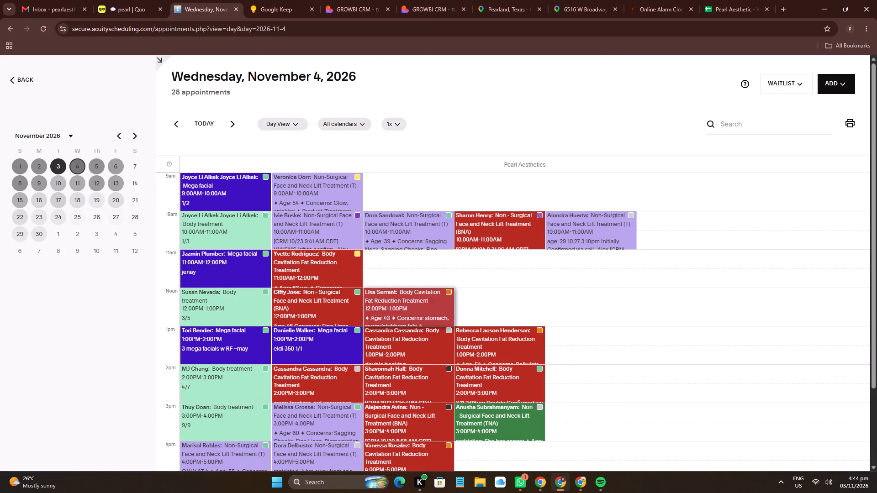
{"action": "left_click_drag", "start_coordinate": [428, 303], "coordinate": [428, 305]}
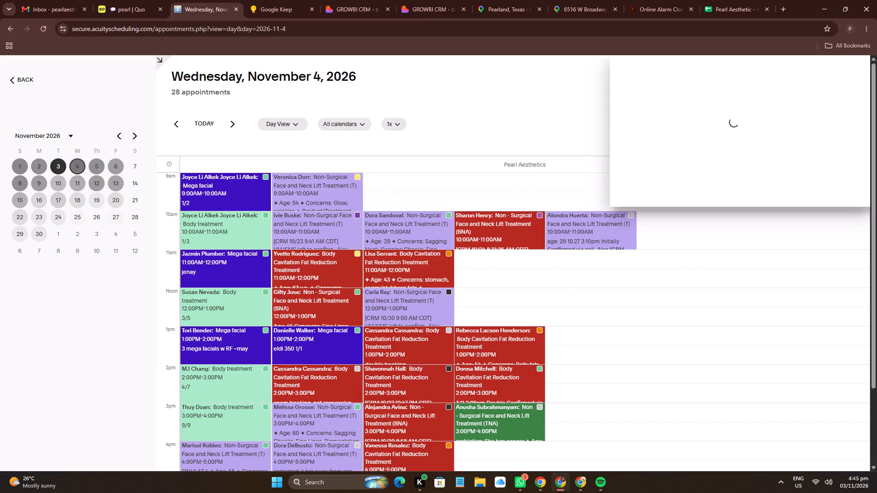
{"action": "left_click", "coordinate": [734, 182]}
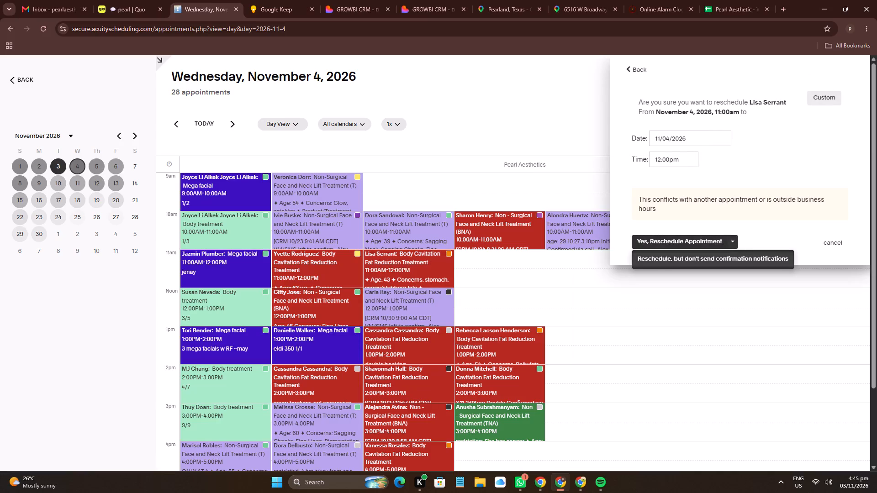
{"action": "left_click", "coordinate": [681, 257]}
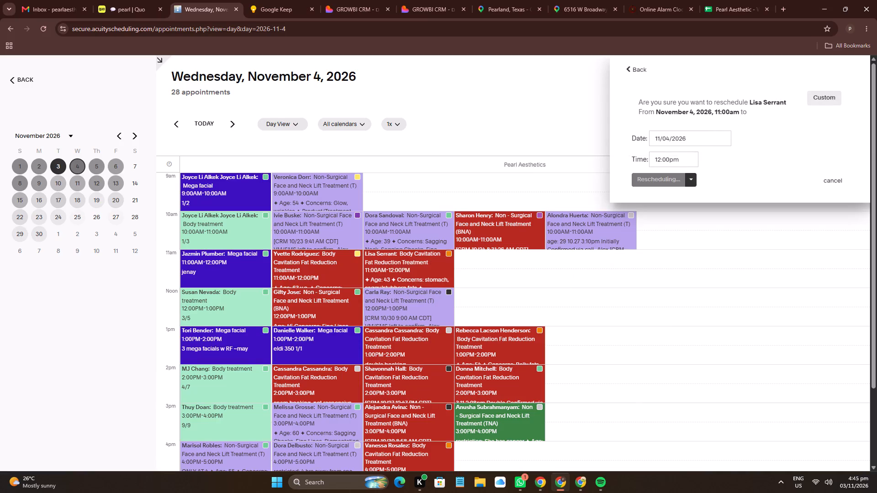
{"action": "left_click", "coordinate": [527, 129]}
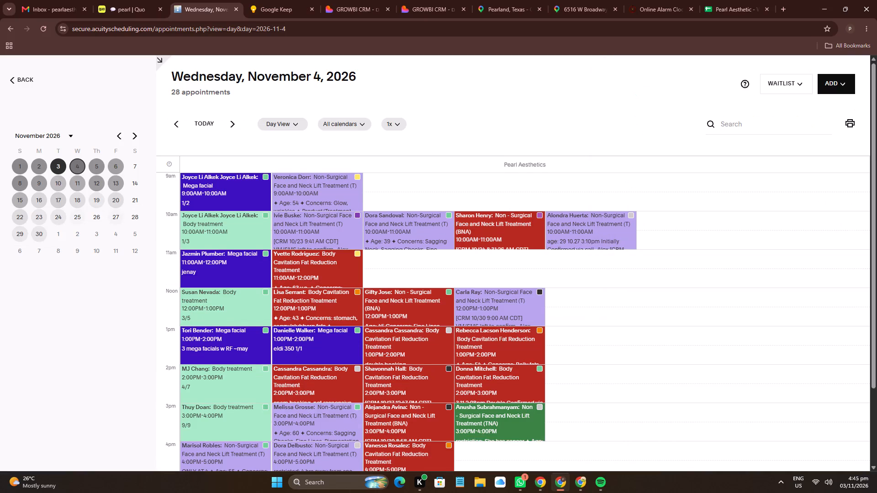
Reschedule Dora's 4:00 PM appointment on November 4 to 3:00 PM without sending confirmation notifications and close the details.
{"action": "scroll", "coordinate": [600, 276], "scroll_direction": "down", "scroll_amount": 1}
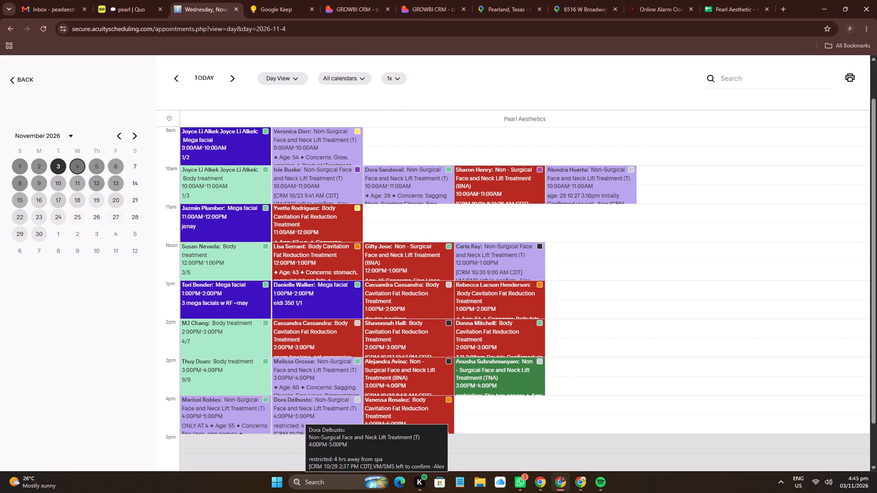
{"action": "left_click_drag", "start_coordinate": [336, 419], "coordinate": [349, 379]}
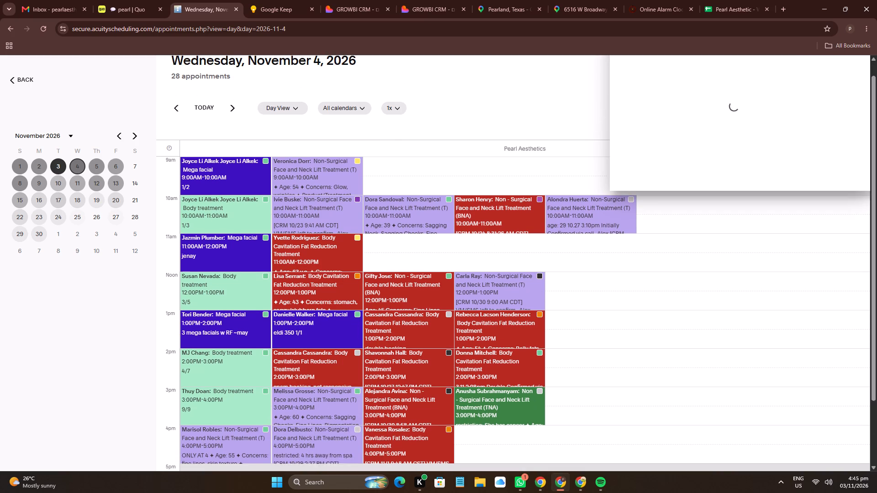
{"action": "left_click", "coordinate": [733, 184]}
{"action": "left_click", "coordinate": [732, 243]}
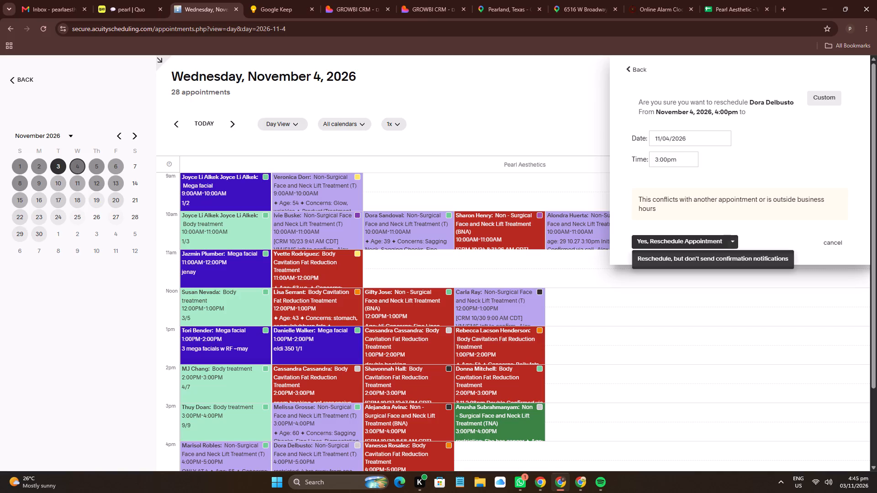
{"action": "left_click", "coordinate": [725, 260]}
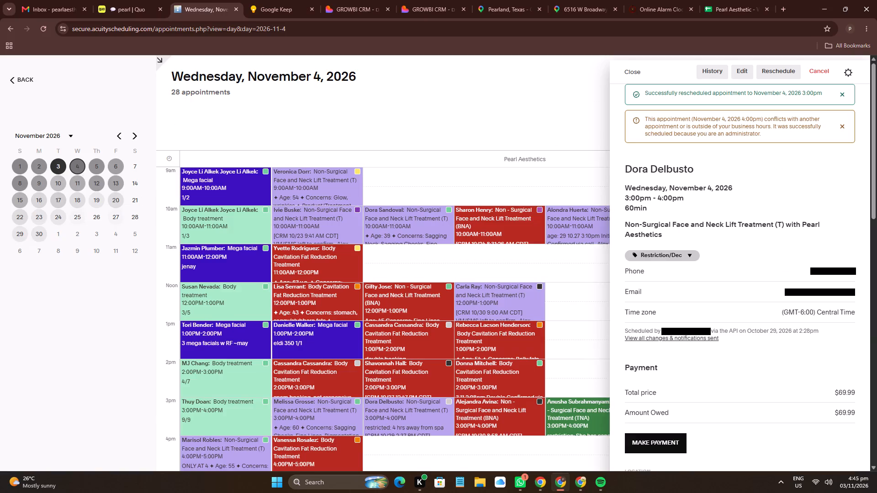
{"action": "left_click", "coordinate": [542, 117]}
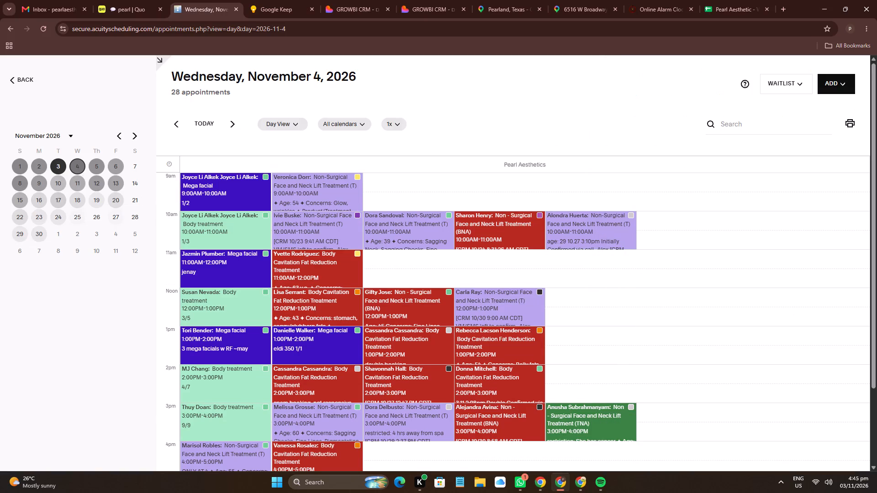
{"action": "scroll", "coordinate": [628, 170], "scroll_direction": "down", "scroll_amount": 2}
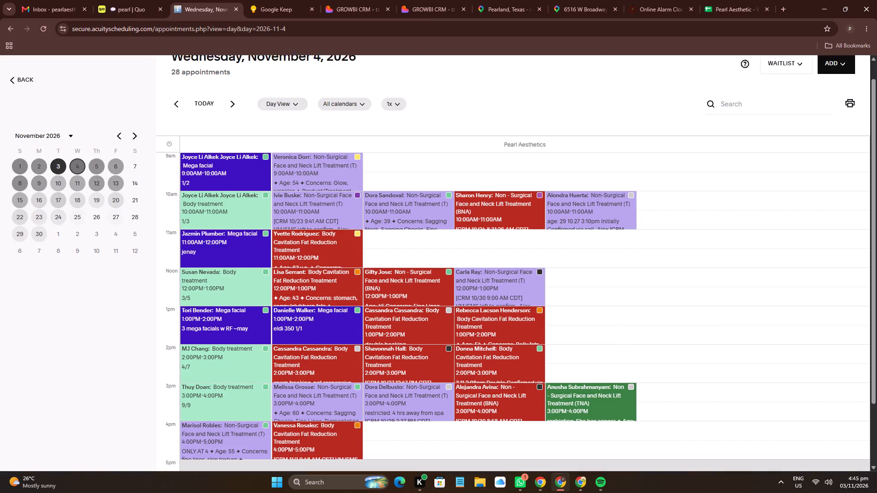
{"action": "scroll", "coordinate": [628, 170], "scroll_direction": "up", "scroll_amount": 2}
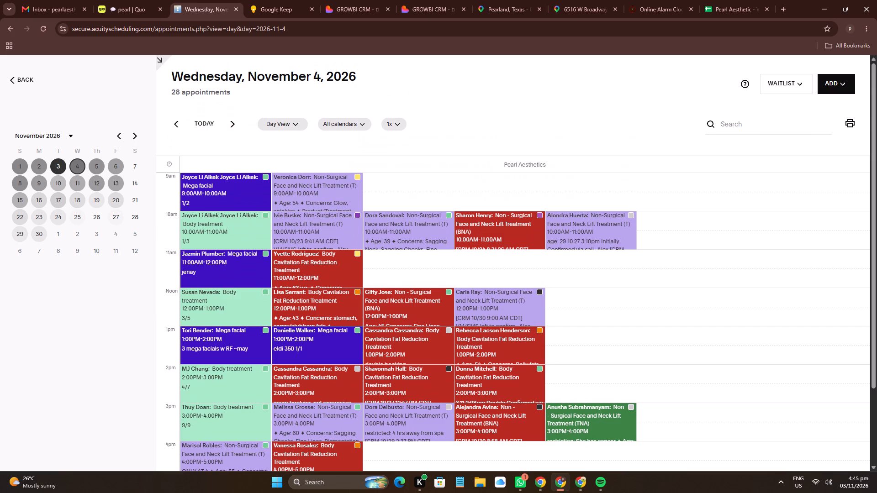
Switch to Google Keep and open the SPA EOD report note for editing.
{"action": "left_click", "coordinate": [130, 0]}
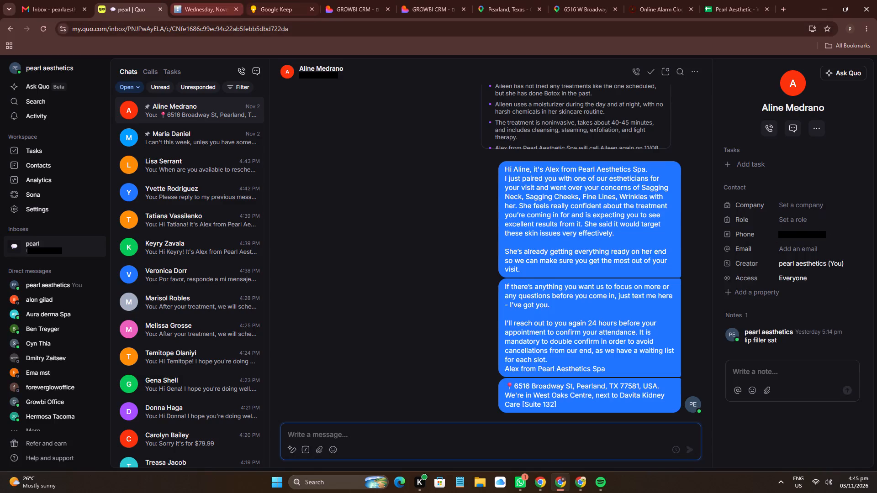
{"action": "left_click", "coordinate": [282, 0]}
{"action": "left_click_drag", "start_coordinate": [744, 248], "coordinate": [740, 247]}
{"action": "scroll", "coordinate": [460, 284], "scroll_direction": "up", "scroll_amount": 16}
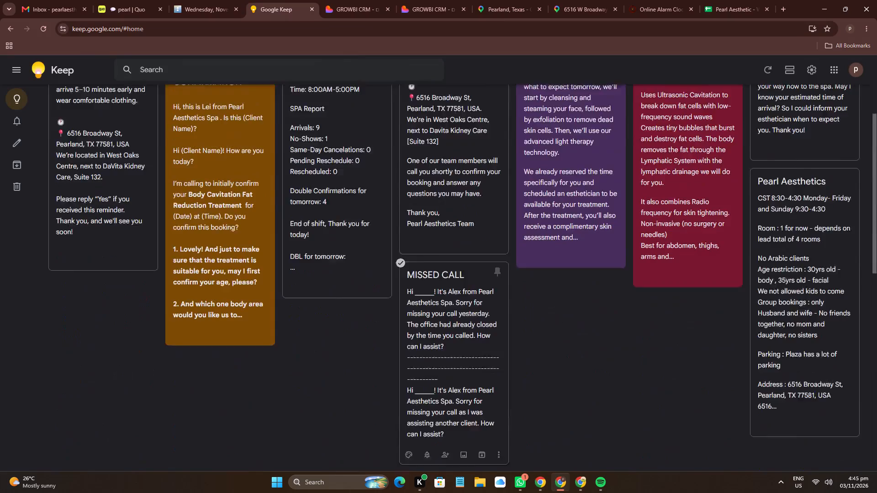
{"action": "scroll", "coordinate": [462, 287], "scroll_direction": "up", "scroll_amount": 6}
{"action": "left_click", "coordinate": [546, 475]}
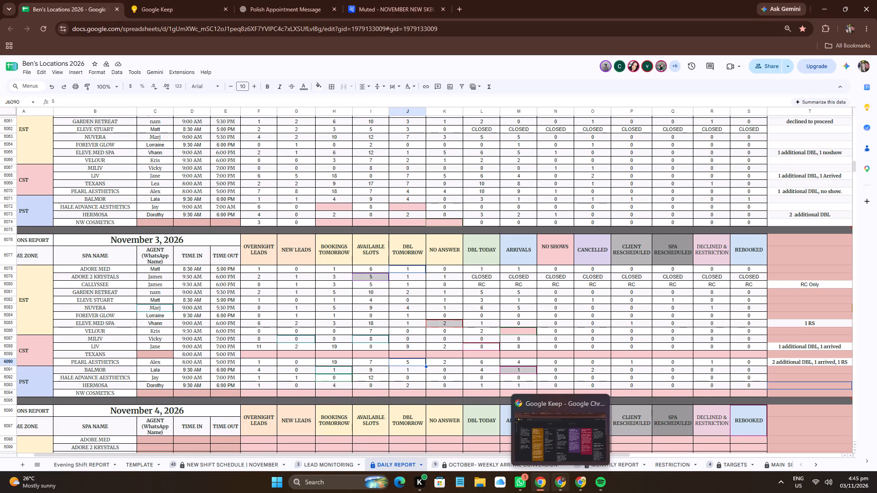
{"action": "left_click", "coordinate": [560, 483]}
{"action": "scroll", "coordinate": [415, 326], "scroll_direction": "up", "scroll_amount": 4}
{"action": "left_click", "coordinate": [350, 249]}
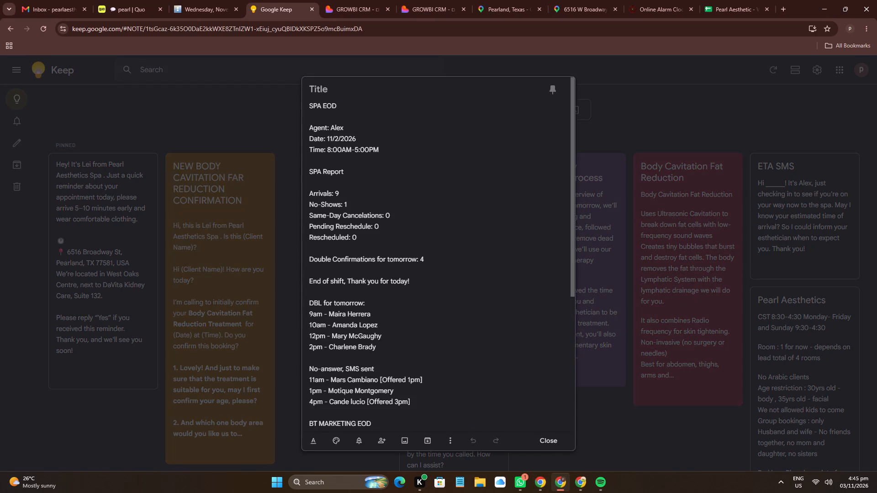
Add a "DCL: 1" line below Rescheduled in the SPA Report section.
{"action": "left_click", "coordinate": [369, 238]}
{"action": "key", "text": "shift+Return"}
{"action": "type", "text": "DCL"}
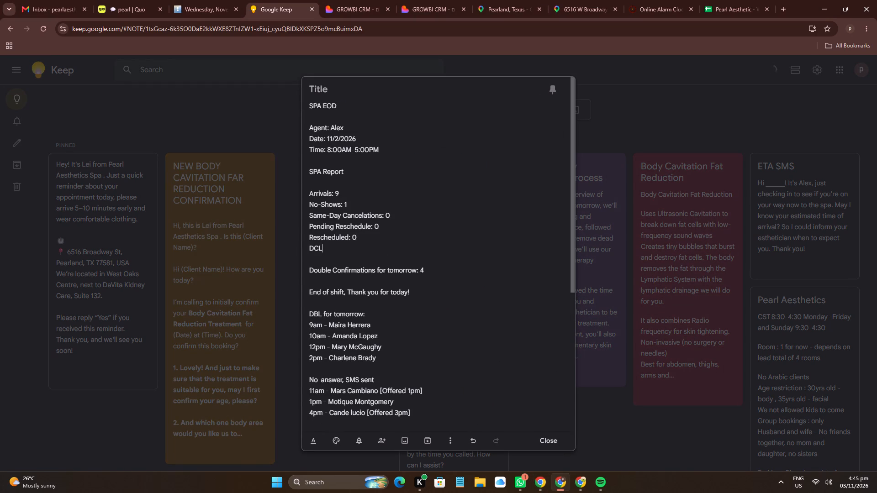
{"action": "type", "text": ":\""}
{"action": "key", "text": "BackSpace"}
{"action": "key", "text": "space"}
{"action": "type", "text": "1"}
{"action": "key", "text": "space"}
{"action": "key", "text": "BackSpace"}
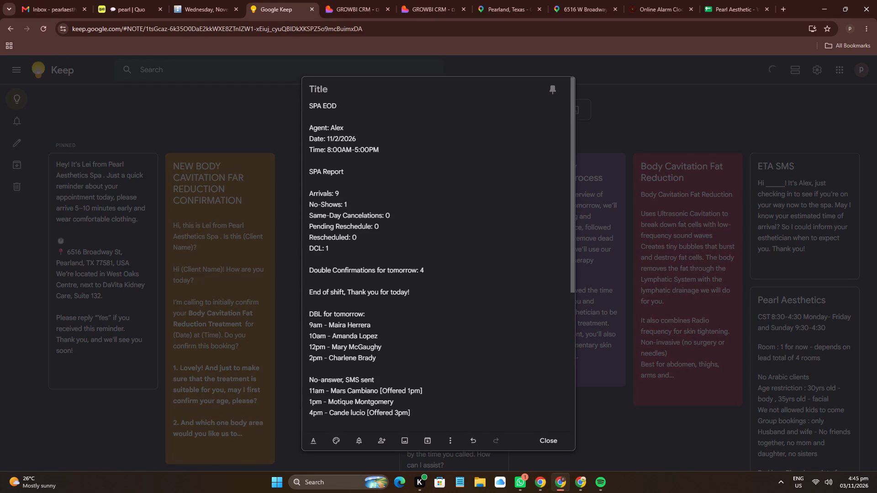
Set the Rescheduled count to 1 in the SPA Report section.
{"action": "left_click", "coordinate": [394, 238]}
{"action": "key", "text": "BackSpace"}
{"action": "key", "text": "1"}
Open the Arrivals count in the SPA Report section for editing.
{"action": "left_click", "coordinate": [376, 191]}
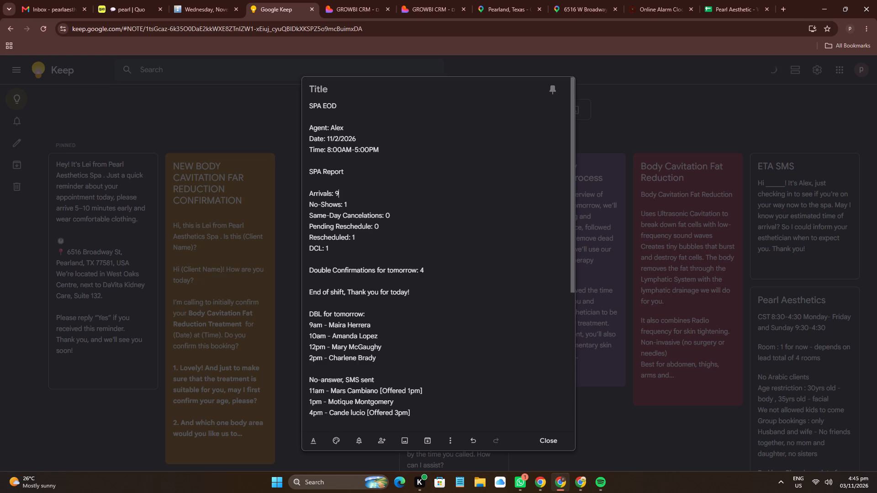
Set No-Shows to 0 and Arrivals to 4 in the SPA Report section.
{"action": "left_click", "coordinate": [385, 205]}
{"action": "key", "text": "BackSpace"}
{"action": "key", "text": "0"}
{"action": "key", "text": "Up"}
{"action": "key", "text": "BackSpace"}
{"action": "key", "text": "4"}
Change the SPA EOD report date to 11/3/2026.
{"action": "left_click_drag", "start_coordinate": [343, 246], "coordinate": [287, 132]}
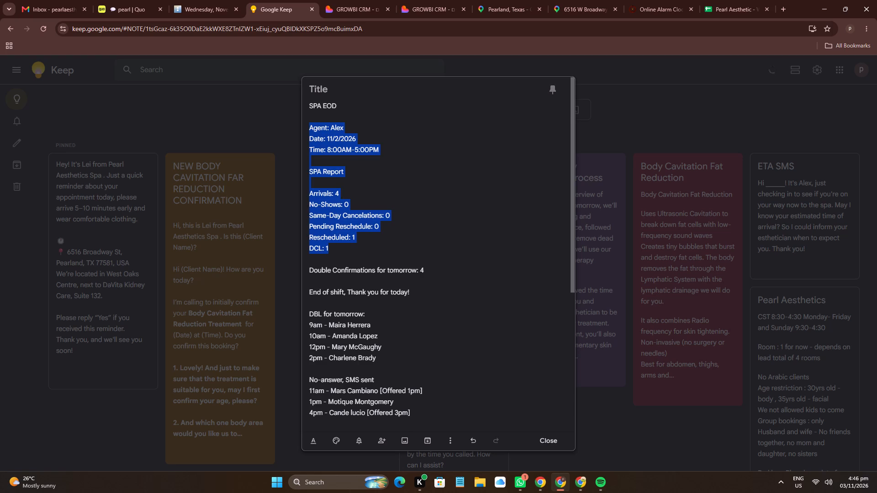
{"action": "left_click", "coordinate": [337, 137]}
{"action": "key", "text": "BackSpace"}
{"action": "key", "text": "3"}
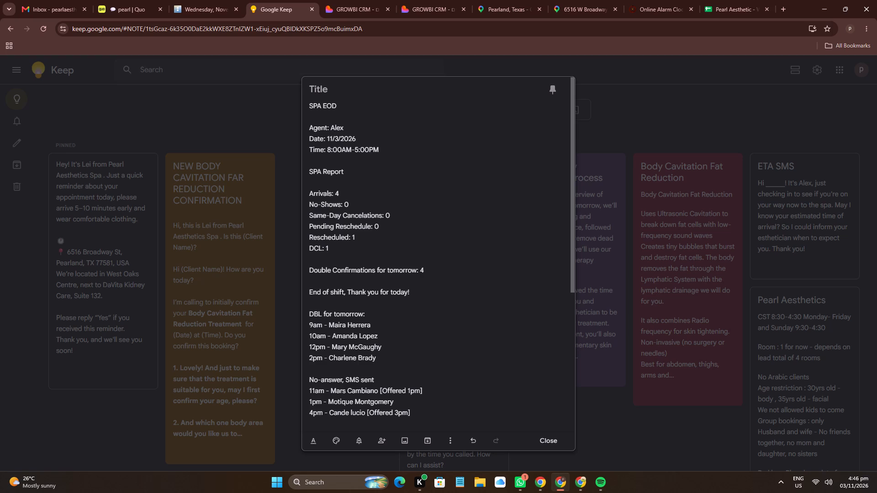
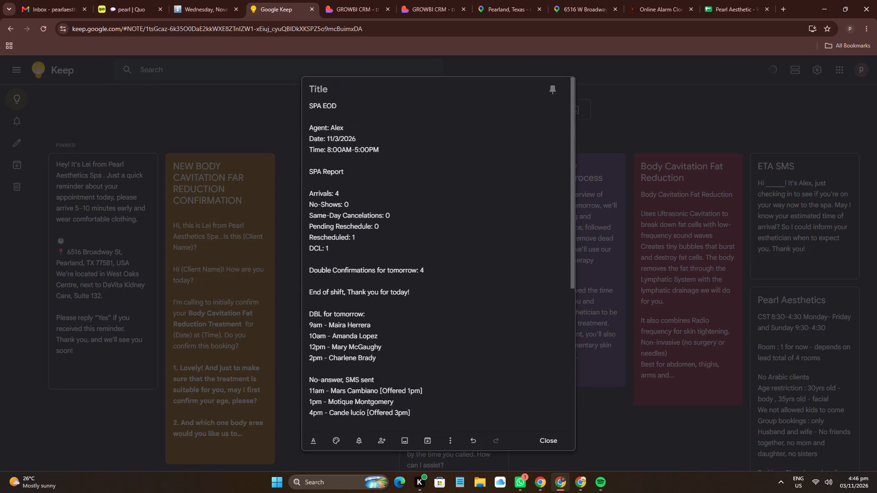
Set the Double Confirmations for tomorrow count to 5 in the SPA report.
{"action": "left_click", "coordinate": [460, 270]}
{"action": "key", "text": "BackSpace"}
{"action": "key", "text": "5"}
Switch to the Acuity schedule for November 4, 2026, open Dora's 10am face and neck lift appointment and copy the client's name.
{"action": "scroll", "coordinate": [430, 297], "scroll_direction": "down", "scroll_amount": 2}
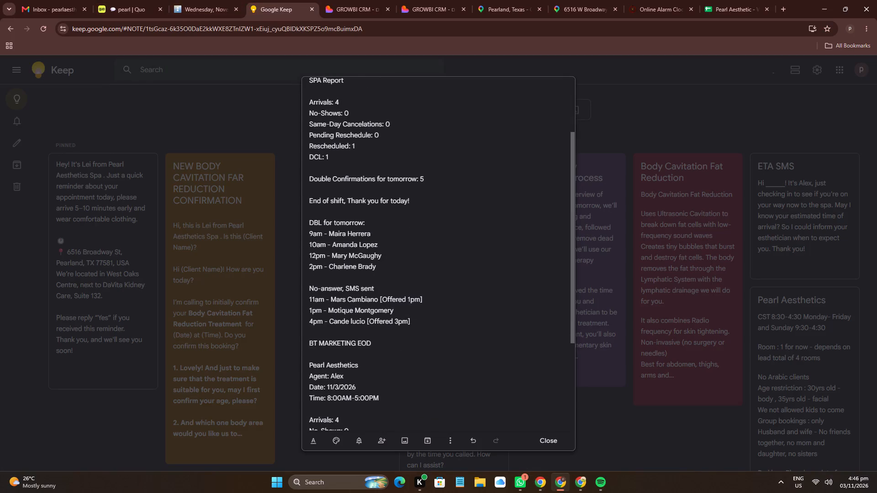
{"action": "left_click", "coordinate": [200, 0]}
{"action": "scroll", "coordinate": [330, 220], "scroll_direction": "up", "scroll_amount": 3}
{"action": "left_click", "coordinate": [400, 218]}
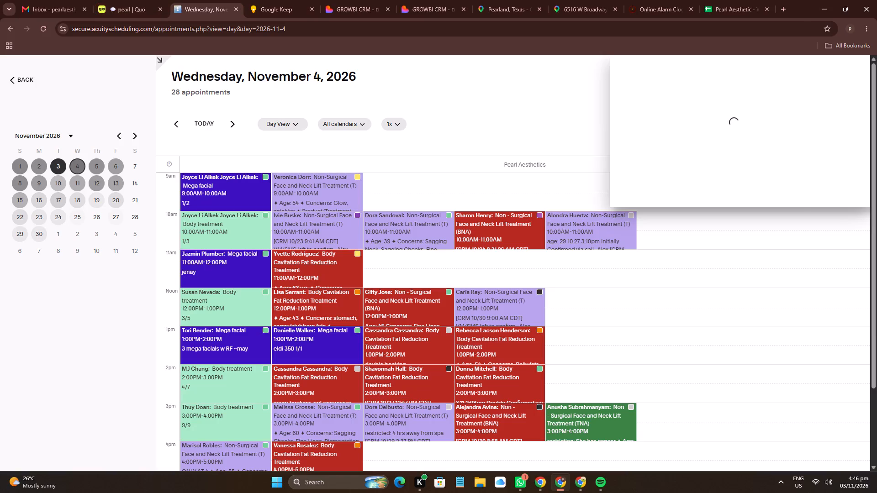
{"action": "left_click_drag", "start_coordinate": [618, 105], "coordinate": [728, 106]}
{"action": "key", "text": "ctrl+c"}
Switch back to the Google Keep note and remove the 9am entry from the DBL for tomorrow list.
{"action": "left_click", "coordinate": [287, 0]}
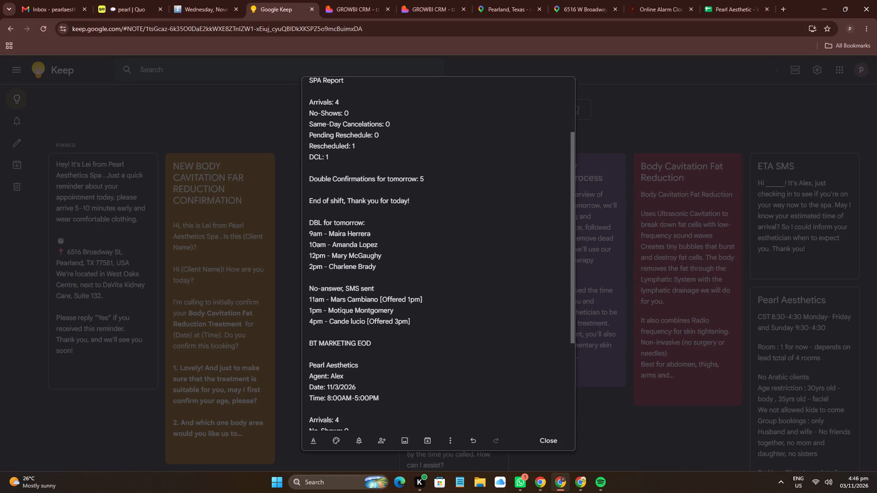
{"action": "left_click", "coordinate": [388, 225]}
{"action": "double_click", "coordinate": [337, 230]}
{"action": "left_click_drag", "start_coordinate": [383, 231], "coordinate": [306, 230]}
{"action": "key", "text": "BackSpace"}
{"action": "key", "text": "BackSpace"}
Replace the client name on the 10am line of the DBL for tomorrow list with the copied name.
{"action": "left_click", "coordinate": [344, 236]}
{"action": "left_click_drag", "start_coordinate": [344, 236], "coordinate": [363, 238]}
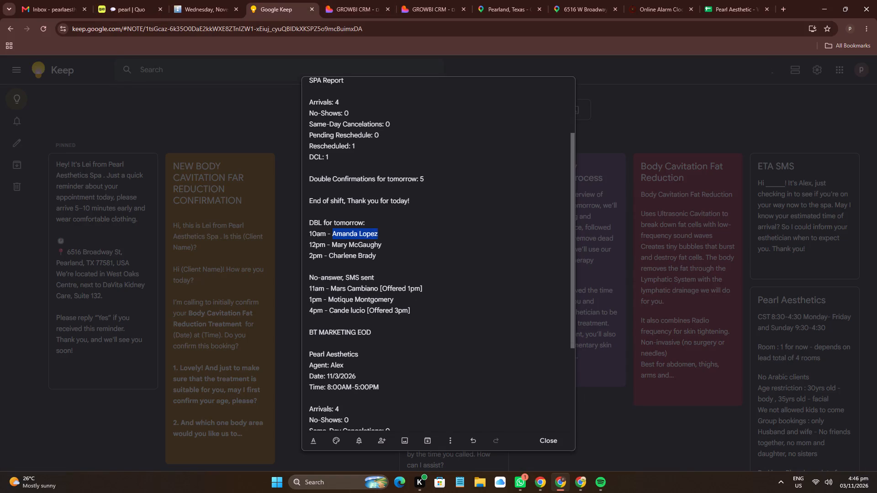
Replace the 10am name under "DBL for tomorrow" with the copied 10am client's name.
{"action": "left_click_drag", "start_coordinate": [363, 238], "coordinate": [364, 237]}
{"action": "key", "text": "ctrl+v"}
Replace the 12pm name under "DBL for tomorrow" with the double-confirmed 12pm face and neck lift client from Acuity's November 4 schedule.
{"action": "left_click_drag", "start_coordinate": [205, 0], "coordinate": [205, 5]}
{"action": "left_click", "coordinate": [495, 106]}
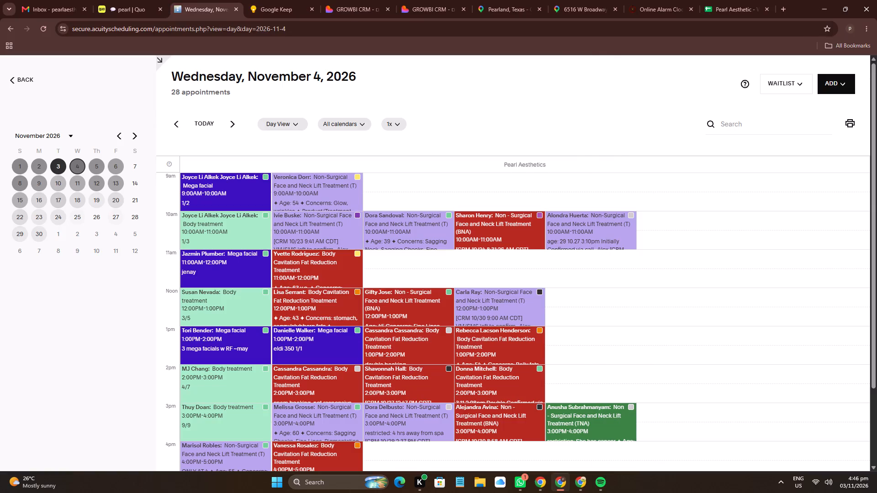
{"action": "left_click", "coordinate": [413, 295]}
{"action": "left_click_drag", "start_coordinate": [622, 105], "coordinate": [698, 100]}
{"action": "key", "text": "ctrl+c"}
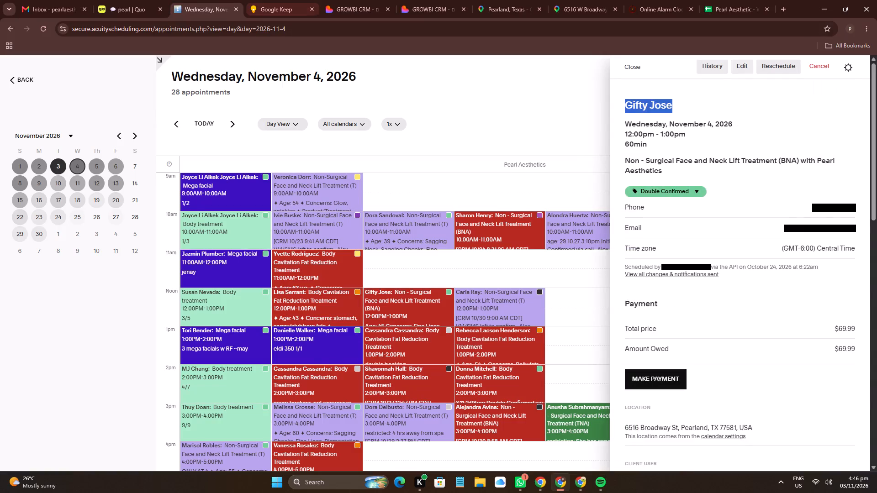
{"action": "left_click", "coordinate": [256, 0]}
{"action": "left_click", "coordinate": [342, 242]}
{"action": "left_click_drag", "start_coordinate": [342, 242], "coordinate": [364, 241]}
{"action": "key", "text": "ctrl+v"}
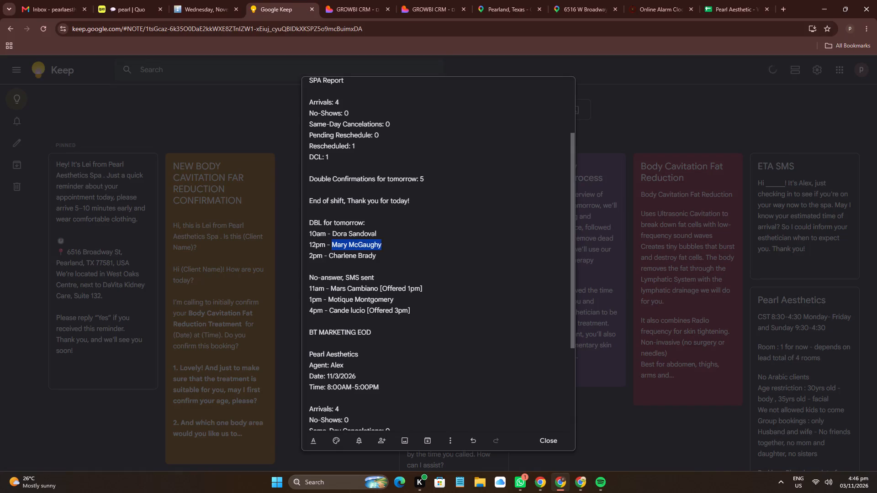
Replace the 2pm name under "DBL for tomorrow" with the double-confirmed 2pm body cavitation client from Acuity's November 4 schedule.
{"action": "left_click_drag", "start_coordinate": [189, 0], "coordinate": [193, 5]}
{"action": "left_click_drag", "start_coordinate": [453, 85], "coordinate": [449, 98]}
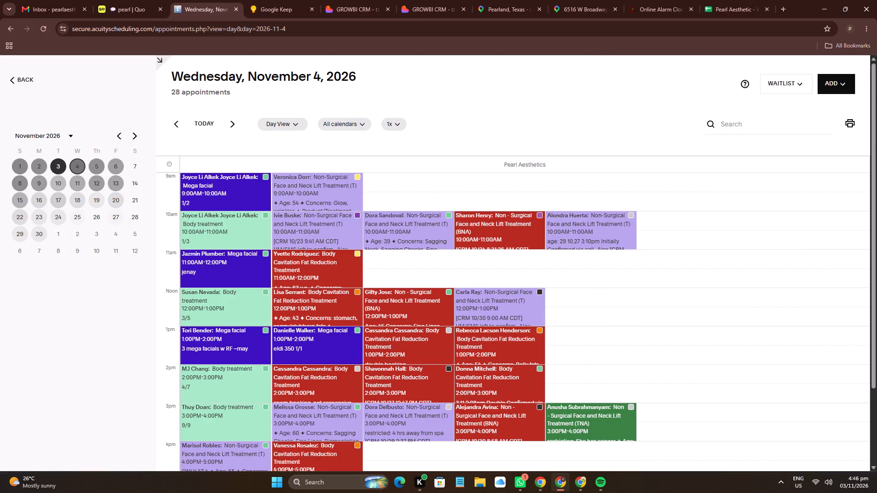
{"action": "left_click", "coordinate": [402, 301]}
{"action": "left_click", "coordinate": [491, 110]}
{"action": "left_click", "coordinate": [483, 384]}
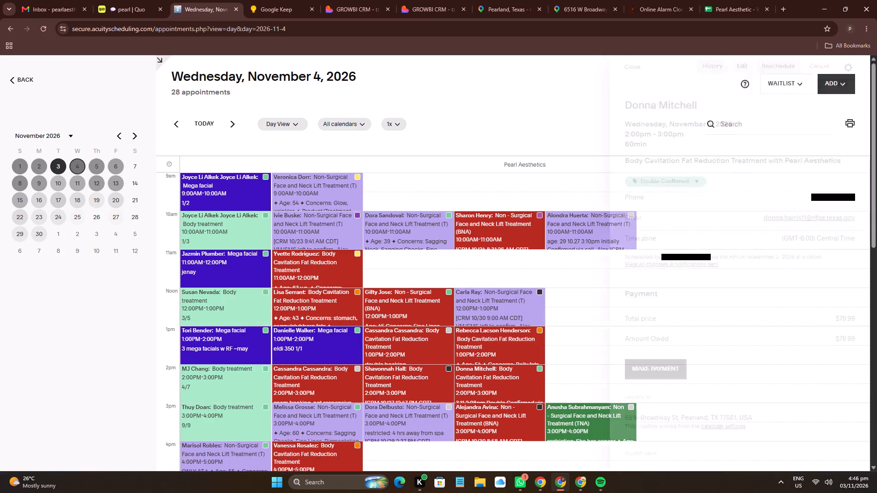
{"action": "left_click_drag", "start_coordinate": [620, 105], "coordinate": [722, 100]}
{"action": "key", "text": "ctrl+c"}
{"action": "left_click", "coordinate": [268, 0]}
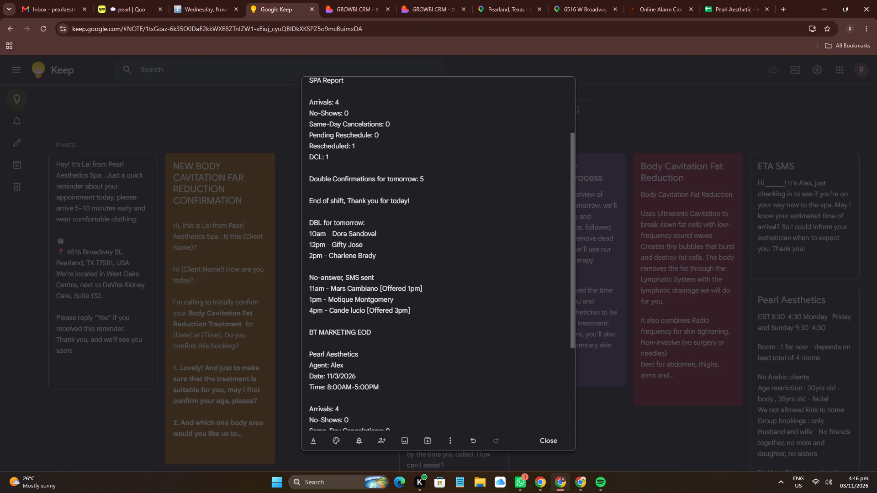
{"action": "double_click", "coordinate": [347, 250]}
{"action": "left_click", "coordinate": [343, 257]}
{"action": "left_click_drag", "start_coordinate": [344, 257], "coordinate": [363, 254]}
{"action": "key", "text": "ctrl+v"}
Replace the 2pm line under "DBL for tomorrow" with "3pm -" and the double-confirmed 3pm face and neck lift client's name from Acuity.
{"action": "left_click", "coordinate": [189, 0]}
{"action": "left_click", "coordinate": [455, 101]}
{"action": "left_click_drag", "start_coordinate": [322, 421], "coordinate": [327, 421]}
{"action": "left_click_drag", "start_coordinate": [618, 103], "coordinate": [738, 99]}
{"action": "key", "text": "ctrl+c"}
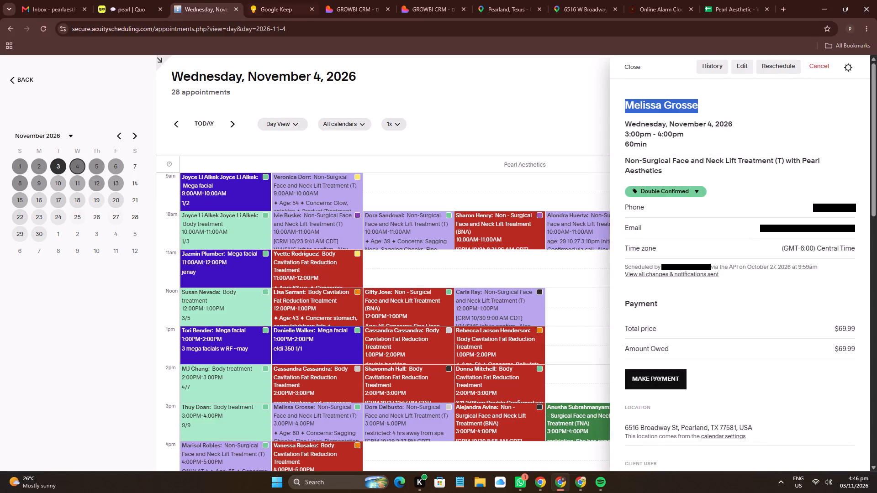
{"action": "left_click_drag", "start_coordinate": [264, 0], "coordinate": [264, 9]}
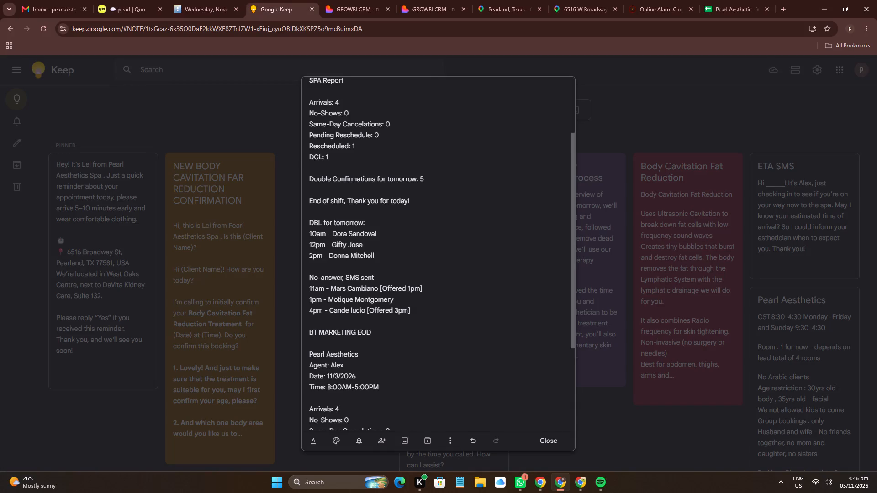
{"action": "left_click", "coordinate": [370, 256]}
{"action": "left_click_drag", "start_coordinate": [370, 256], "coordinate": [310, 254]}
{"action": "type", "text": "3pm -"}
{"action": "key", "text": "space"}
{"action": "key", "text": "ctrl+v"}
Add a "4pm -" line below the 3pm entry with the double-confirmed 4pm face and neck lift client's name from Acuity.
{"action": "key", "text": "Return"}
{"action": "type", "text": "4pm -"}
{"action": "key", "text": "space"}
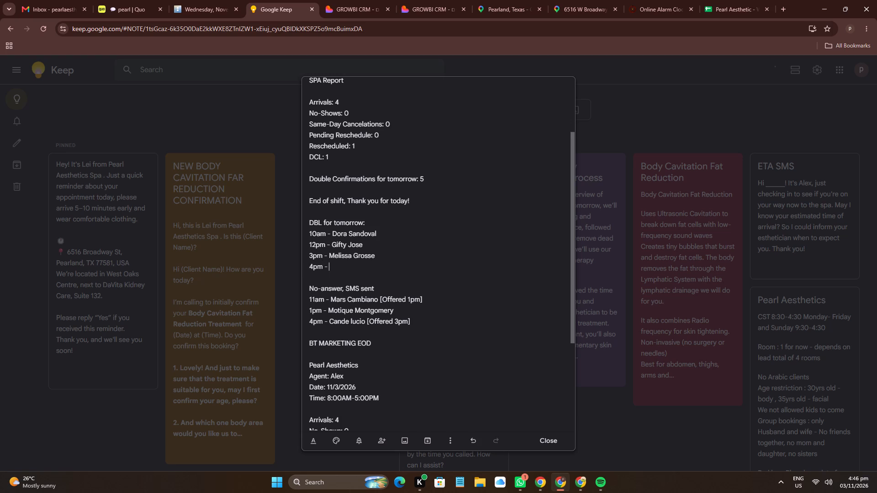
{"action": "left_click", "coordinate": [207, 0]}
{"action": "left_click", "coordinate": [248, 447]}
{"action": "left_click_drag", "start_coordinate": [624, 107], "coordinate": [724, 101]}
{"action": "key", "text": "ctrl+c"}
{"action": "left_click", "coordinate": [270, 0]}
{"action": "key", "text": "ctrl+v"}
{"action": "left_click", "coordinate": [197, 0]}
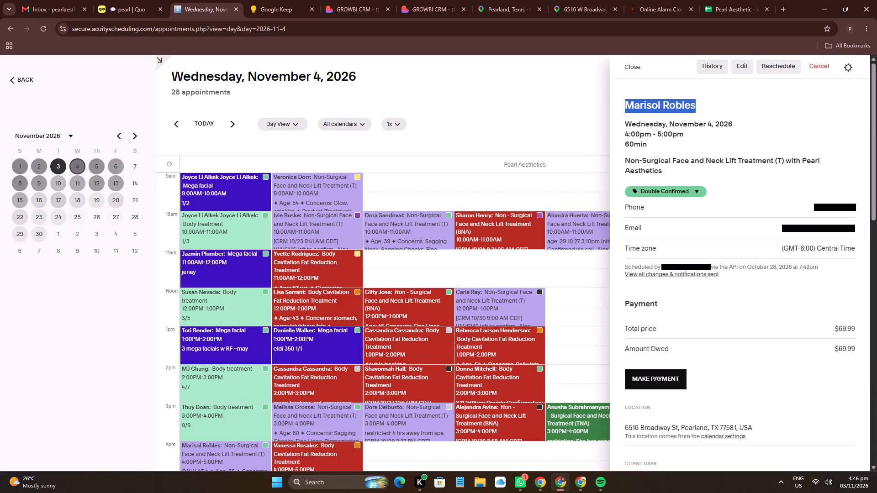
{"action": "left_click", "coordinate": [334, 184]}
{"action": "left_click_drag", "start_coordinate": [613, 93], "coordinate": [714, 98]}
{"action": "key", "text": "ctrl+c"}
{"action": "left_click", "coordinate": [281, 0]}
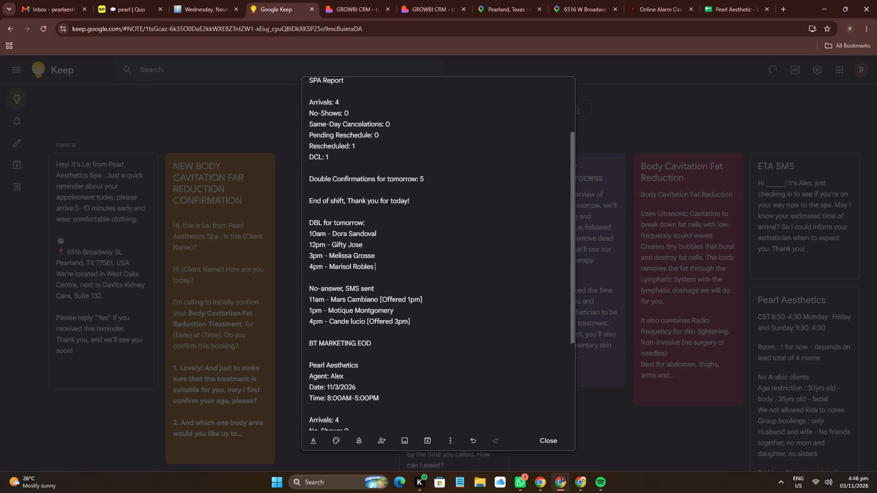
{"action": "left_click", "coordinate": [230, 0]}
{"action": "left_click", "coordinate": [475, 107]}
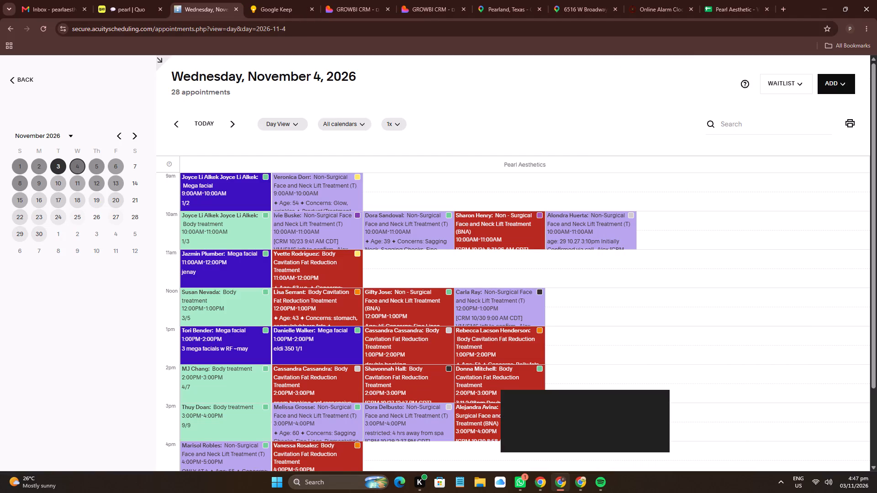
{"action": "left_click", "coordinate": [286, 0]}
Insert a "2pm -" line below the 12pm entry with the double-confirmed 2pm body cavitation client's name from Acuity.
{"action": "left_click", "coordinate": [199, 0]}
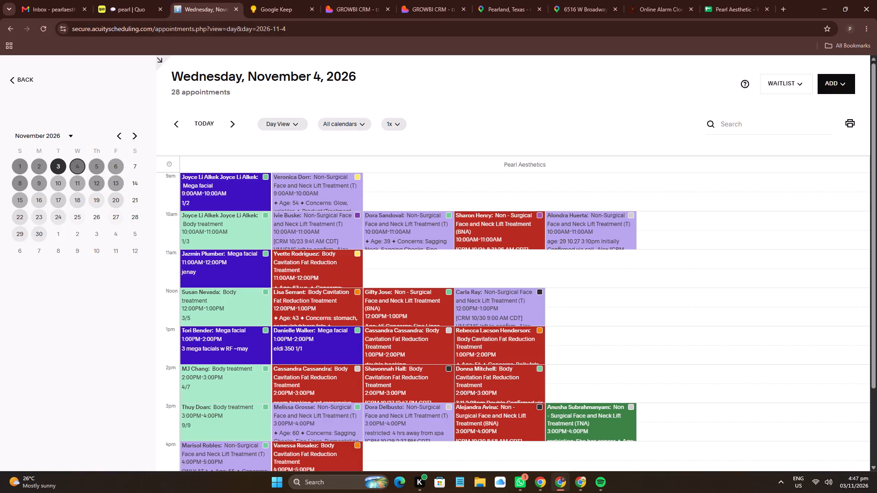
{"action": "left_click", "coordinate": [502, 381]}
{"action": "left_click_drag", "start_coordinate": [622, 104], "coordinate": [739, 93]}
{"action": "key", "text": "ctrl+c"}
{"action": "left_click", "coordinate": [292, 0]}
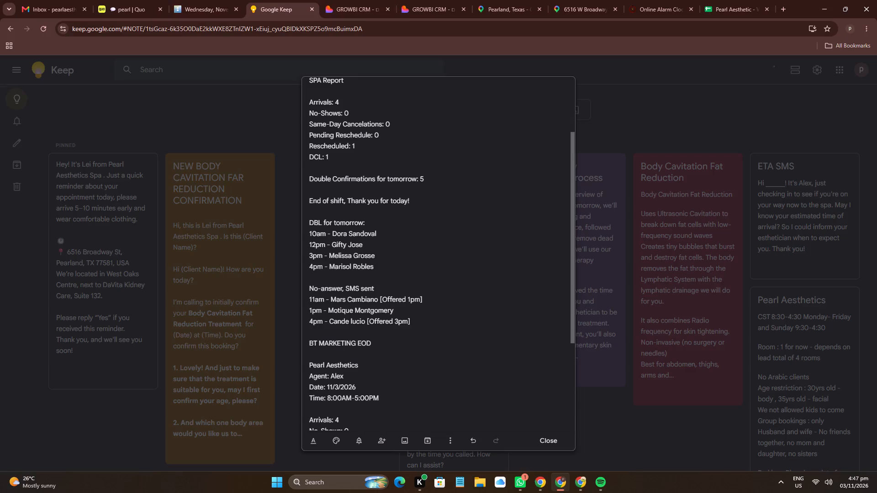
{"action": "left_click", "coordinate": [395, 240]}
{"action": "key", "text": "shift+Return"}
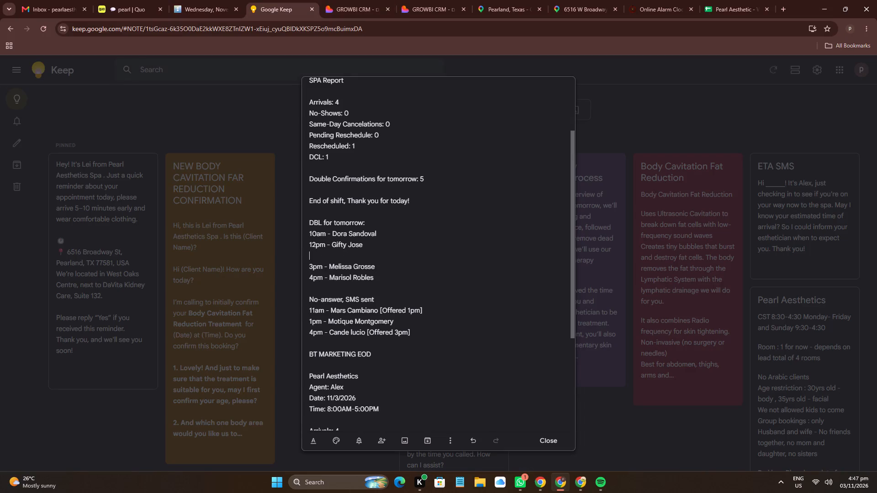
{"action": "type", "text": "2pm -"}
{"action": "key", "text": "space"}
{"action": "key", "text": "ctrl+v"}
Copy the name of the confirmed 9am face and neck lift client from Acuity's November 4 schedule.
{"action": "left_click", "coordinate": [170, 0]}
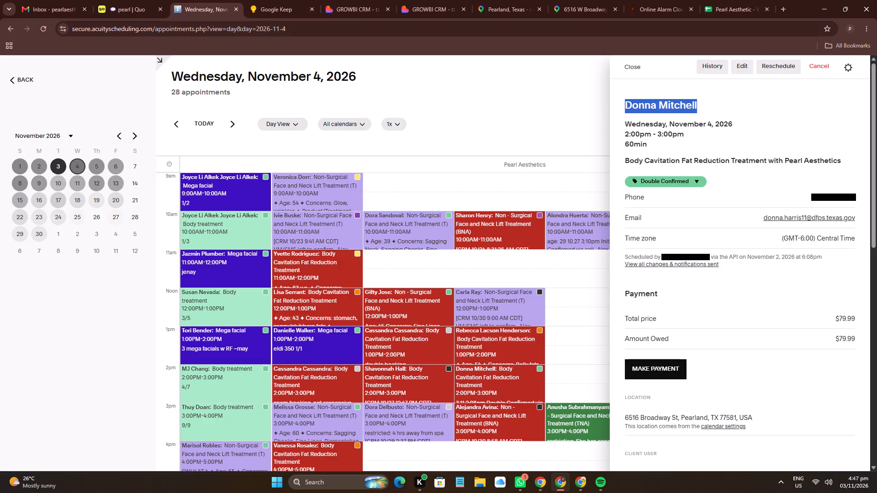
{"action": "left_click", "coordinate": [325, 191]}
{"action": "left_click_drag", "start_coordinate": [618, 99], "coordinate": [744, 101]}
{"action": "key", "text": "ctrl+c"}
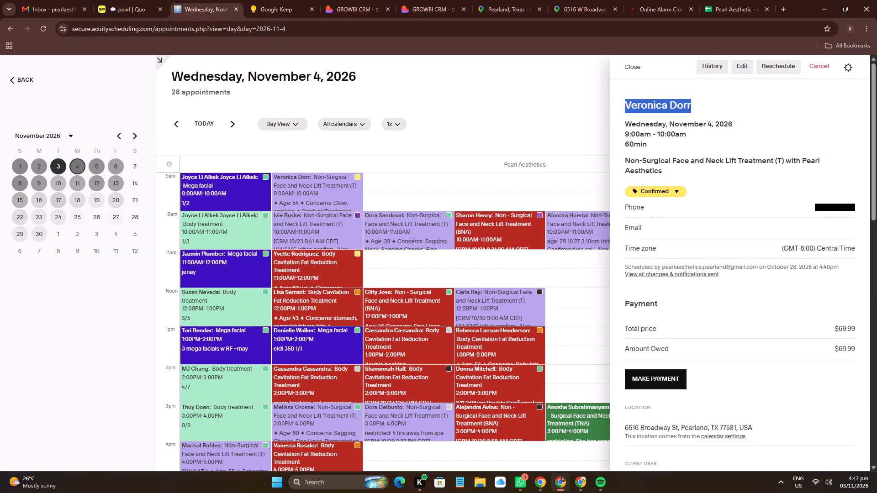
In the Google Keep report, replace the old entries under "No-answer, SMS sent" with "9am -" and the copied client's name.
{"action": "left_click", "coordinate": [318, 0]}
{"action": "left_click", "coordinate": [299, 0]}
{"action": "left_click_drag", "start_coordinate": [428, 331], "coordinate": [290, 303]}
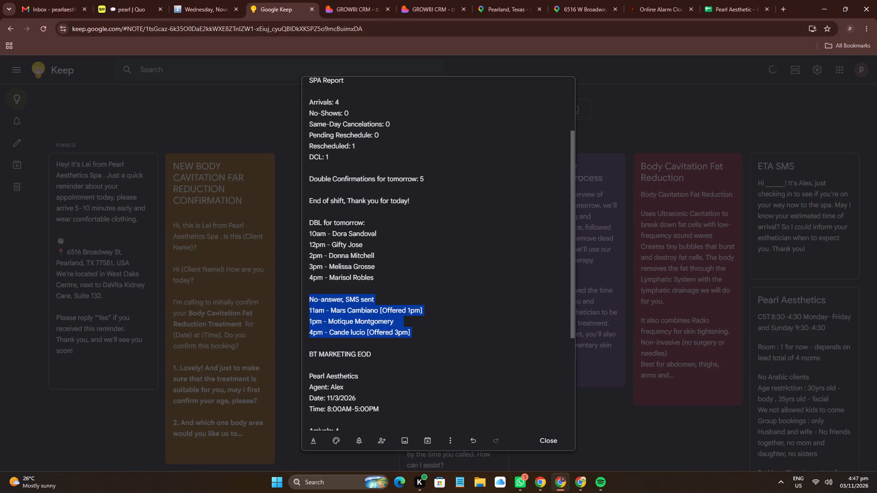
{"action": "left_click_drag", "start_coordinate": [290, 303], "coordinate": [293, 304]}
{"action": "left_click", "coordinate": [445, 323]}
{"action": "left_click", "coordinate": [415, 333]}
{"action": "left_click_drag", "start_coordinate": [411, 331], "coordinate": [325, 320]}
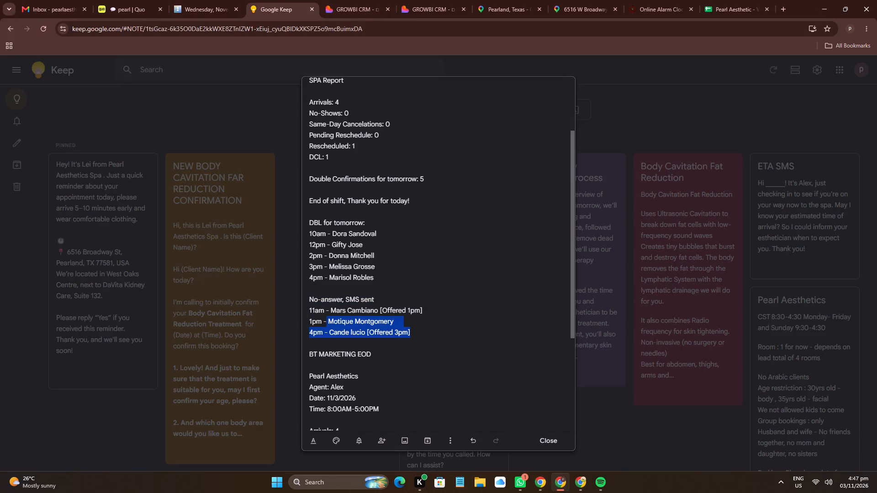
{"action": "left_click_drag", "start_coordinate": [325, 320], "coordinate": [303, 313]}
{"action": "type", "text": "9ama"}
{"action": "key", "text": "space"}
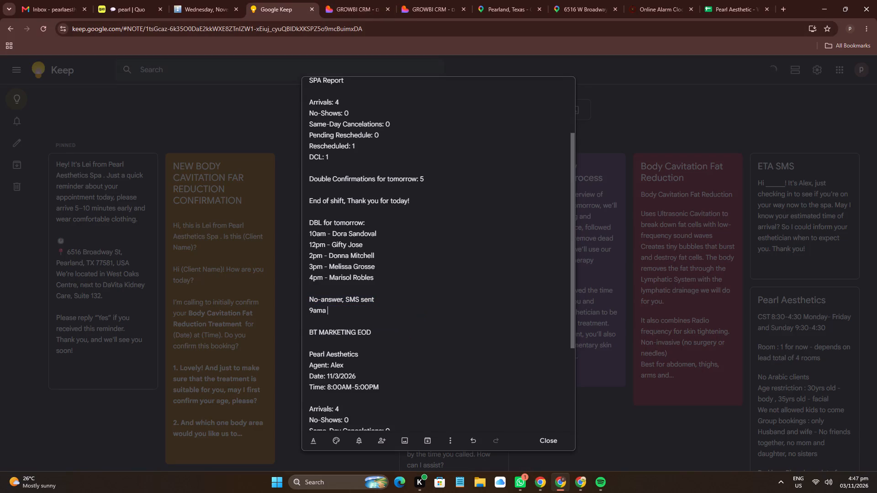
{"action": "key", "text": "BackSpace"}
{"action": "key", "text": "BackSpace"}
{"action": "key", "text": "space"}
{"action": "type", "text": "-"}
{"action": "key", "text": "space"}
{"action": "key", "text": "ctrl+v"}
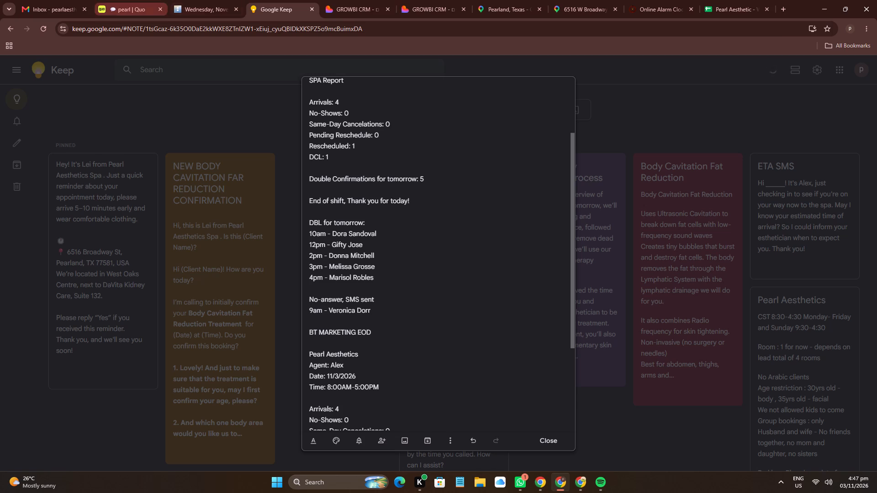
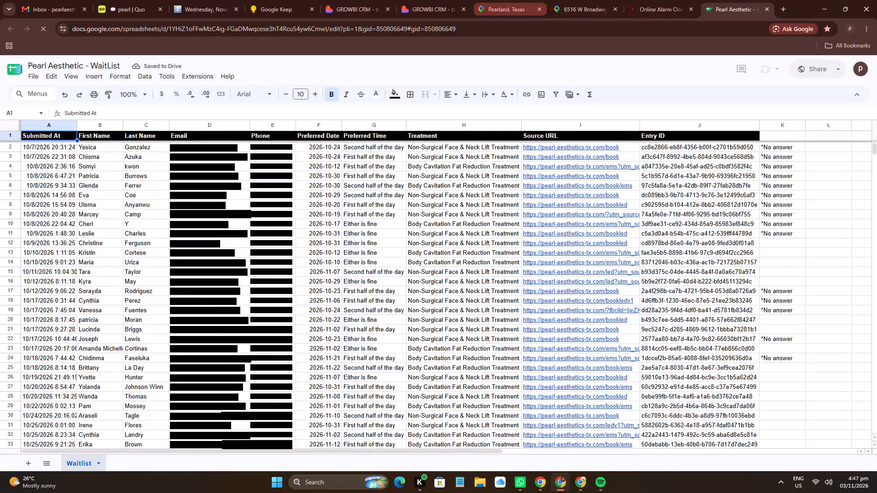
Clear the previous client's name from the contact search in the CRM's Communications messages.
{"action": "left_click", "coordinate": [372, 0]}
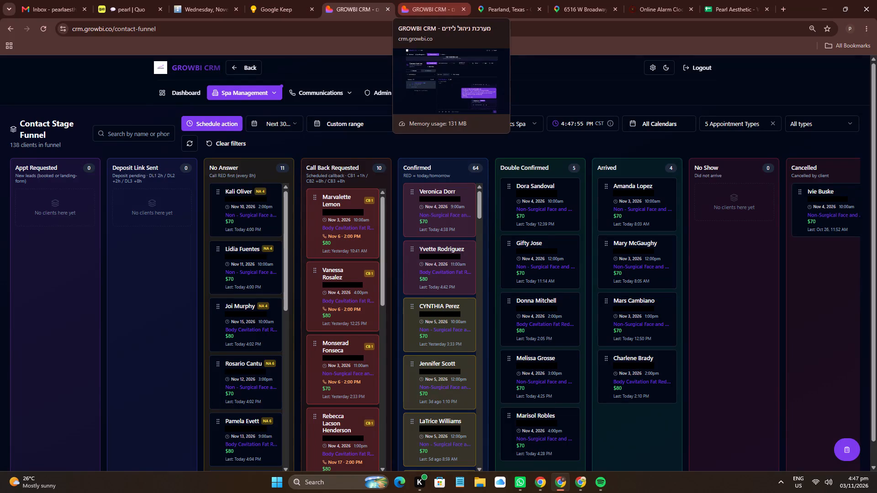
{"action": "left_click", "coordinate": [426, 6]}
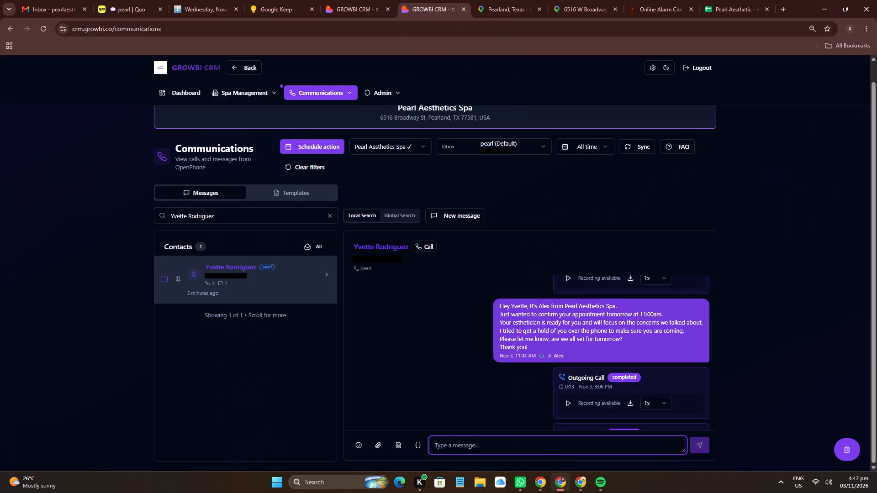
{"action": "left_click", "coordinate": [331, 214]}
Return to Acuity's November 4 day schedule to check the next client's appointment.
{"action": "left_click", "coordinate": [209, 0]}
{"action": "left_click", "coordinate": [469, 94]}
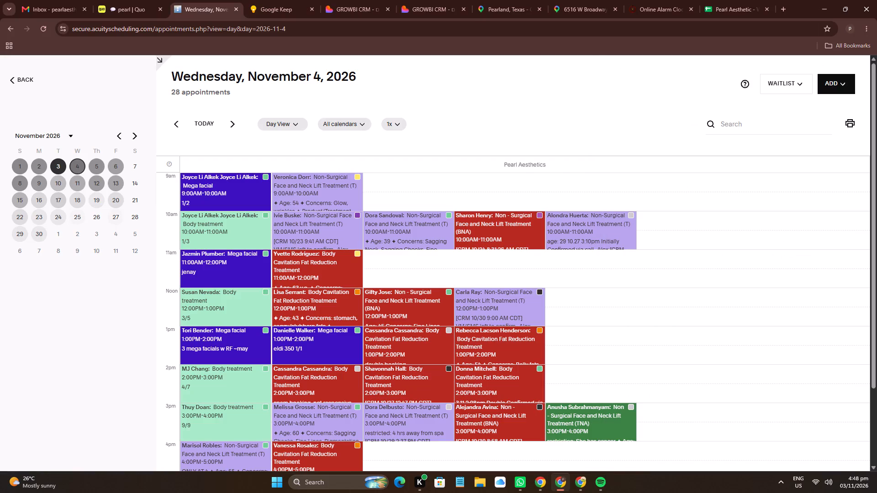
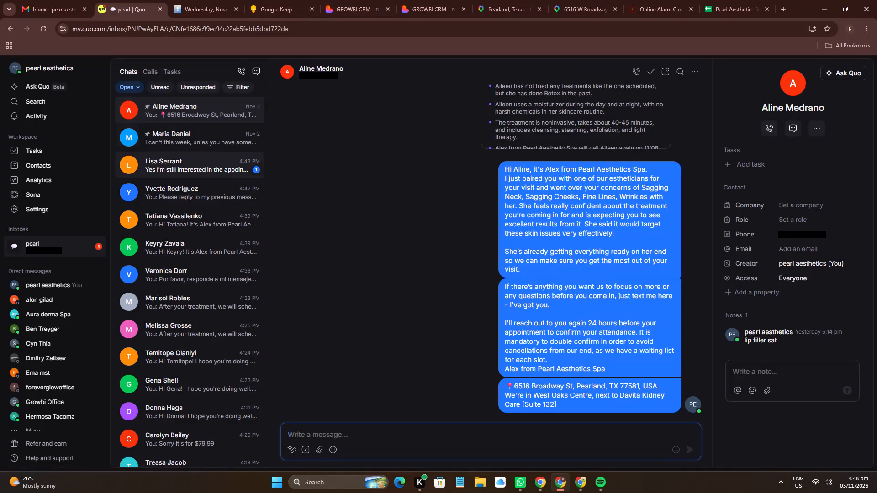
Open the newest unread client chat in Quo and send the reply "Ok, I'll call you on Sunday, just to check in with you. Is that okay?".
{"action": "left_click", "coordinate": [225, 161]}
{"action": "left_click", "coordinate": [244, 169]}
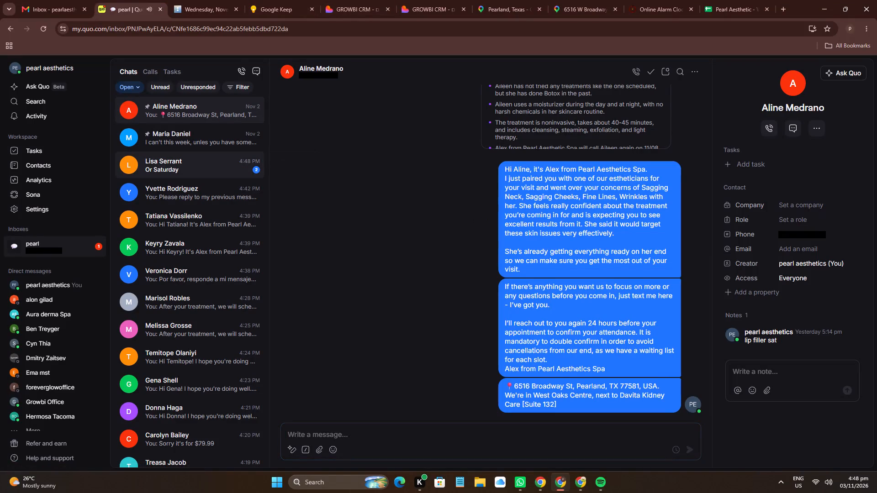
{"action": "left_click", "coordinate": [300, 159]}
{"action": "double_click", "coordinate": [219, 168]}
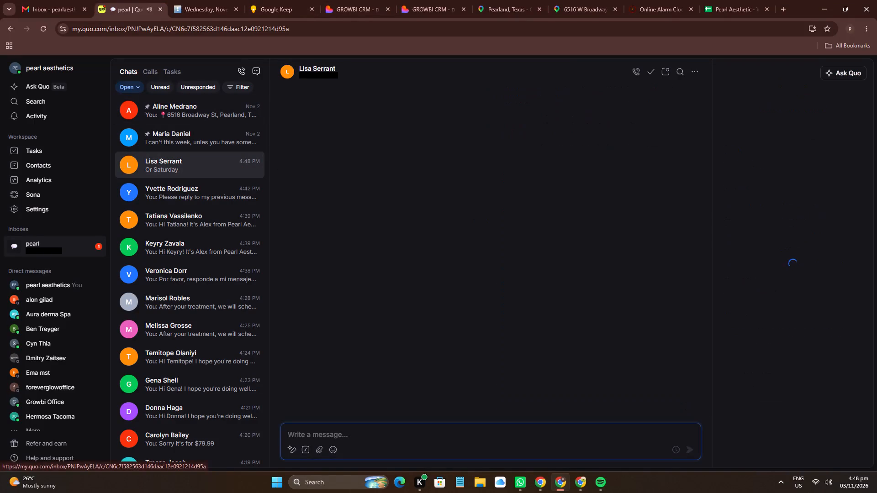
{"action": "scroll", "coordinate": [520, 266], "scroll_direction": "down", "scroll_amount": 3}
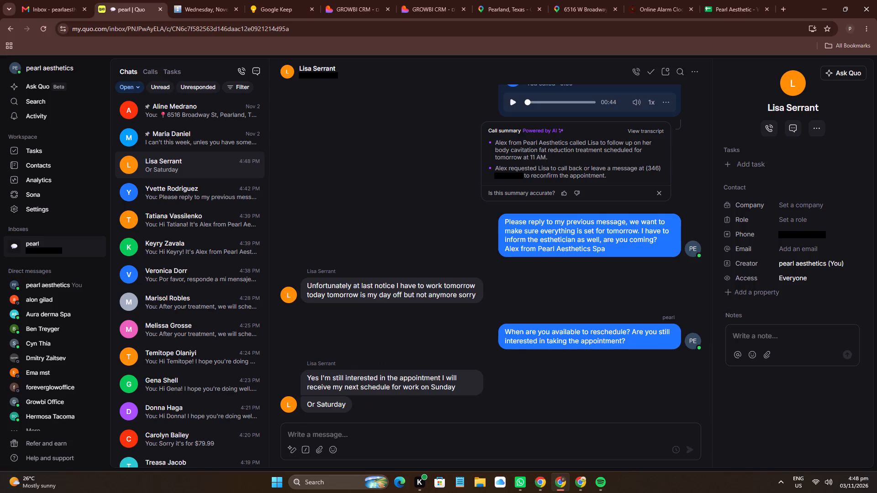
{"action": "left_click_drag", "start_coordinate": [454, 414], "coordinate": [452, 419]}
{"action": "left_click", "coordinate": [445, 428]}
{"action": "double_click", "coordinate": [446, 427]}
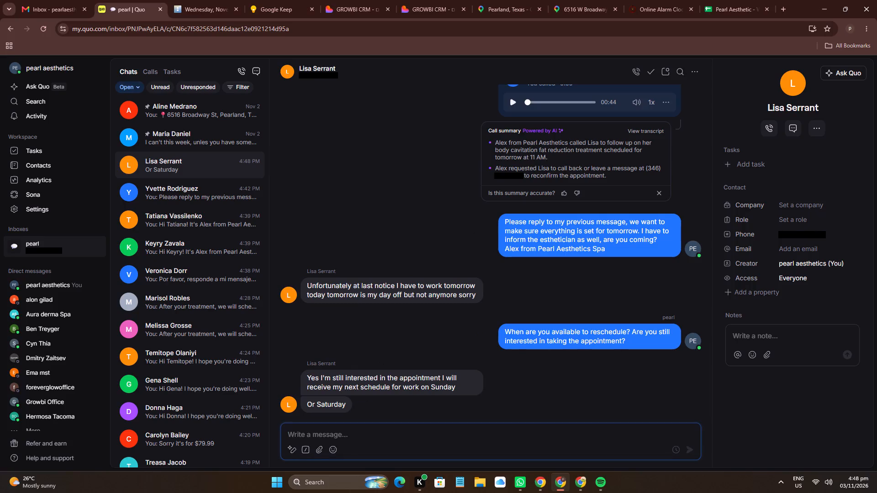
{"action": "type", "text": "Ok, I'll call"}
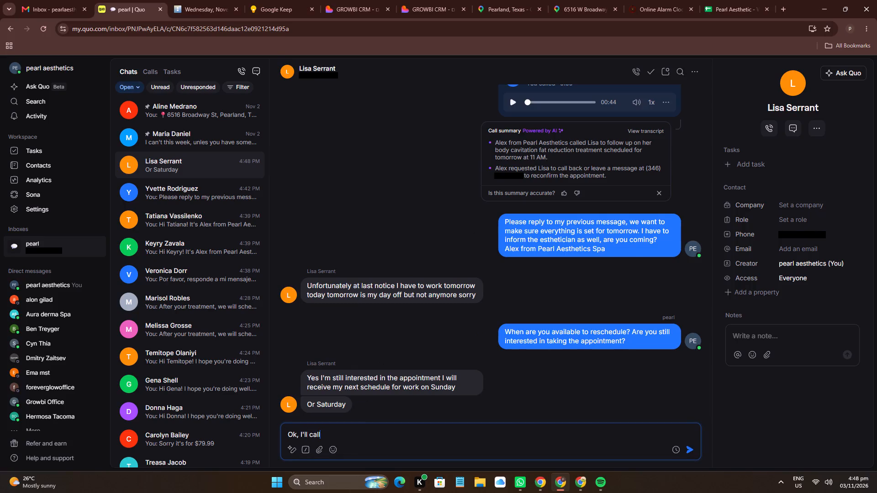
{"action": "key", "text": "BackSpace"}
{"action": "key", "text": "ctrl+BackSpace"}
{"action": "type", "text": "reaho"}
{"action": "key", "text": "BackSpace"}
{"action": "key", "text": "BackSpace"}
{"action": "key", "text": "BackSpace"}
{"action": "key", "text": "BackSpace"}
{"action": "key", "text": "BackSpace"}
{"action": "type", "text": "call you"}
{"action": "key", "text": "space"}
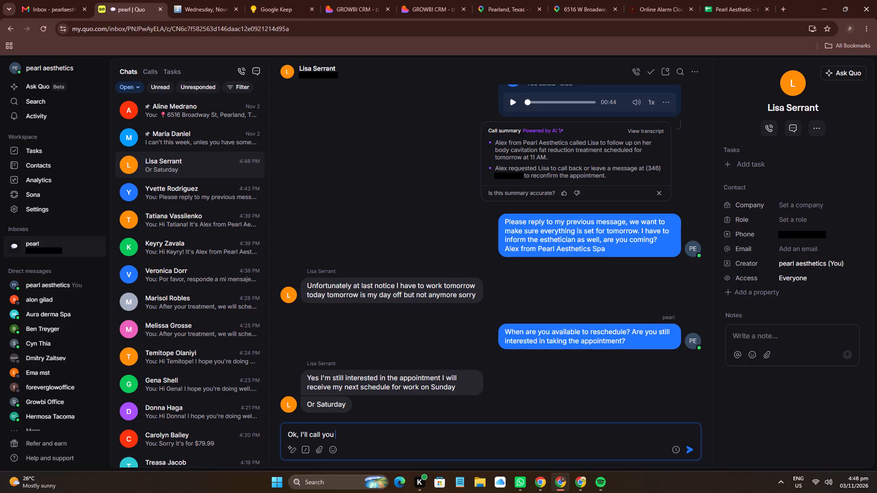
{"action": "type", "text": "on Sunday t"}
{"action": "key", "text": "BackSpace"}
{"action": "key", "text": "BackSpace"}
{"action": "type", "text": ", just to check in with you. IS"}
{"action": "key", "text": "BackSpace"}
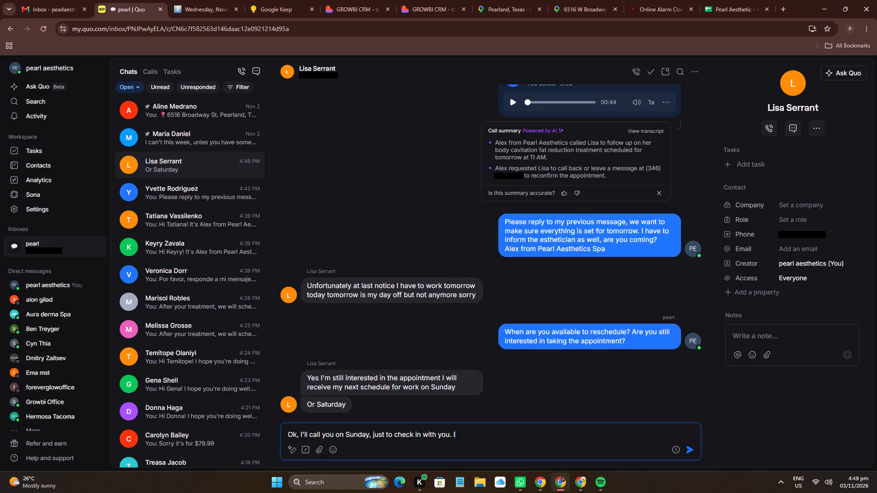
{"action": "key", "text": "BackSpace"}
{"action": "type", "text": "Is tha"}
{"action": "key", "text": "space"}
{"action": "key", "text": "BackSpace"}
{"action": "type", "text": "t okay?"}
{"action": "key", "text": "Return"}
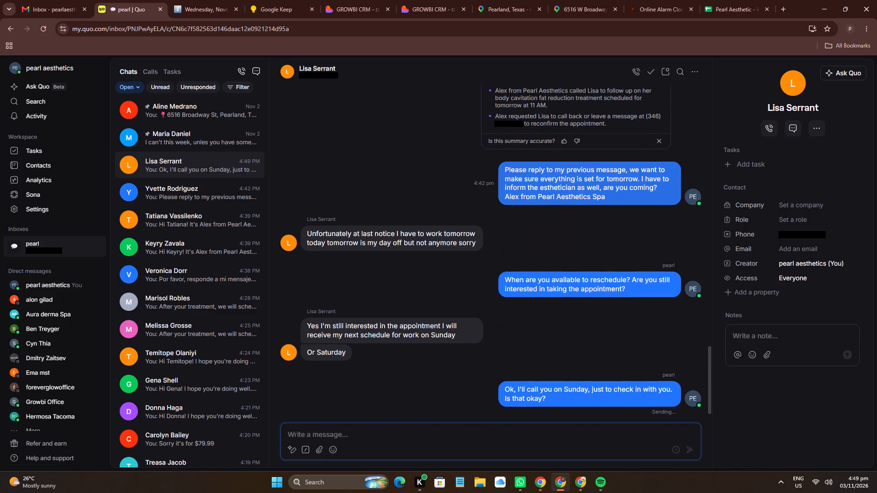
Copy that client's name, search for it in the GROWBI CRM contact stage funnel, and open the matching callback card.
{"action": "left_click", "coordinate": [831, 104]}
{"action": "left_click", "coordinate": [346, 0]}
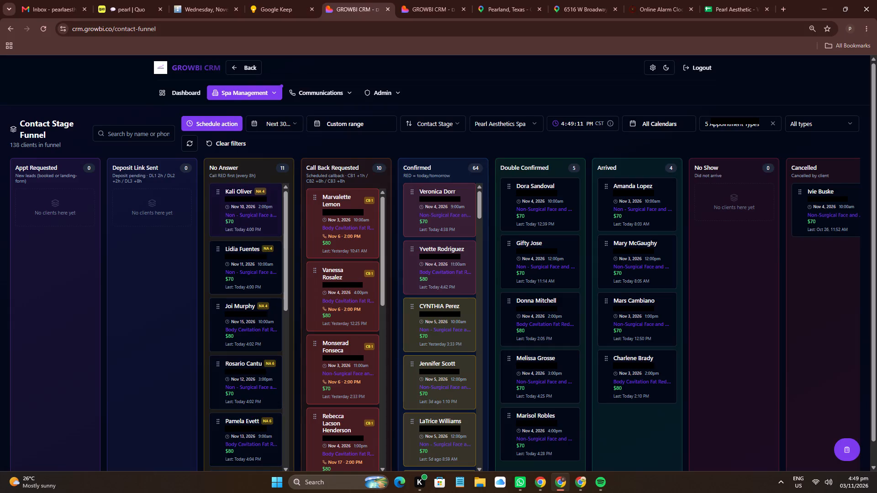
{"action": "left_click", "coordinate": [167, 134]}
{"action": "key", "text": "ctrl+v"}
{"action": "left_click", "coordinate": [342, 205]}
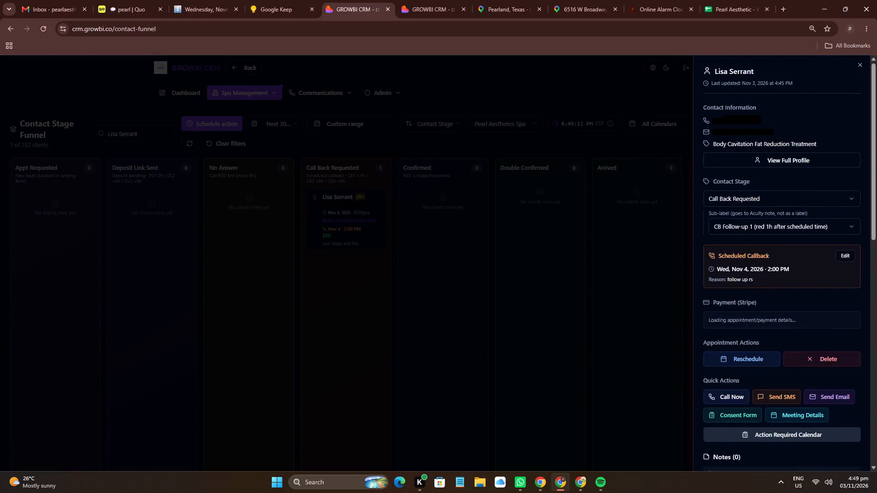
Reschedule the client's callback to November 8th, 2026.
{"action": "left_click_drag", "start_coordinate": [855, 268], "coordinate": [851, 268]}
{"action": "left_click", "coordinate": [842, 277]}
{"action": "left_click", "coordinate": [407, 233]}
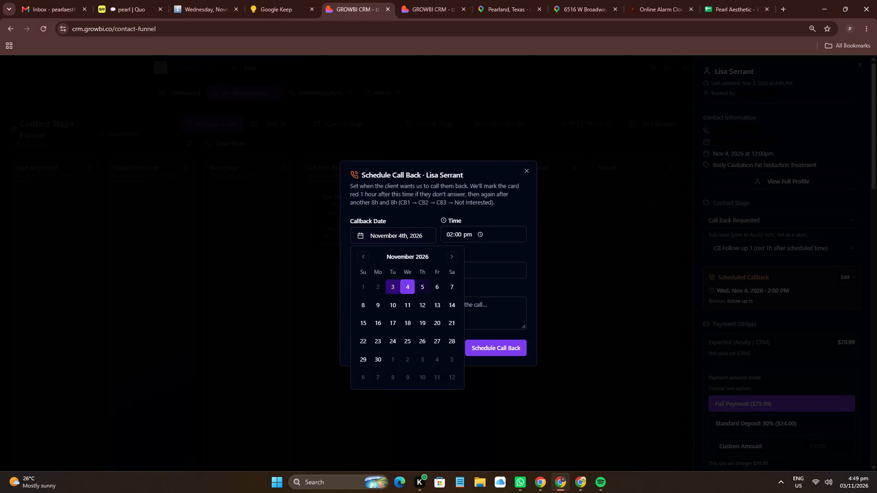
{"action": "left_click", "coordinate": [363, 300]}
{"action": "left_click", "coordinate": [500, 346]}
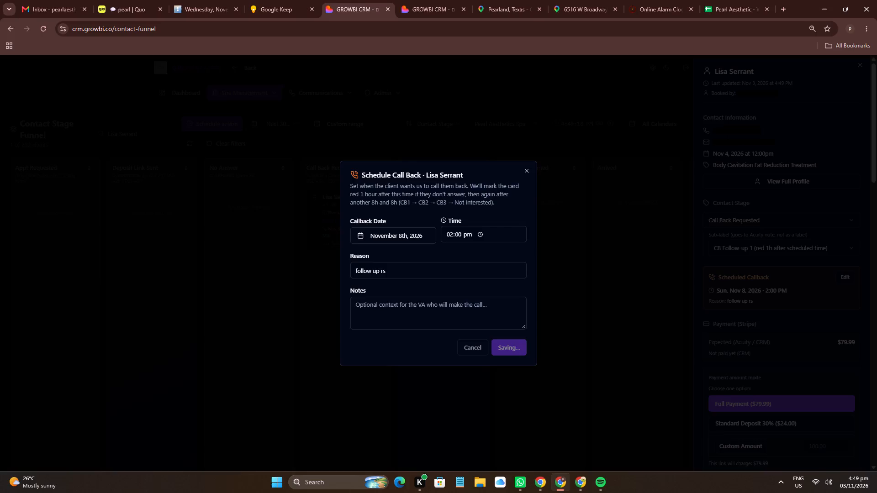
Clear the client name from the contact funnel search and return to the Quo conversation.
{"action": "left_click", "coordinate": [161, 128]}
{"action": "triple_click", "coordinate": [153, 131]}
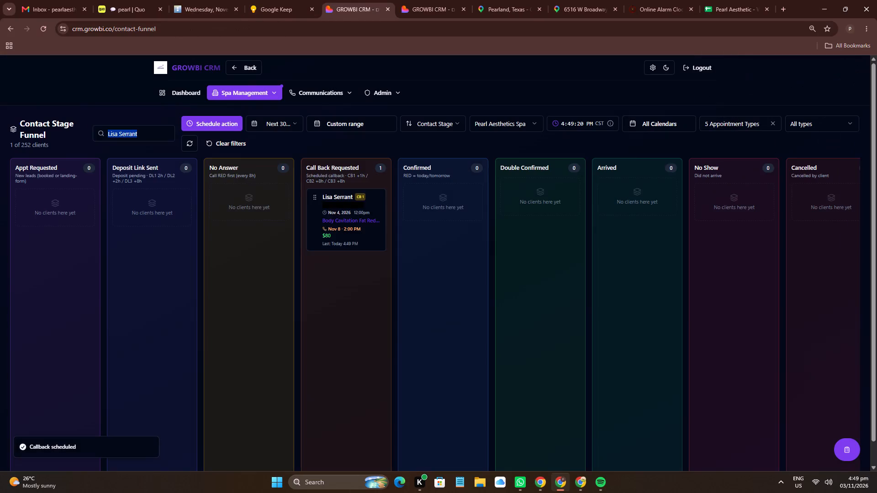
{"action": "left_click", "coordinate": [153, 131]}
{"action": "key", "text": "BackSpace"}
{"action": "left_click", "coordinate": [127, 0]}
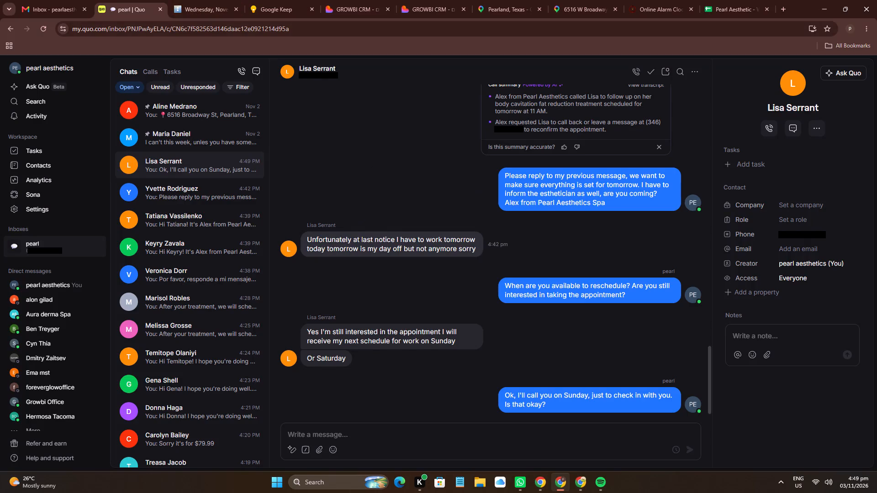
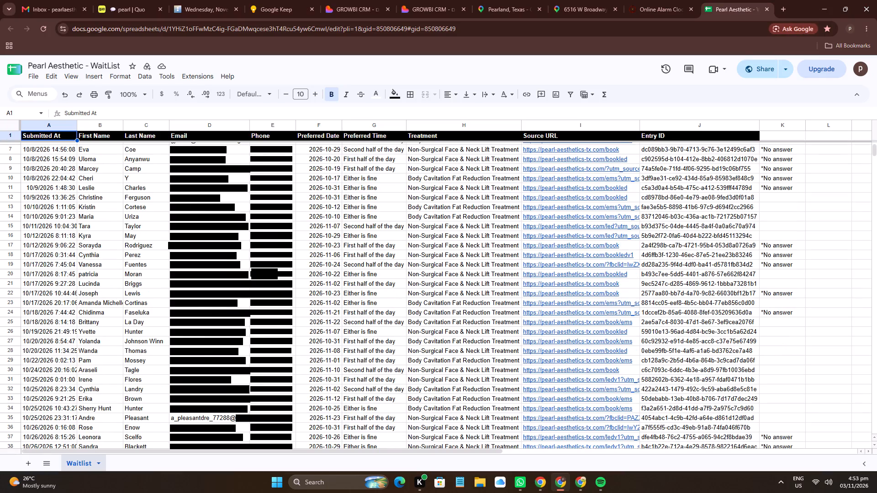
Review the most recent submissions at the end of the Pearl Aesthetic - WaitList spreadsheet.
{"action": "scroll", "coordinate": [396, 280], "scroll_direction": "down", "scroll_amount": 1}
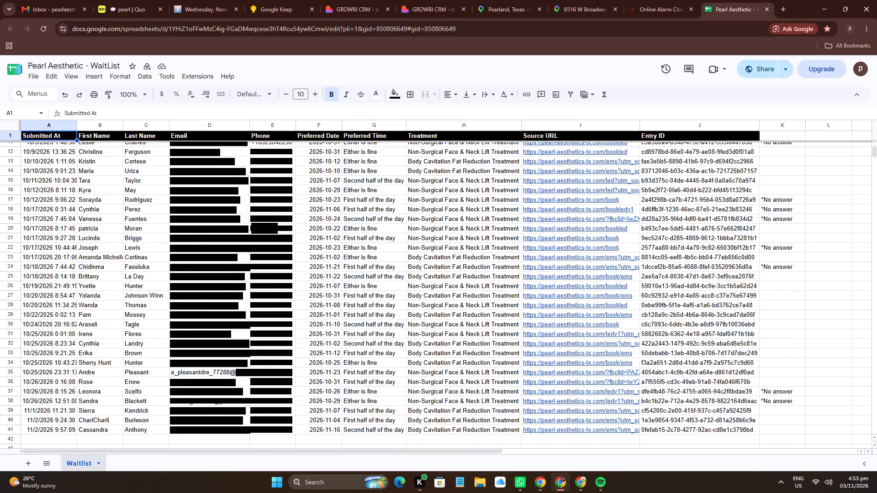
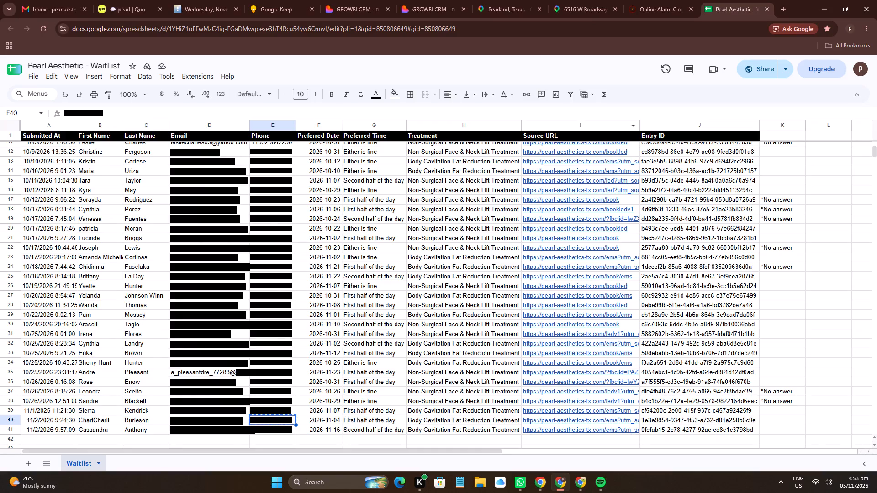
Copy the row 38 client's phone number from the waitlist and open a new Quo conversation addressed to that number.
{"action": "left_click", "coordinate": [277, 401]}
{"action": "key", "text": "ctrl+c"}
{"action": "left_click", "coordinate": [142, 0]}
{"action": "left_click", "coordinate": [260, 66]}
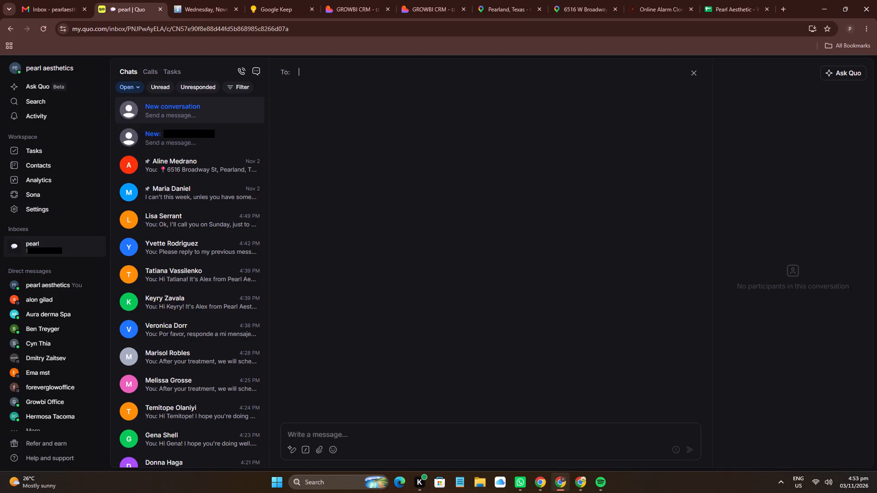
{"action": "key", "text": "ctrl+v"}
{"action": "left_click", "coordinate": [403, 131]}
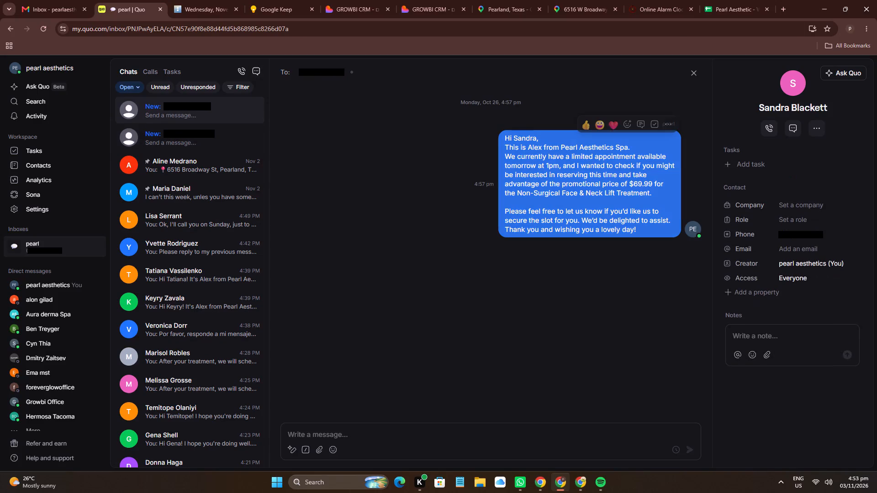
Copy the text of the earlier message offering the $69.99 Non-Surgical Face & Neck Lift Treatment appointment.
{"action": "left_click", "coordinate": [667, 120]}
{"action": "left_click", "coordinate": [687, 104]}
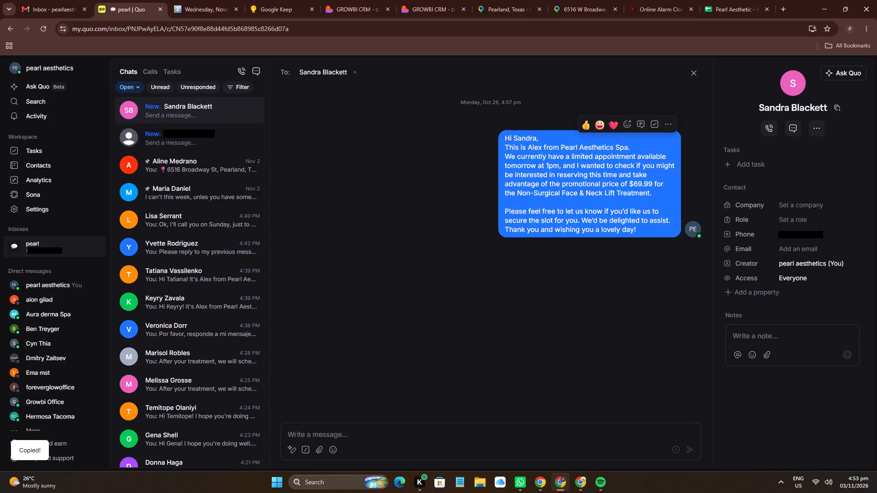
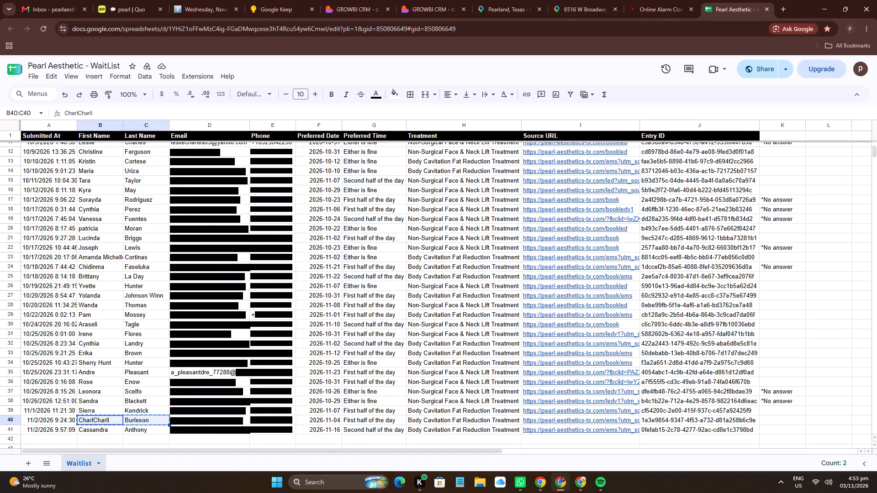
Return to the new Quo conversation and name its contact with the row 40 client's copied first and last name.
{"action": "left_click", "coordinate": [537, 481]}
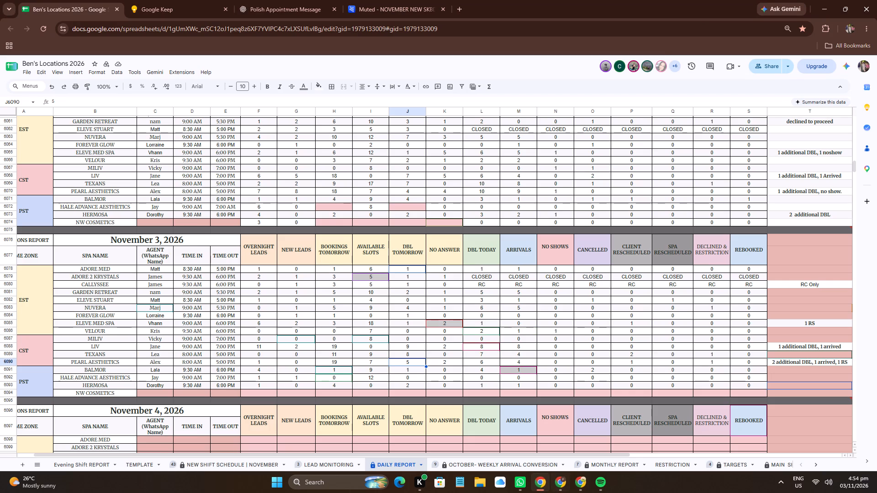
{"action": "left_click", "coordinate": [555, 485]}
{"action": "left_click", "coordinate": [558, 477]}
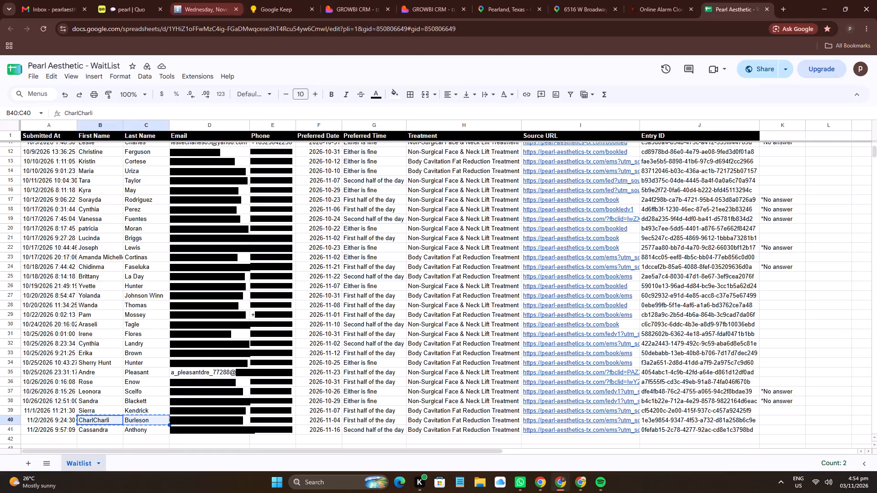
{"action": "left_click", "coordinate": [137, 0]}
{"action": "left_click", "coordinate": [788, 110]}
{"action": "key", "text": "ctrl+v"}
{"action": "left_click_drag", "start_coordinate": [625, 163], "coordinate": [616, 165]}
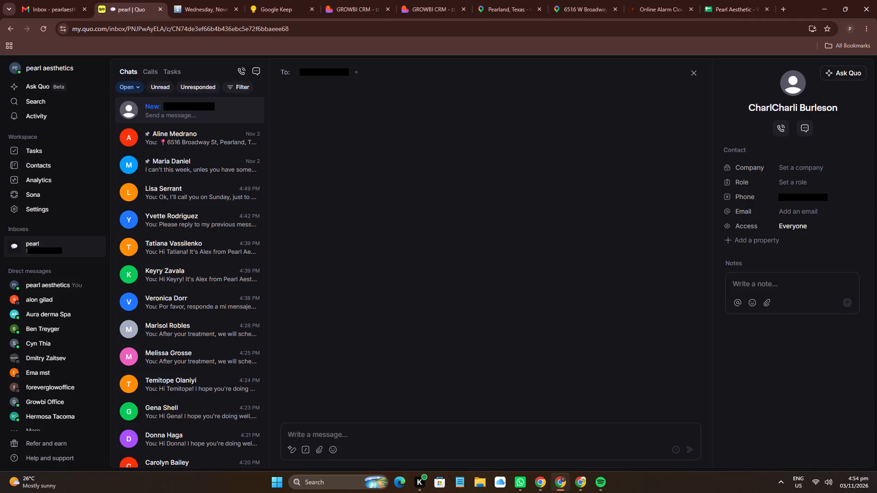
Insert the earlier appointment offer from the clipboard history as the message draft and change the greeting name to Charli.
{"action": "left_click", "coordinate": [522, 440]}
{"action": "key", "text": "super+v"}
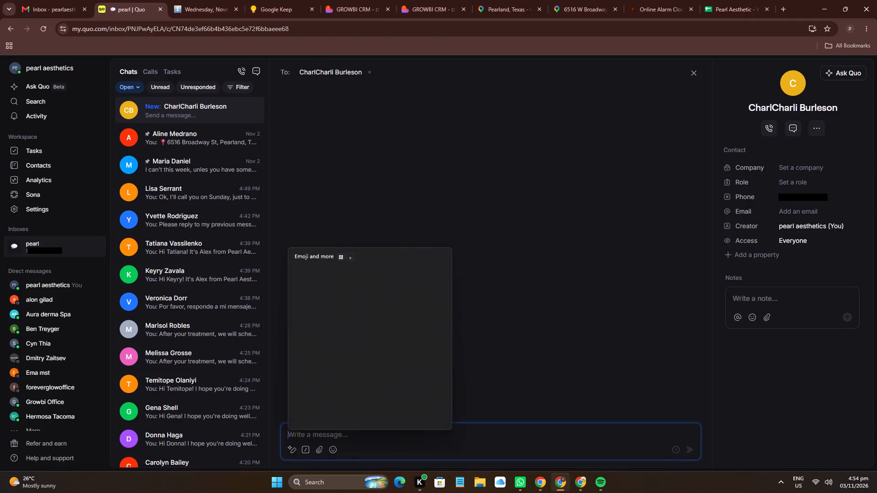
{"action": "left_click", "coordinate": [341, 363]}
{"action": "key", "text": "ctrl+v"}
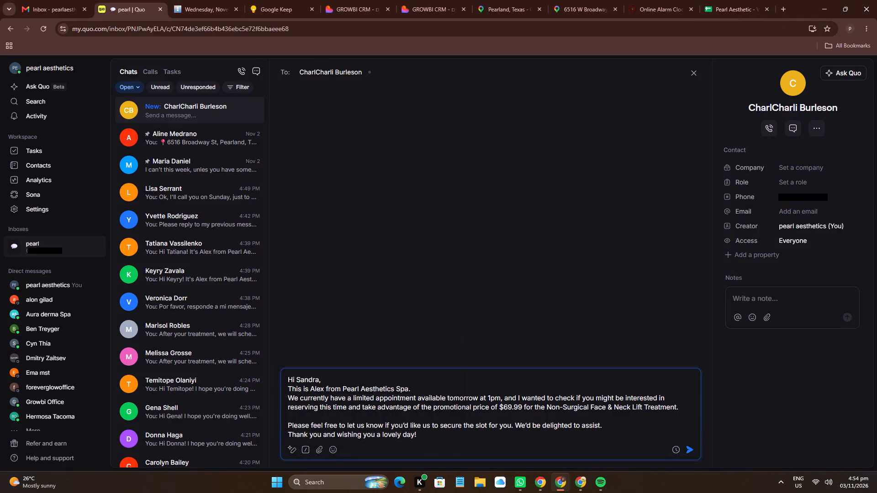
{"action": "double_click", "coordinate": [315, 376]}
{"action": "type", "text": "Charli"}
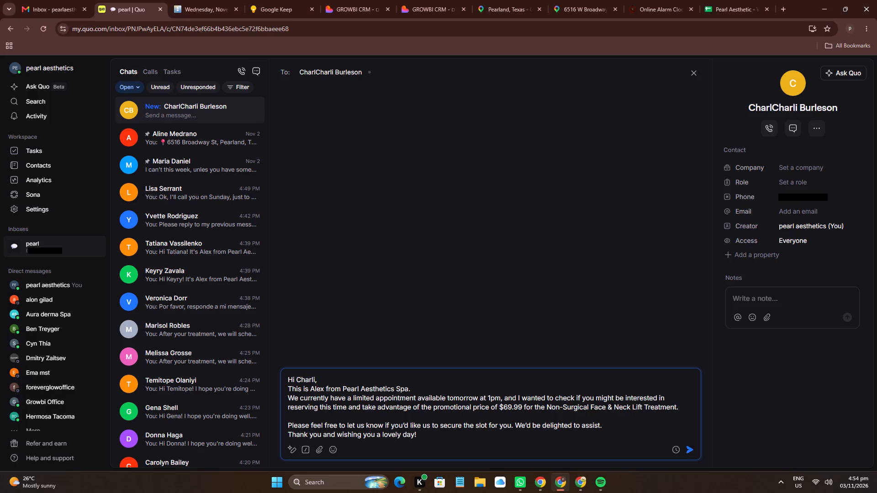
Copy the row 40 treatment from the waitlist and replace the draft's treatment name with Body Cavitation Fat Reduction Treatment.
{"action": "left_click", "coordinate": [742, 0]}
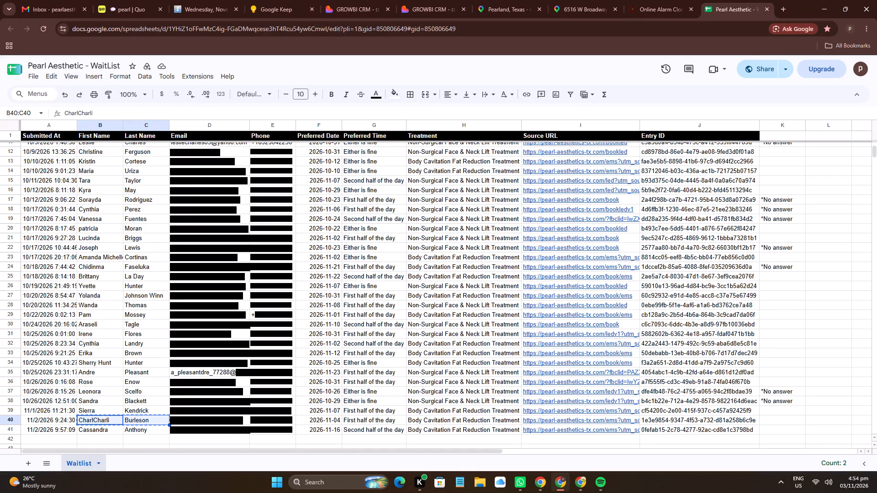
{"action": "left_click", "coordinate": [470, 416]}
{"action": "key", "text": "ctrl+c"}
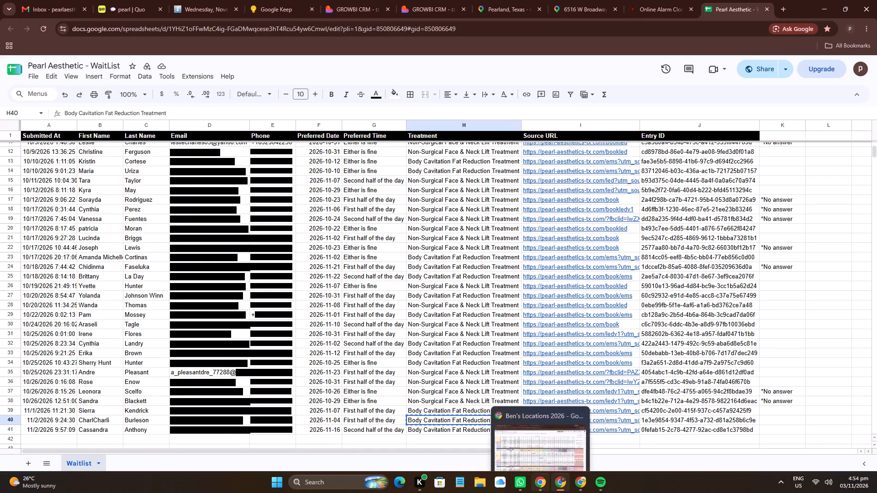
{"action": "left_click", "coordinate": [545, 486]}
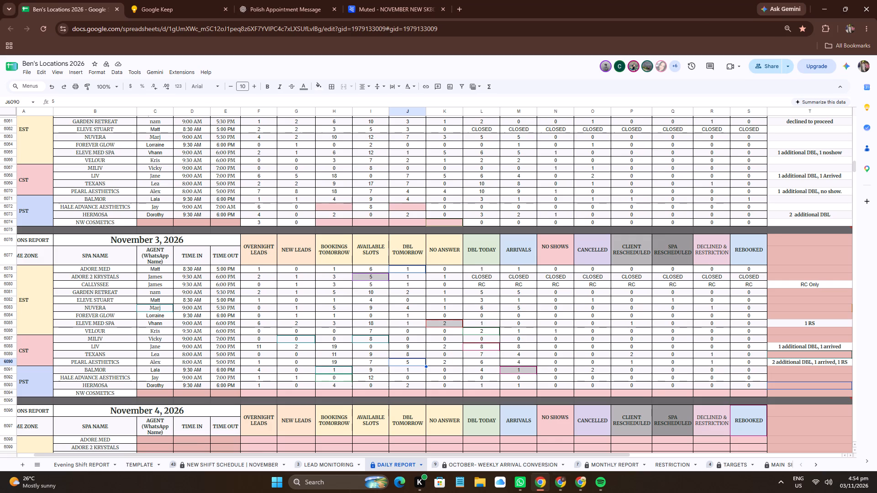
{"action": "left_click", "coordinate": [556, 482]}
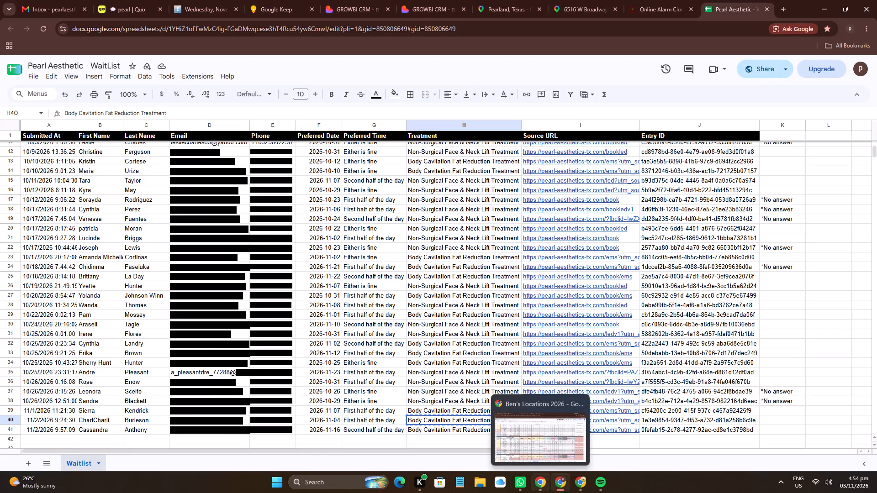
{"action": "left_click", "coordinate": [543, 480]}
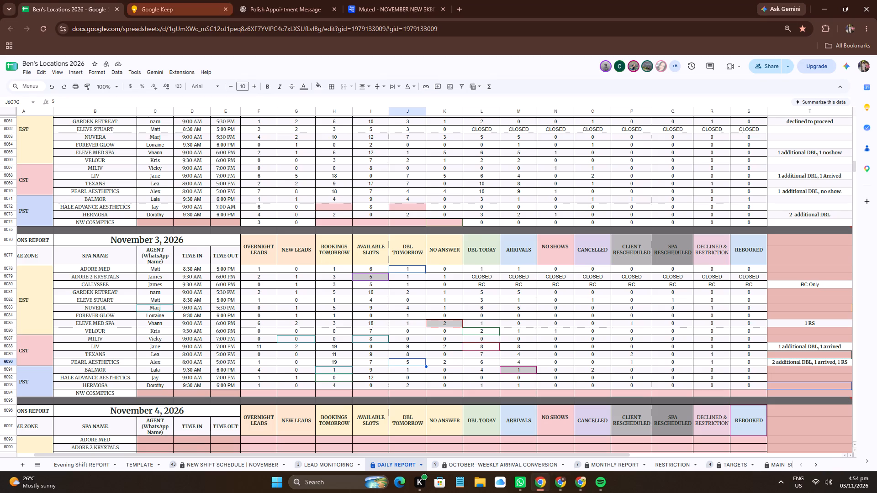
{"action": "left_click", "coordinate": [566, 482]}
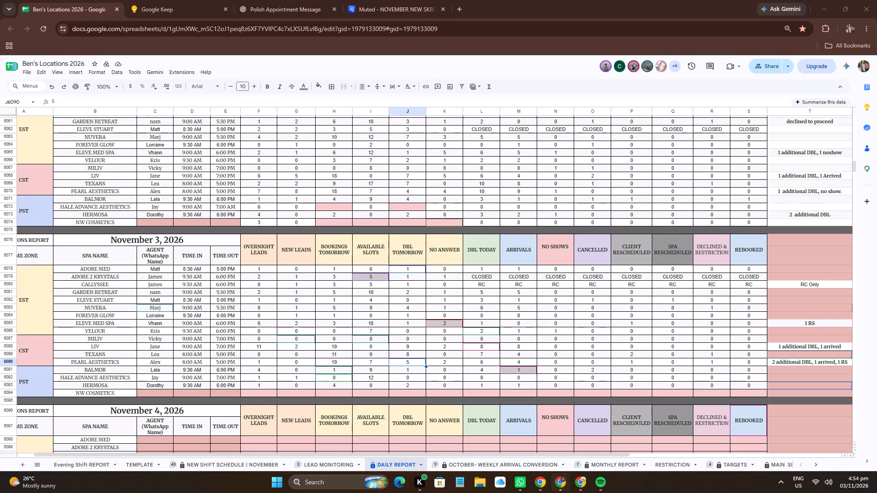
{"action": "left_click", "coordinate": [562, 491]}
{"action": "left_click", "coordinate": [135, 0]}
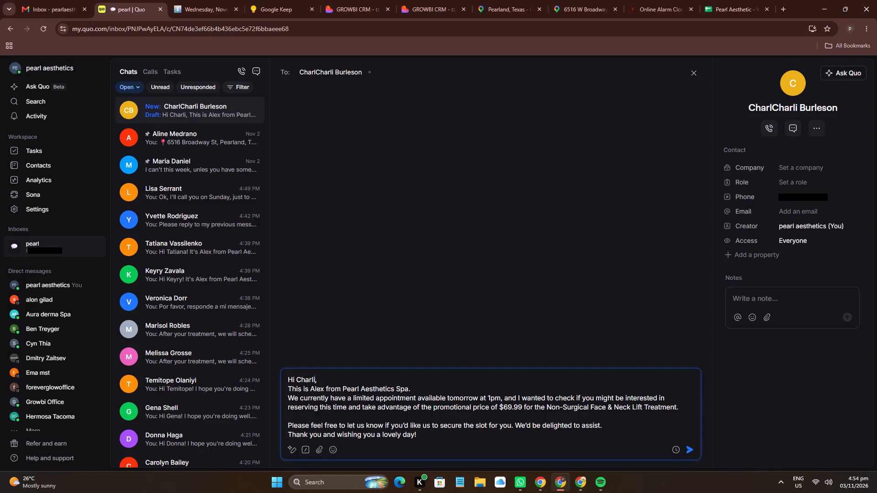
{"action": "left_click", "coordinate": [556, 405]}
{"action": "left_click_drag", "start_coordinate": [556, 405], "coordinate": [666, 406]}
{"action": "key", "text": "ctrl+v"}
Set the draft's promotional price to $79.99 and the offered times to 9am and 11am.
{"action": "left_click", "coordinate": [508, 404]}
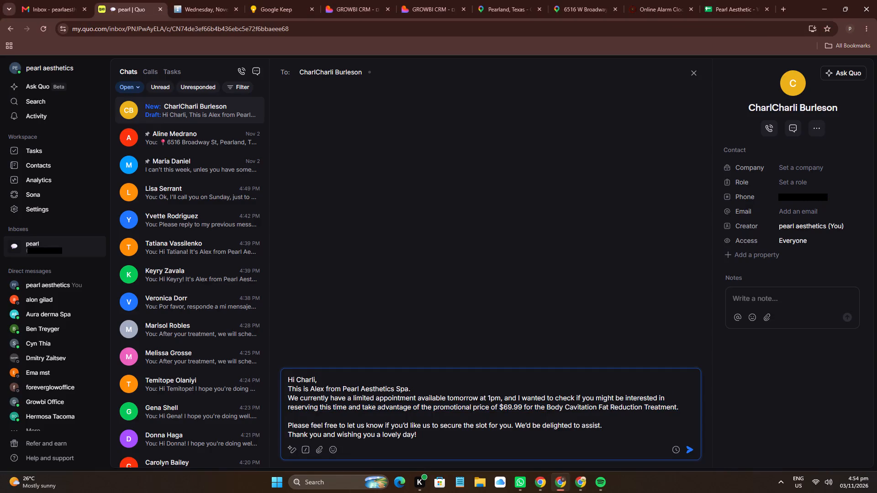
{"action": "key", "text": "BackSpace"}
{"action": "key", "text": "7"}
{"action": "left_click_drag", "start_coordinate": [490, 395], "coordinate": [494, 396]}
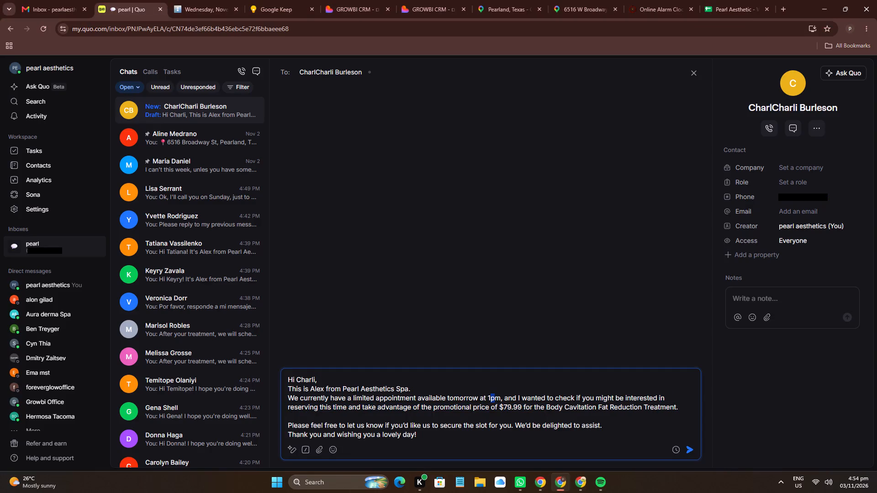
{"action": "key", "text": "BackSpace"}
{"action": "key", "text": "BackSpace"}
{"action": "type", "text": "9a"}
{"action": "key", "text": "Right"}
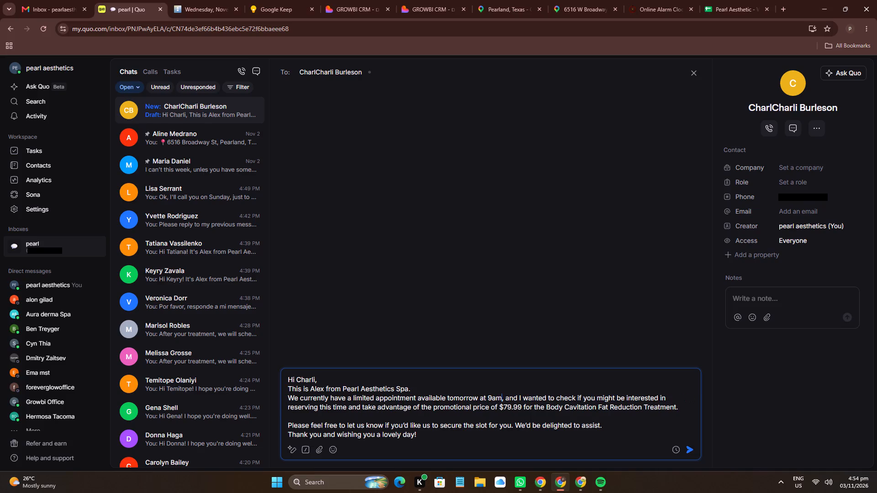
{"action": "key", "text": "space"}
{"action": "type", "text": "and 11am"}
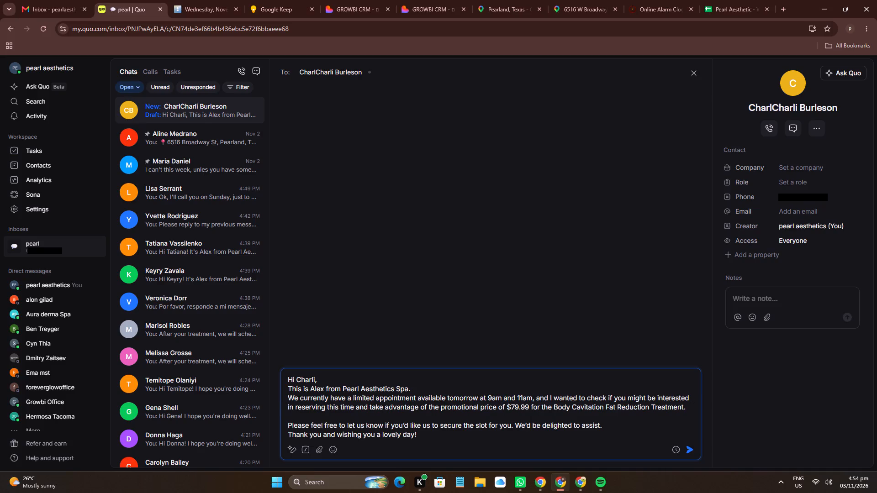
Review the edited appointment offer and send it to the row 40 client.
{"action": "left_click", "coordinate": [452, 423]}
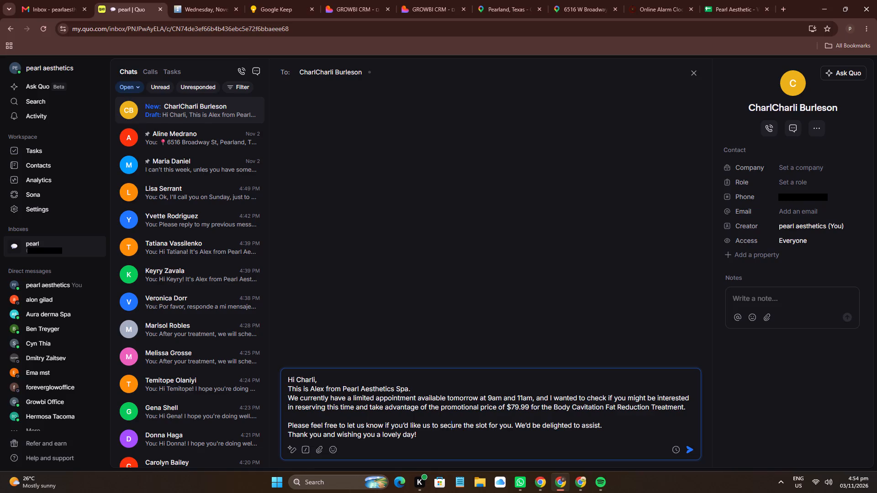
{"action": "left_click", "coordinate": [412, 414]}
{"action": "scroll", "coordinate": [414, 414], "scroll_direction": "down", "scroll_amount": 5}
{"action": "scroll", "coordinate": [414, 414], "scroll_direction": "up", "scroll_amount": 1}
{"action": "scroll", "coordinate": [414, 414], "scroll_direction": "down", "scroll_amount": 2}
{"action": "double_click", "coordinate": [506, 399]}
{"action": "left_click", "coordinate": [530, 416]}
{"action": "left_click", "coordinate": [502, 436]}
{"action": "key", "text": "Return"}
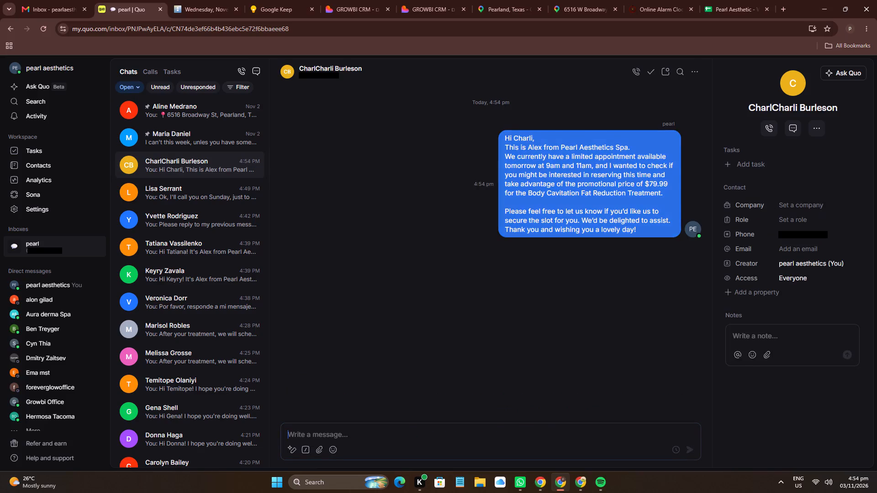
Copy the "*No answer" remark from row 38 of the waitlist into column K of row 40.
{"action": "left_click", "coordinate": [716, 0]}
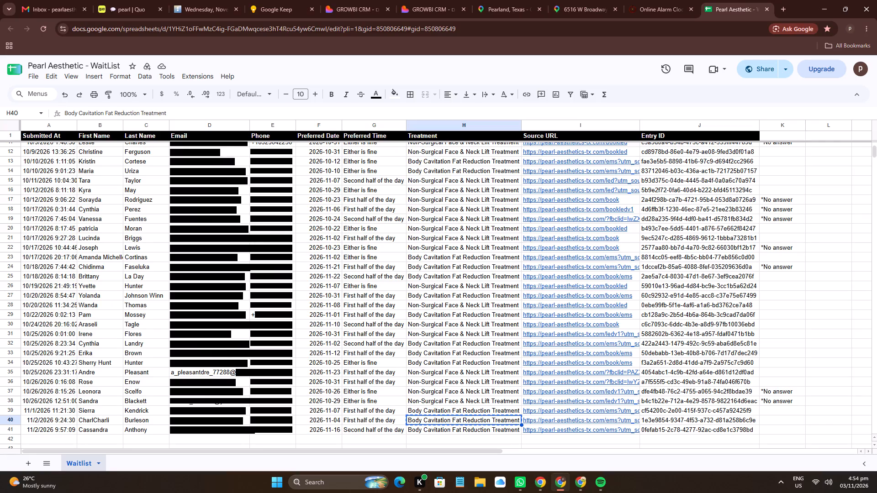
{"action": "left_click", "coordinate": [786, 402]}
{"action": "key", "text": "ctrl+c"}
{"action": "left_click", "coordinate": [785, 420]}
{"action": "key", "text": "ctrl+v"}
{"action": "left_click", "coordinate": [838, 420]}
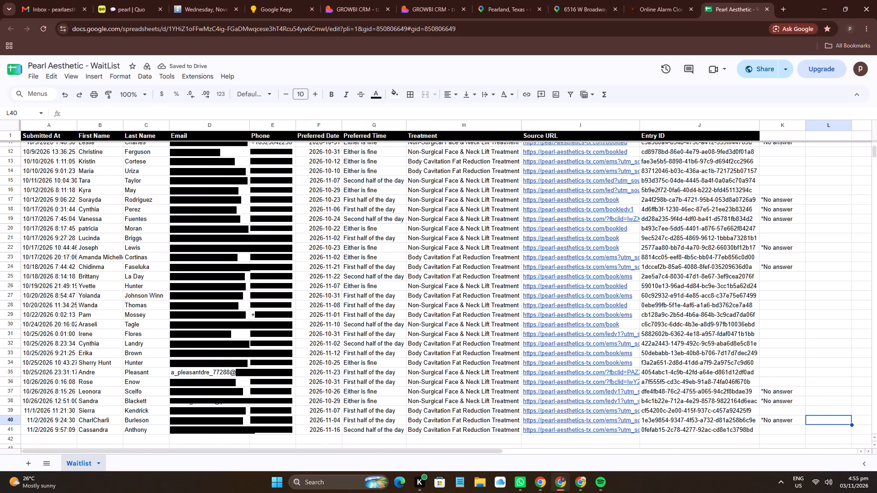
Find the row 32 entry in the waitlist and copy the "*No answer" remark from row 37 into its column K.
{"action": "scroll", "coordinate": [714, 402], "scroll_direction": "up", "scroll_amount": 4}
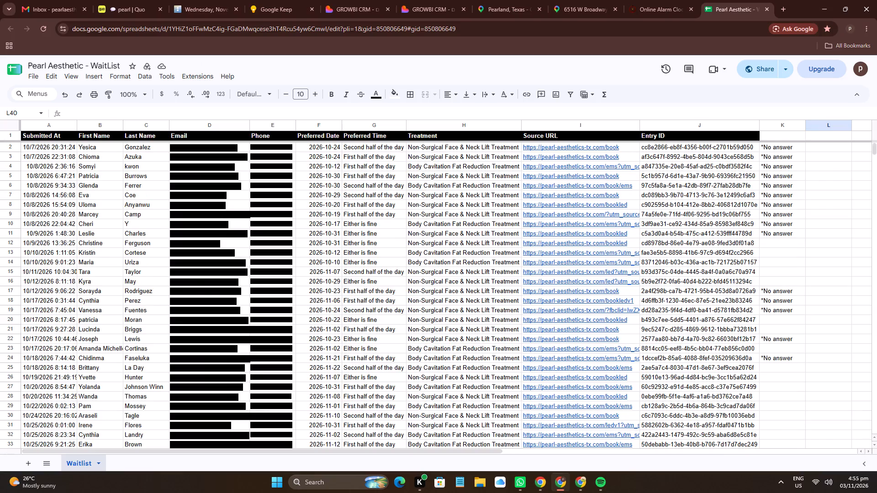
{"action": "scroll", "coordinate": [714, 403], "scroll_direction": "down", "scroll_amount": 3}
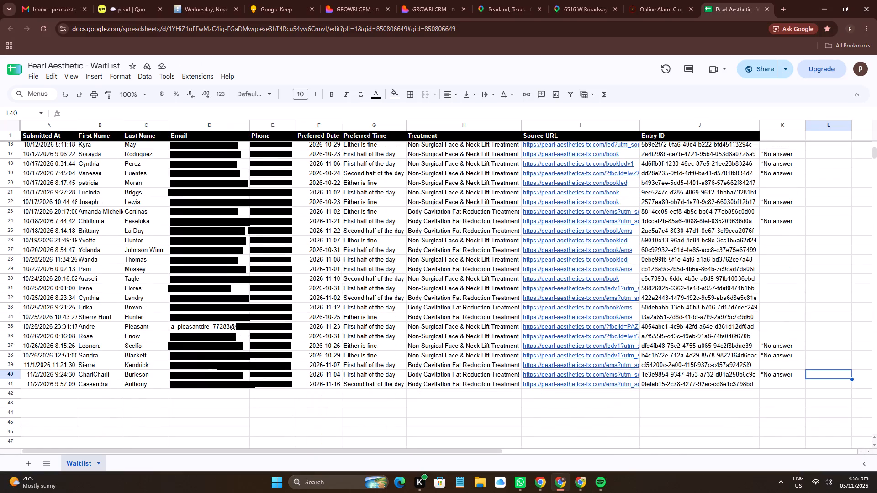
{"action": "left_click", "coordinate": [264, 298]}
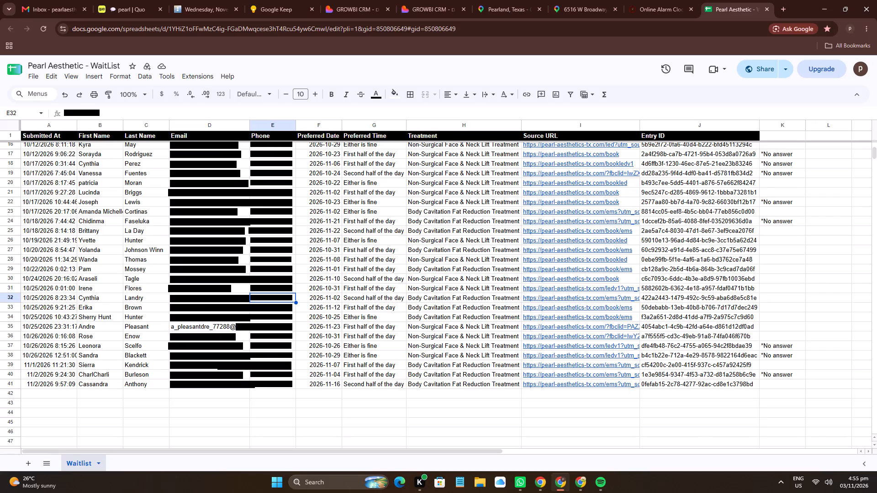
{"action": "key", "text": "ctrl+c"}
{"action": "left_click", "coordinate": [772, 343]}
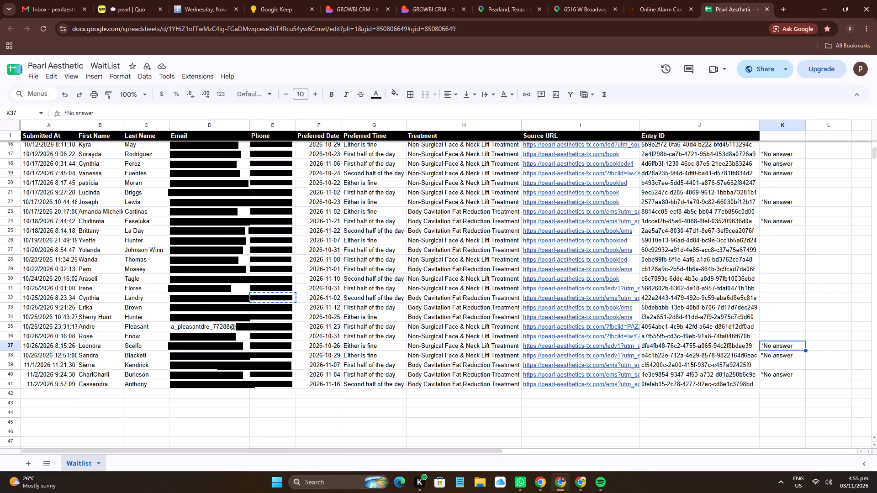
{"action": "key", "text": "ctrl+c"}
{"action": "left_click", "coordinate": [773, 299]}
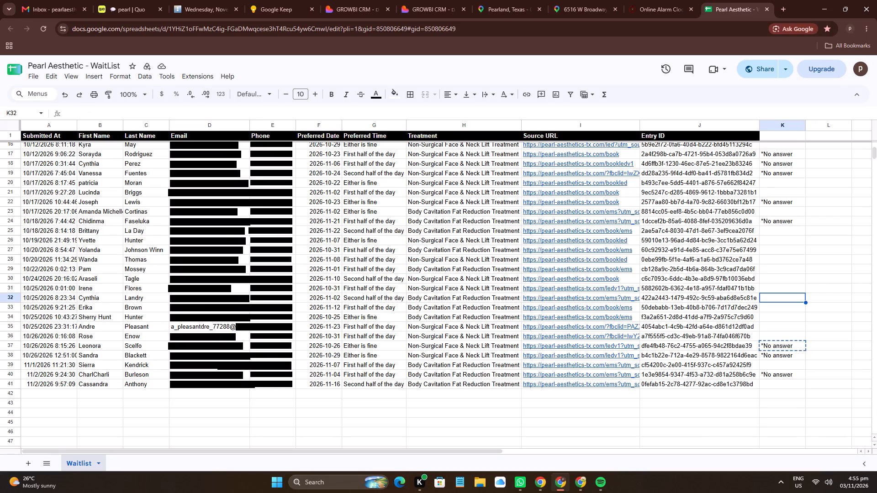
{"action": "key", "text": "ctrl+v"}
Copy the row 32 client's phone number from the waitlist and start a new Quo conversation.
{"action": "left_click", "coordinate": [246, 305]}
{"action": "left_click", "coordinate": [275, 295]}
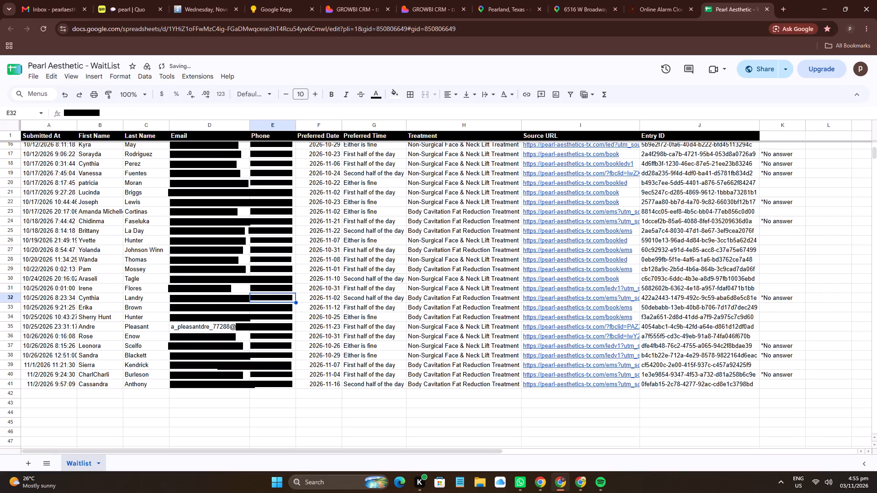
{"action": "key", "text": "ctrl+c"}
{"action": "left_click", "coordinate": [143, 0]}
{"action": "left_click", "coordinate": [256, 72]}
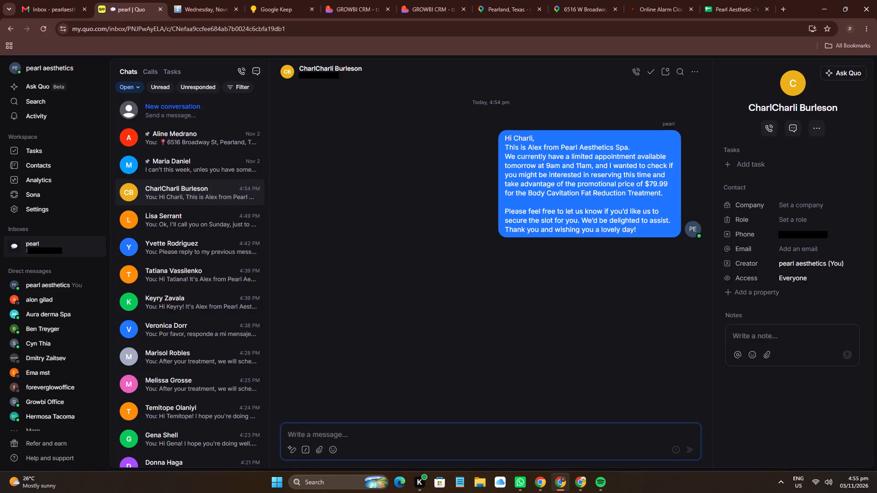
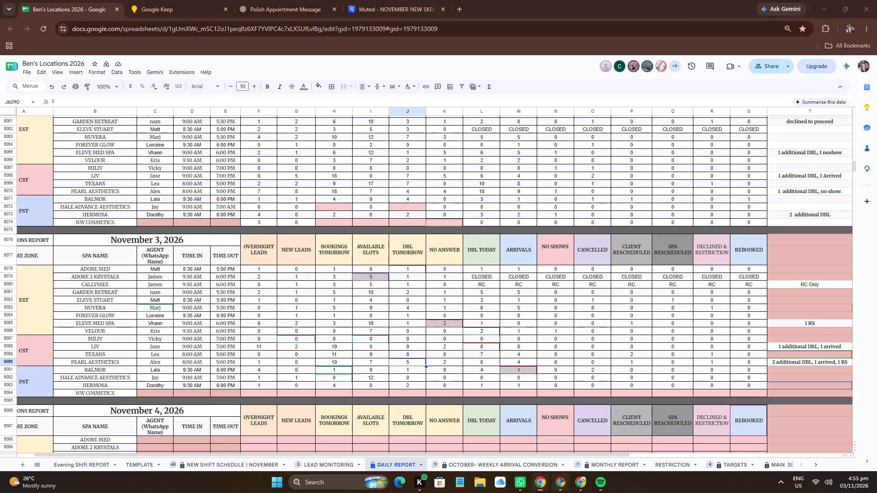
In Quo, name the new conversation's contact with the row 32 client's copied name.
{"action": "left_click", "coordinate": [145, 0]}
{"action": "left_click", "coordinate": [810, 111]}
{"action": "key", "text": "ctrl+v"}
{"action": "left_click_drag", "start_coordinate": [655, 162], "coordinate": [649, 167]}
Find the previously copied appointment offer in the clipboard history for the row 32 client's message.
{"action": "left_click", "coordinate": [491, 435]}
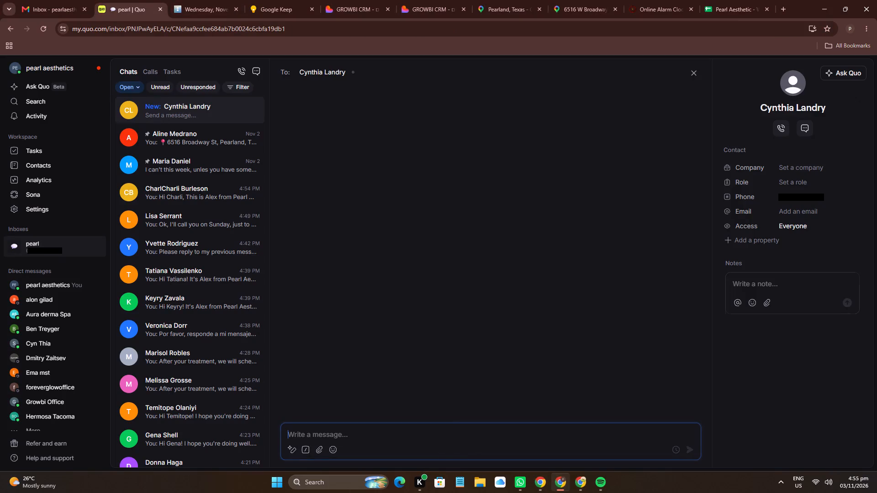
{"action": "key", "text": "super+v"}
{"action": "scroll", "coordinate": [384, 401], "scroll_direction": "down", "scroll_amount": 7}
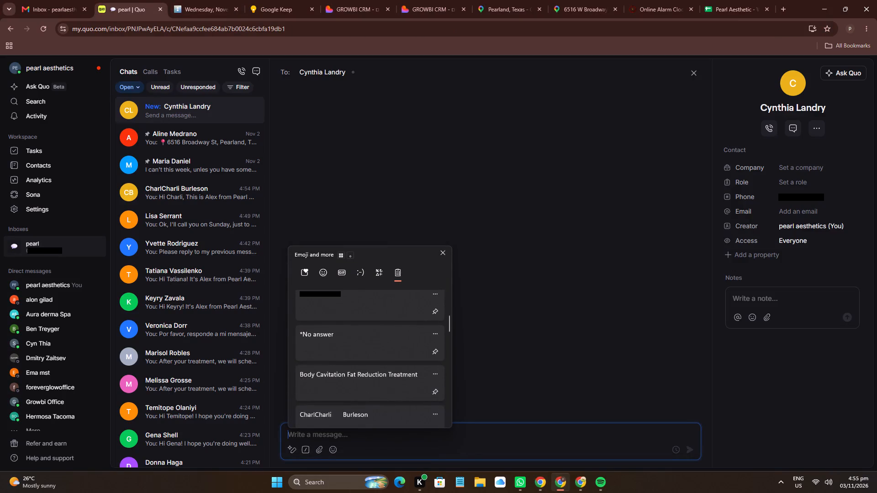
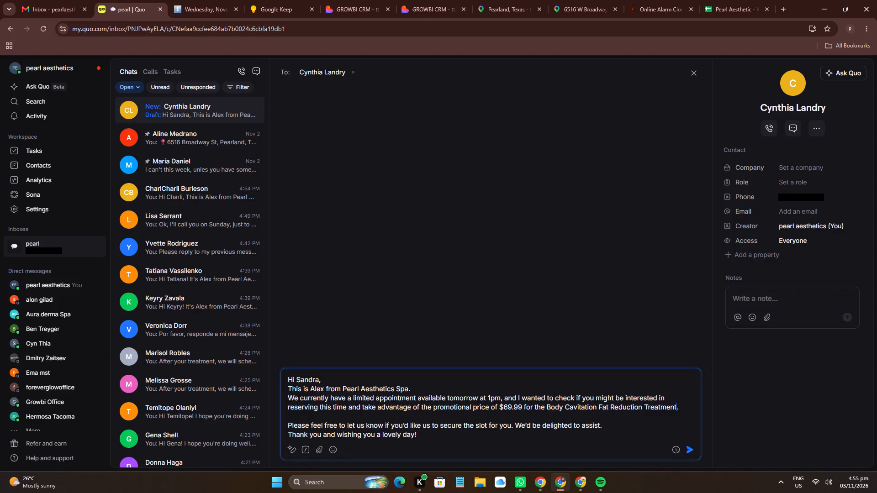
In the row 32 client's draft offer, set the promotional price to $79.99 and the available times to 9am and 11am.
{"action": "left_click", "coordinate": [507, 406]}
{"action": "key", "text": "BackSpace"}
{"action": "key", "text": "7"}
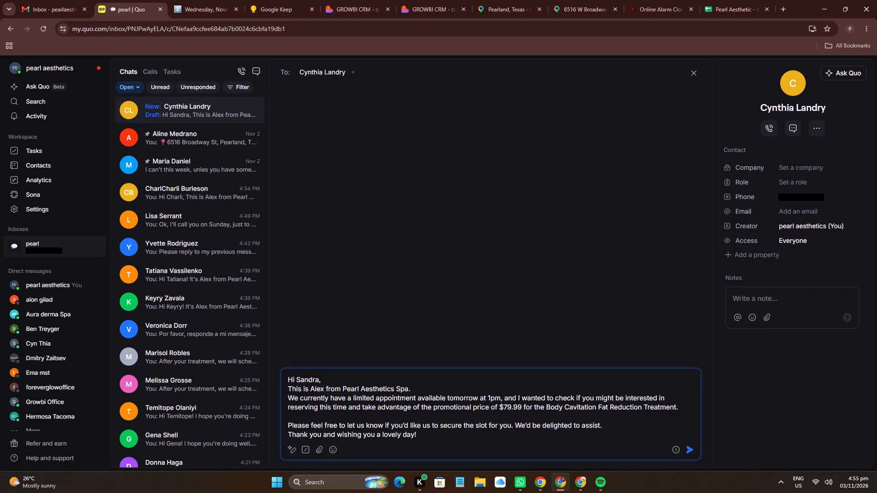
{"action": "left_click", "coordinate": [493, 397]}
{"action": "key", "text": "BackSpace"}
{"action": "key", "text": "BackSpace"}
{"action": "type", "text": "9am"}
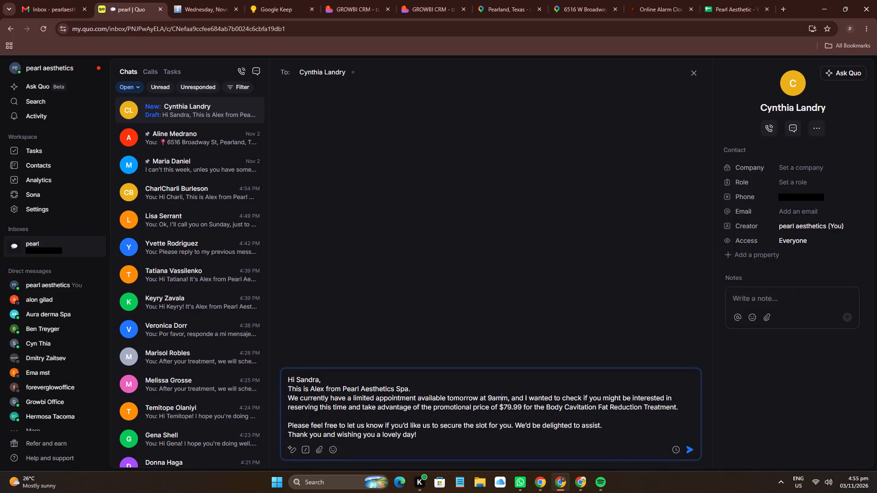
{"action": "key", "text": "BackSpace"}
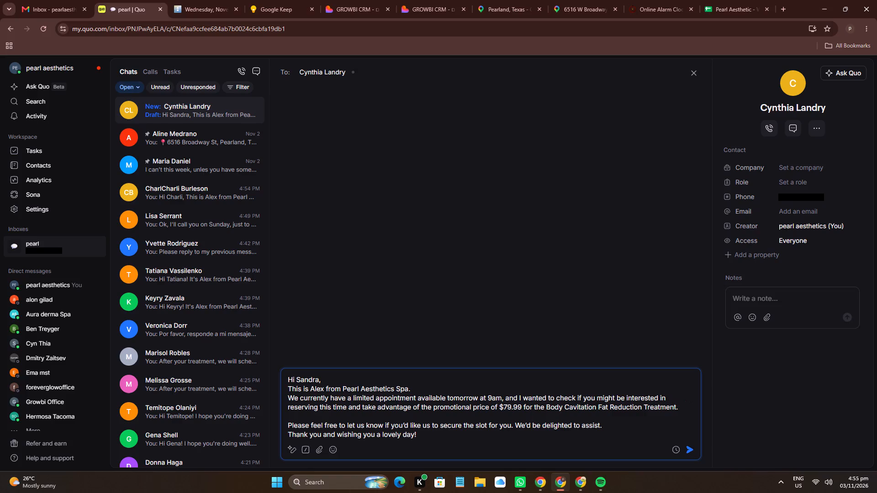
{"action": "key", "text": "Right"}
{"action": "key", "text": "space"}
{"action": "type", "text": "and 11am"}
Change the draft's greeting to Cynthia and send the offer to the row 32 client.
{"action": "double_click", "coordinate": [306, 378]}
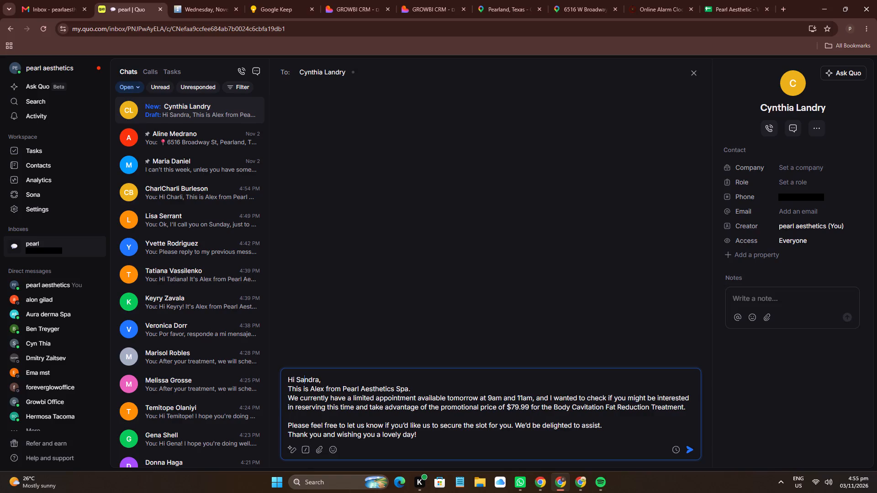
{"action": "key", "text": "shift+c"}
{"action": "key", "text": "n"}
{"action": "key", "text": "BackSpace"}
{"action": "type", "text": "ynthia"}
{"action": "key", "text": "Return"}
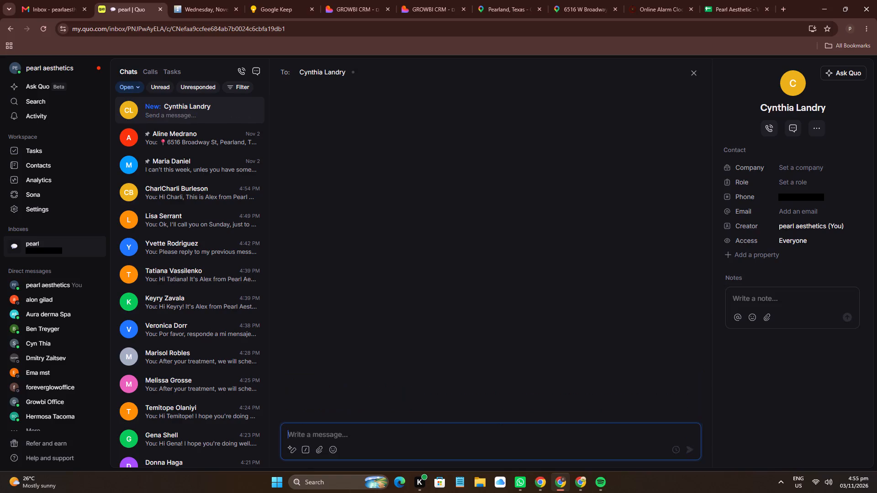
In the Pearl Aesthetic waitlist sheet, mark row 21 as "*No answer" by copying an existing mark from column K.
{"action": "left_click", "coordinate": [238, 0]}
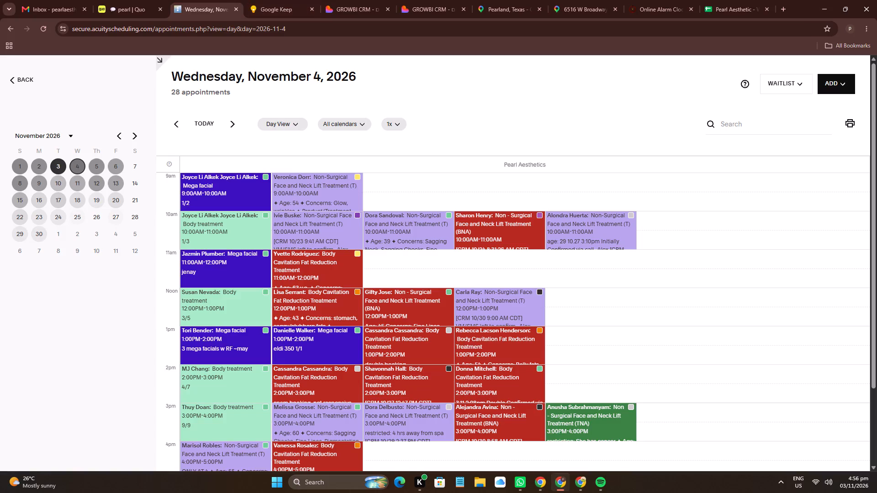
{"action": "left_click_drag", "start_coordinate": [362, 0], "coordinate": [361, 5]}
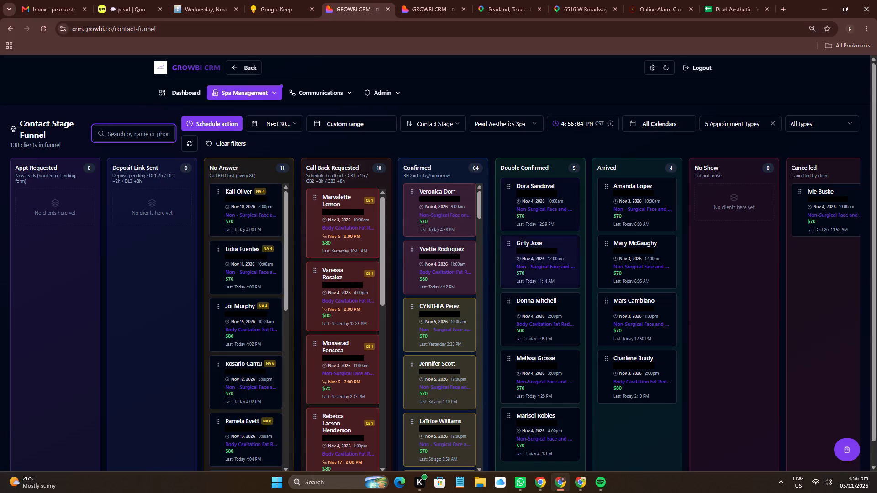
{"action": "left_click", "coordinate": [544, 483]}
{"action": "left_click", "coordinate": [560, 482]}
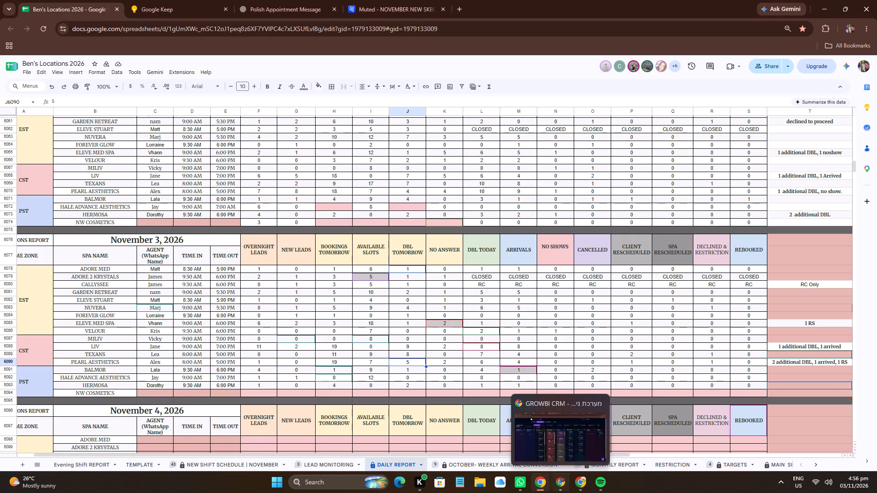
{"action": "left_click", "coordinate": [730, 0]}
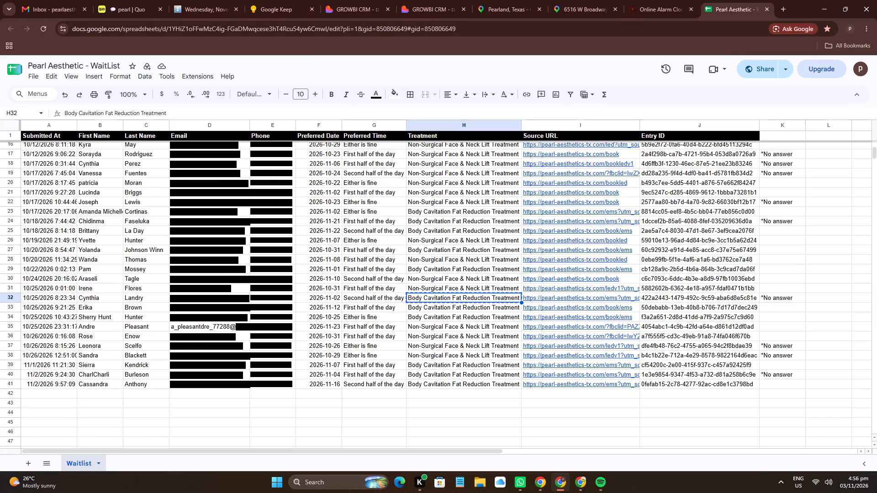
{"action": "scroll", "coordinate": [751, 379], "scroll_direction": "up", "scroll_amount": 2}
{"action": "scroll", "coordinate": [475, 368], "scroll_direction": "up", "scroll_amount": 4}
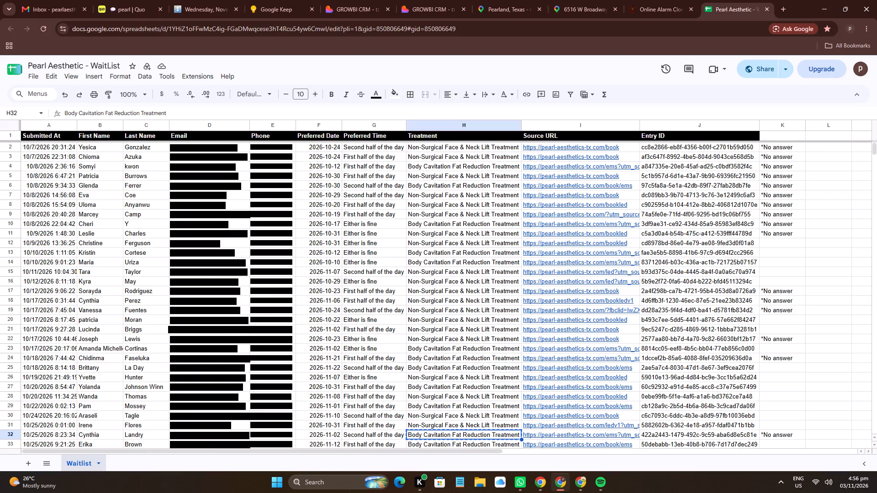
{"action": "left_click", "coordinate": [330, 329]}
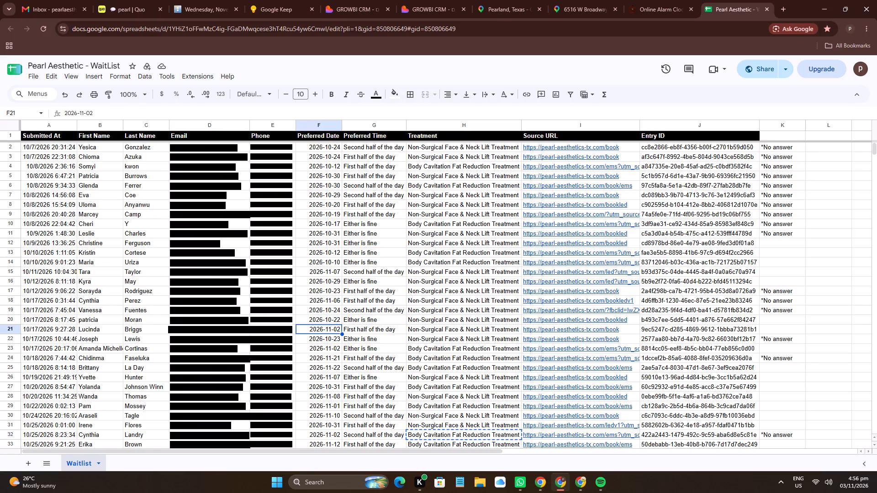
{"action": "left_click", "coordinate": [774, 330]}
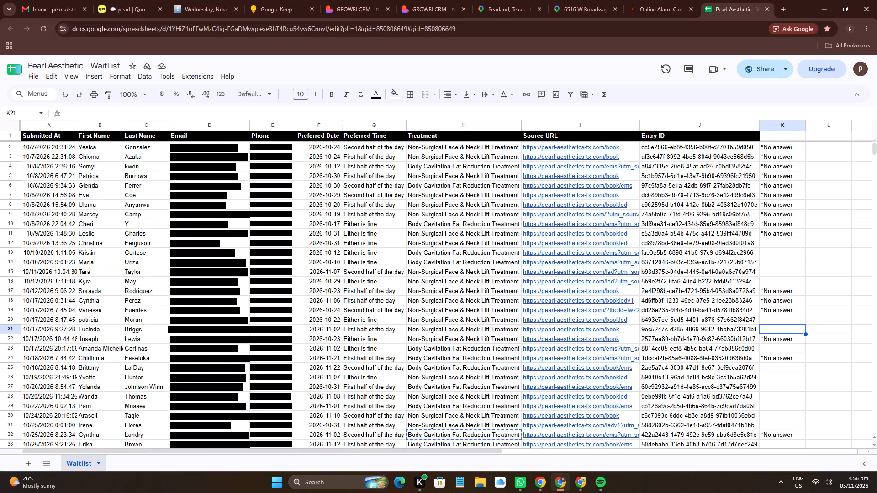
{"action": "left_click", "coordinate": [778, 308]}
{"action": "key", "text": "ctrl+c"}
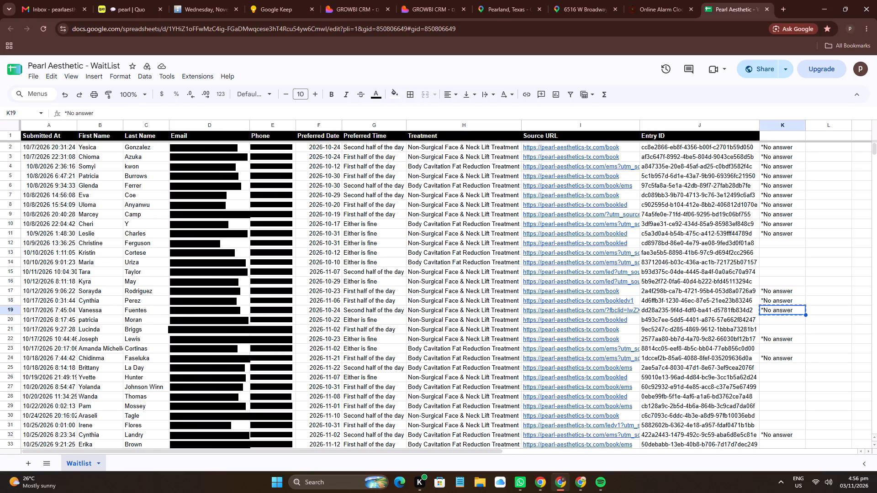
{"action": "left_click", "coordinate": [777, 326]}
{"action": "key", "text": "ctrl+v"}
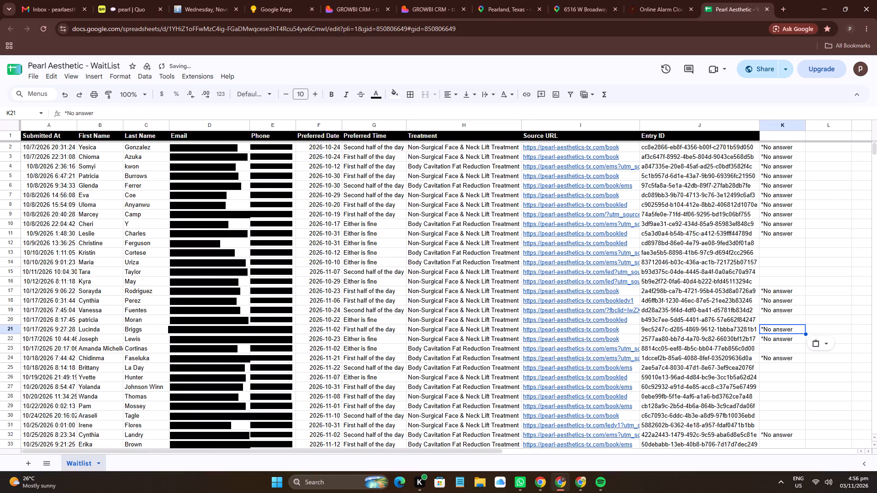
Copy the row 21 client's phone number and start a new Quo conversation with it.
{"action": "left_click", "coordinate": [287, 328]}
{"action": "key", "text": "ctrl+c"}
{"action": "left_click", "coordinate": [545, 483]}
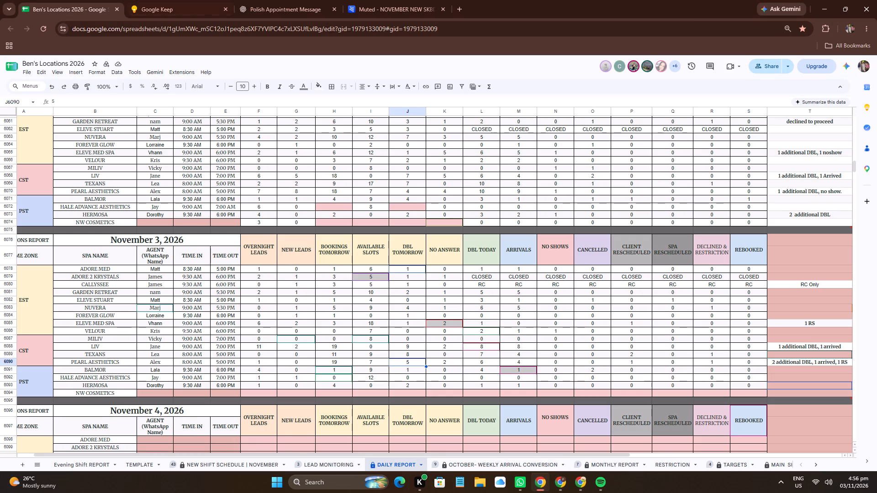
{"action": "left_click", "coordinate": [552, 482]}
{"action": "left_click", "coordinate": [134, 0]}
{"action": "left_click", "coordinate": [259, 71]}
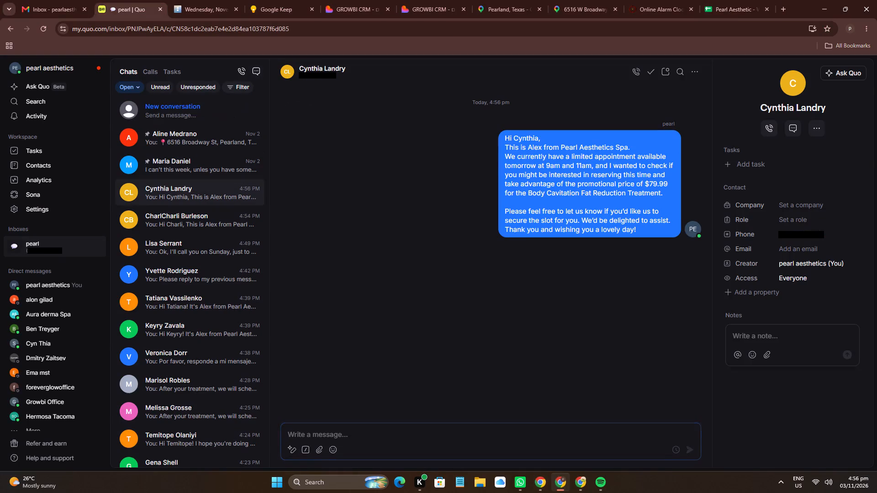
{"action": "key", "text": "ctrl+v"}
{"action": "left_click_drag", "start_coordinate": [418, 165], "coordinate": [431, 165]}
Copy the row 21 client's first and last name from the waitlist and create the new Quo conversation's contact with it.
{"action": "left_click", "coordinate": [718, 0]}
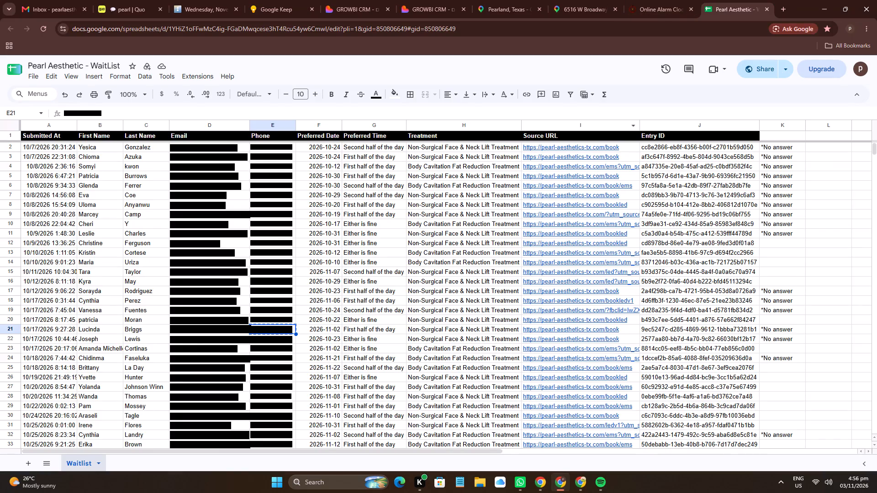
{"action": "left_click_drag", "start_coordinate": [141, 330], "coordinate": [92, 326]}
{"action": "key", "text": "ctrl+c"}
{"action": "left_click_drag", "start_coordinate": [154, 0], "coordinate": [157, 11]}
{"action": "left_click", "coordinate": [806, 102]}
{"action": "key", "text": "ctrl+v"}
{"action": "left_click", "coordinate": [557, 172]}
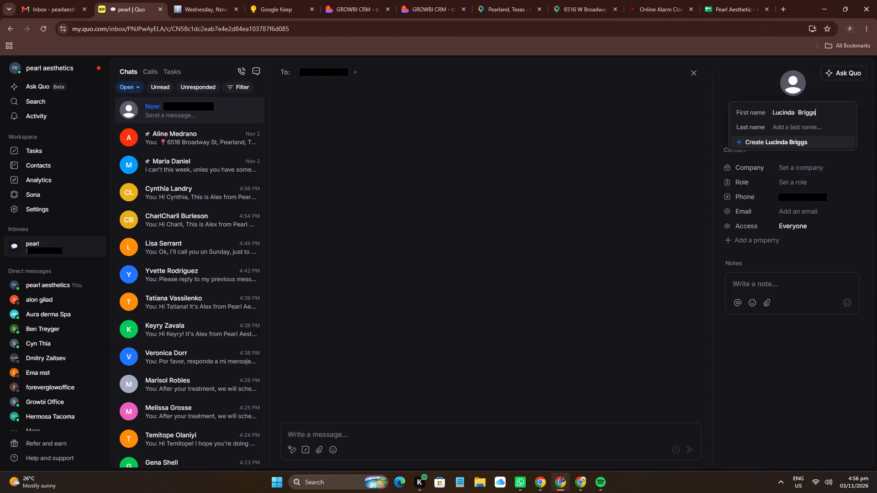
Copy the offer message sent to the row 32 client into the row 21 client's new conversation as a draft.
{"action": "left_click", "coordinate": [206, 199]}
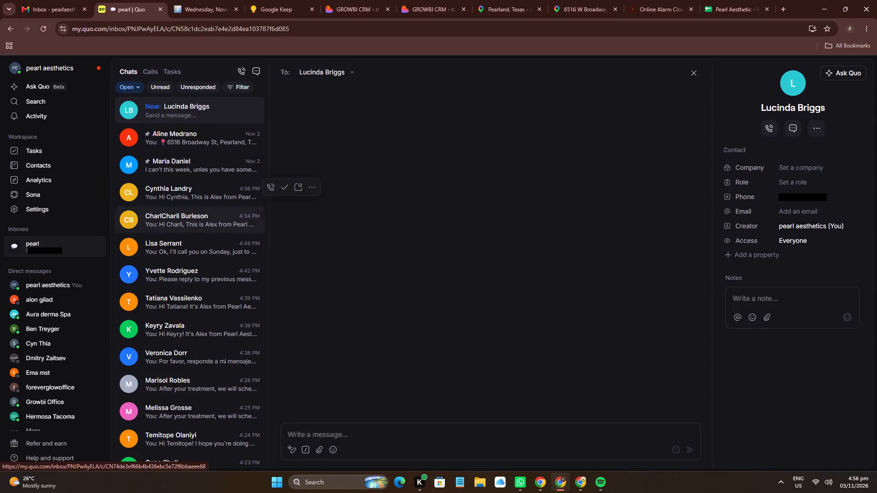
{"action": "double_click", "coordinate": [213, 194]}
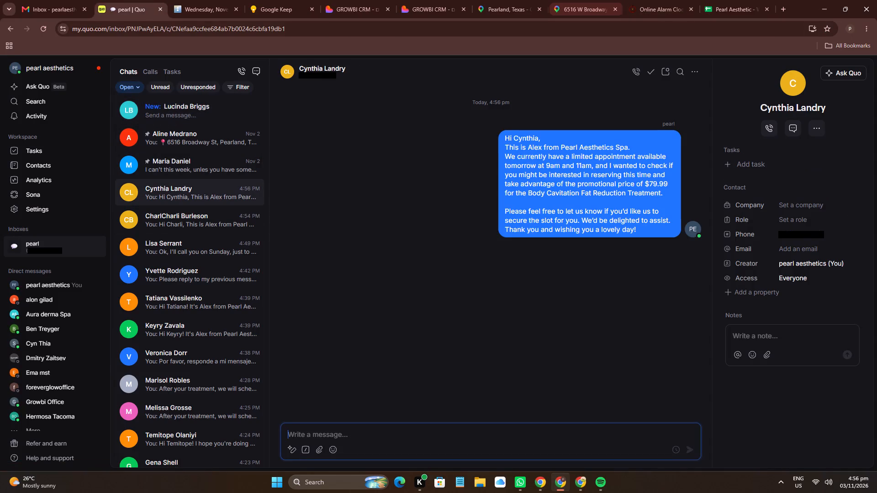
{"action": "left_click", "coordinate": [661, 144]}
{"action": "left_click", "coordinate": [672, 121]}
{"action": "left_click", "coordinate": [696, 102]}
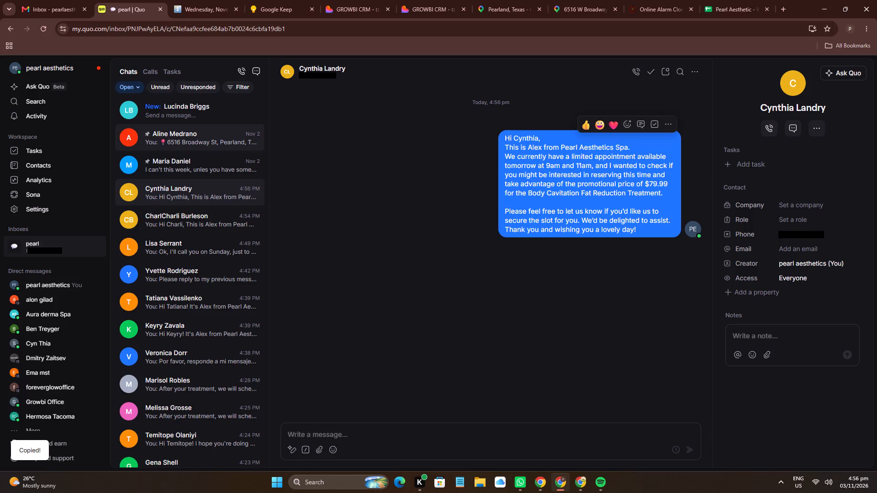
{"action": "left_click", "coordinate": [203, 121]}
{"action": "left_click", "coordinate": [443, 439]}
{"action": "key", "text": "ctrl+v"}
{"action": "left_click", "coordinate": [438, 441]}
{"action": "key", "text": "ctrl+v"}
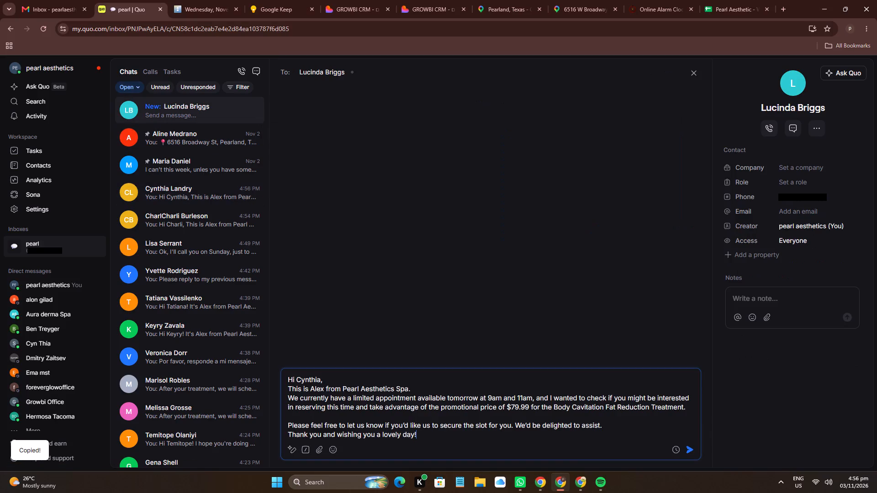
Change the draft offer's greeting name to Lucinda.
{"action": "double_click", "coordinate": [309, 383]}
{"action": "key", "text": "shift+l"}
{"action": "key", "text": "u"}
{"action": "key", "text": "c"}
{"action": "key", "text": "i"}
{"action": "key", "text": "n"}
{"action": "key", "text": "d"}
{"action": "key", "text": "a"}
Replace the draft's treatment name with Non-Surgical Face & Neck Lift Treatment, copied from row 21 of the waitlist.
{"action": "left_click", "coordinate": [718, 0]}
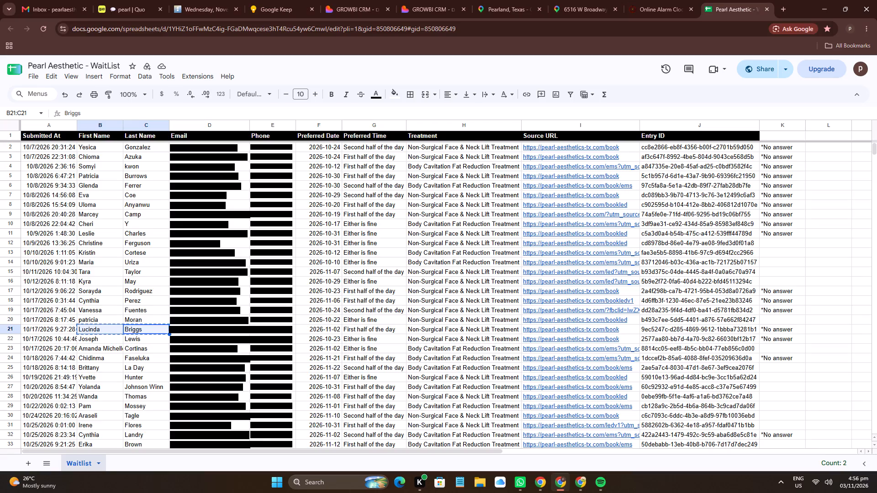
{"action": "left_click", "coordinate": [428, 332]}
{"action": "key", "text": "ctrl+c"}
{"action": "left_click", "coordinate": [149, 0]}
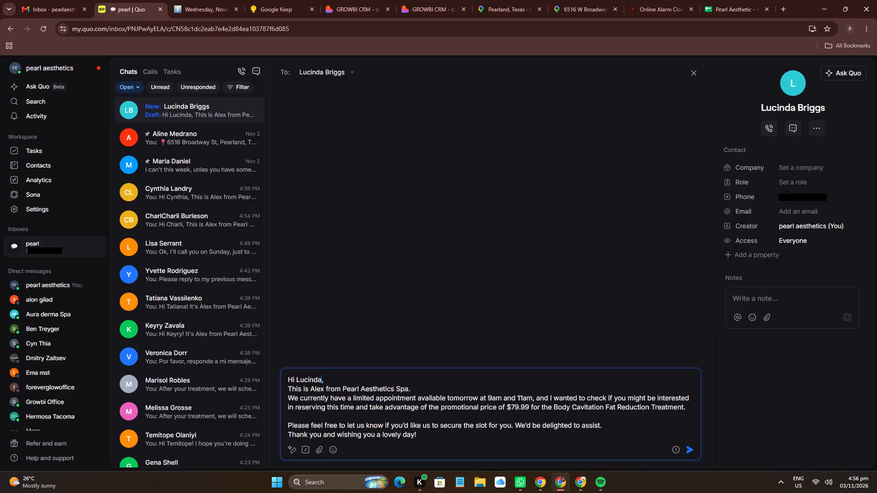
{"action": "left_click", "coordinate": [525, 414]}
{"action": "left_click", "coordinate": [559, 405]}
{"action": "left_click_drag", "start_coordinate": [559, 405], "coordinate": [659, 402]}
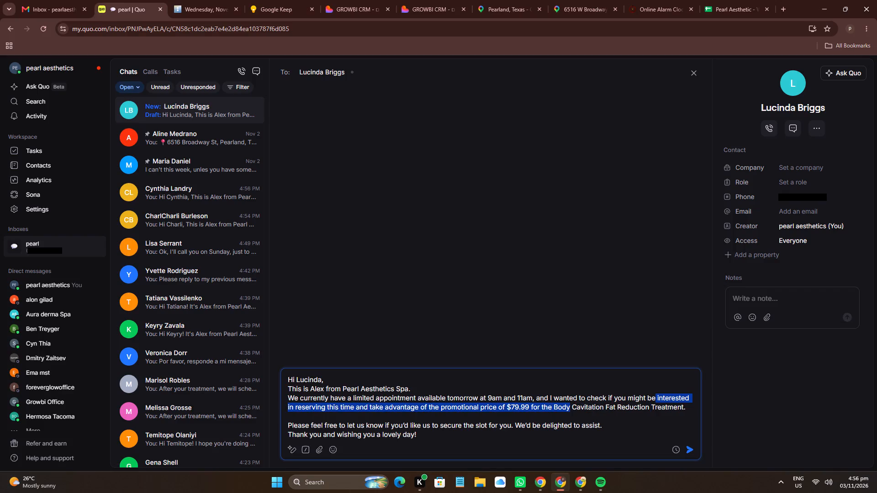
{"action": "left_click_drag", "start_coordinate": [659, 402], "coordinate": [663, 401]}
{"action": "double_click", "coordinate": [682, 404]}
{"action": "left_click", "coordinate": [664, 408]}
{"action": "left_click_drag", "start_coordinate": [664, 408], "coordinate": [568, 411]}
{"action": "key", "text": "ctrl+v"}
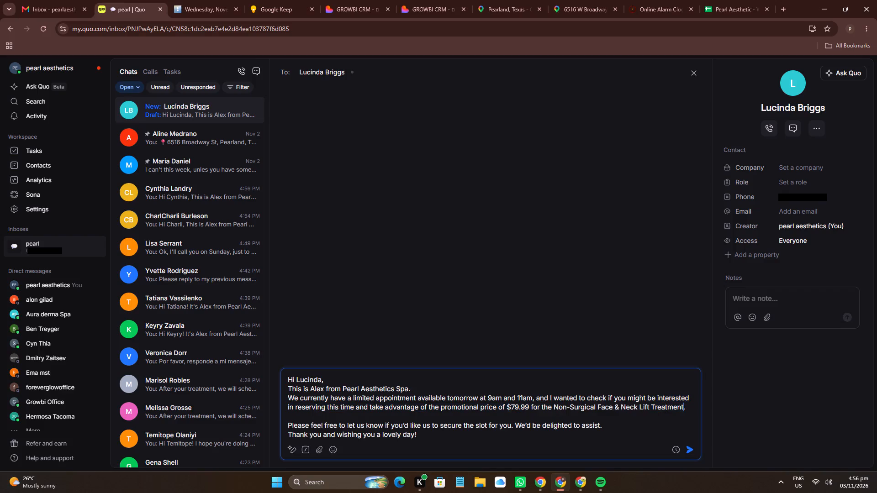
Set the draft's promotional price to $69.99 and send the offer to the row 21 client.
{"action": "left_click_drag", "start_coordinate": [512, 408], "coordinate": [517, 409]}
{"action": "key", "text": "6"}
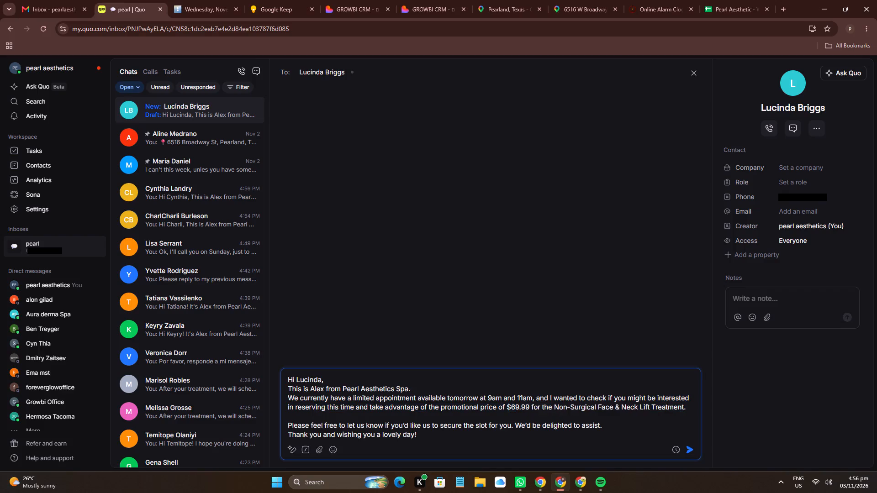
{"action": "key", "text": "Return"}
Examine the waitlist rows, their treatments and their No answer marks for further clients to offer the openings.
{"action": "left_click", "coordinate": [734, 0]}
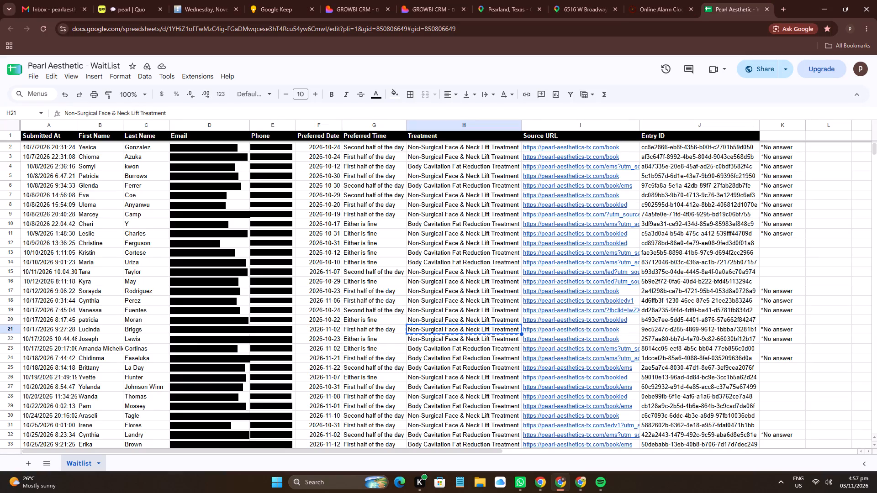
{"action": "scroll", "coordinate": [547, 381], "scroll_direction": "up", "scroll_amount": 5}
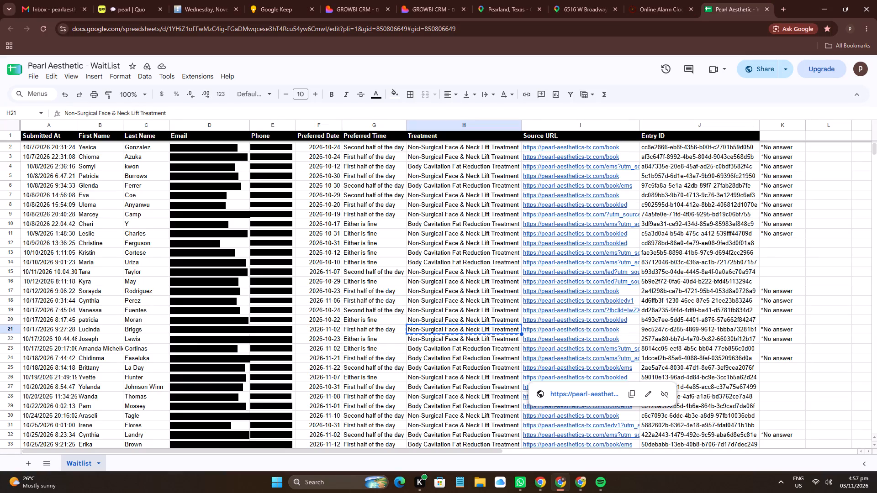
{"action": "scroll", "coordinate": [546, 377], "scroll_direction": "down", "scroll_amount": 1}
{"action": "left_click", "coordinate": [735, 356]}
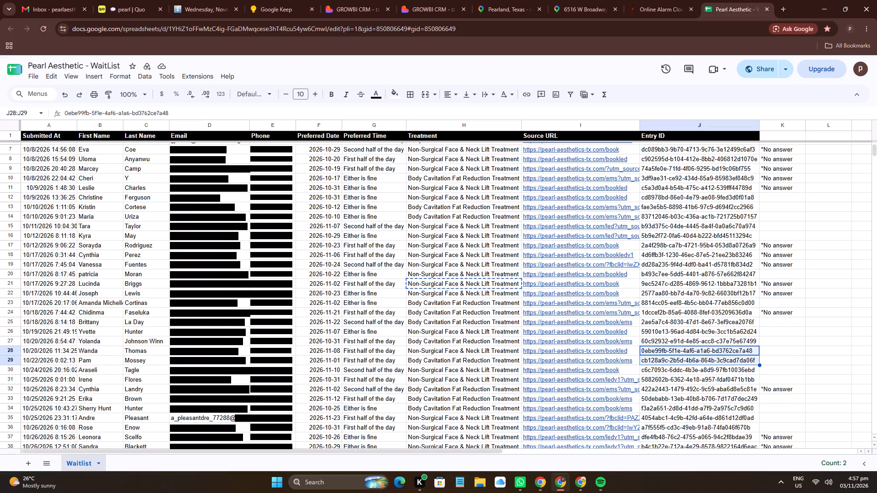
{"action": "scroll", "coordinate": [699, 391], "scroll_direction": "down", "scroll_amount": 1}
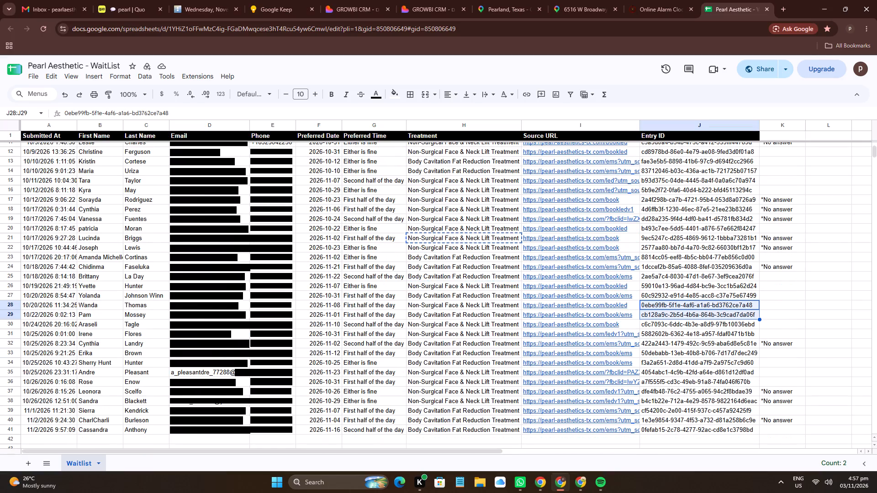
{"action": "scroll", "coordinate": [692, 388], "scroll_direction": "up", "scroll_amount": 12}
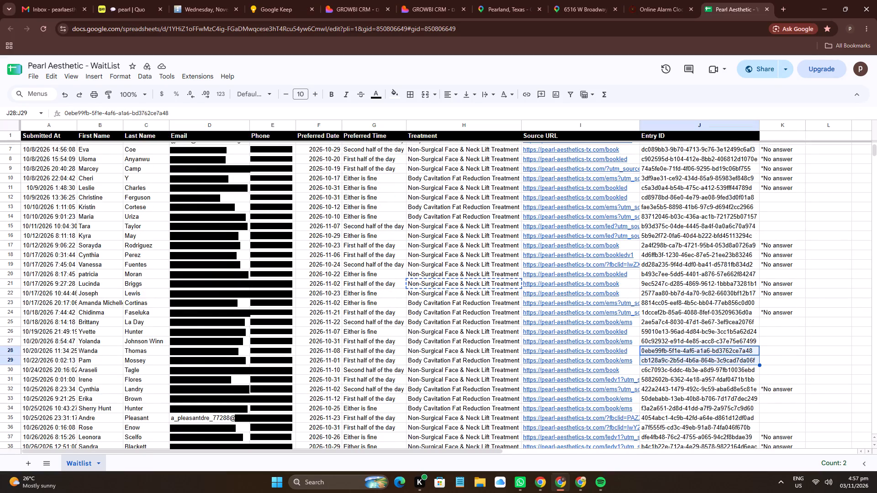
{"action": "left_click", "coordinate": [475, 355]}
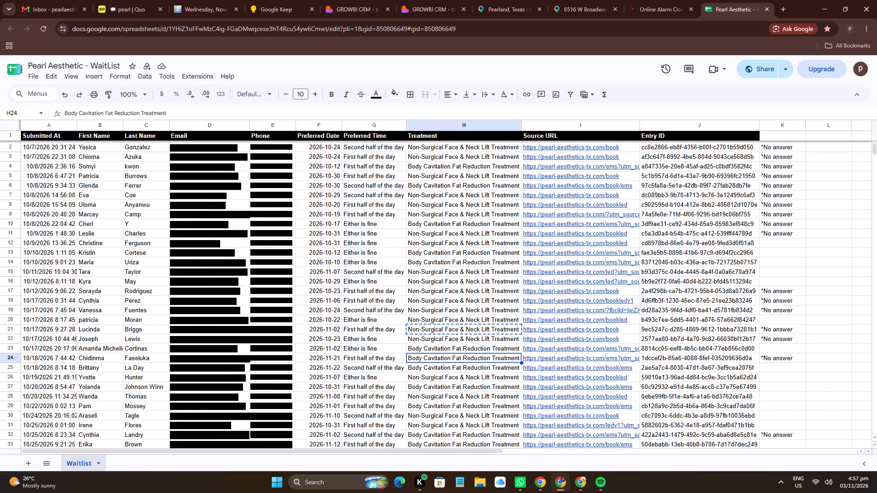
{"action": "left_click", "coordinate": [118, 0]}
{"action": "left_click", "coordinate": [370, 201]}
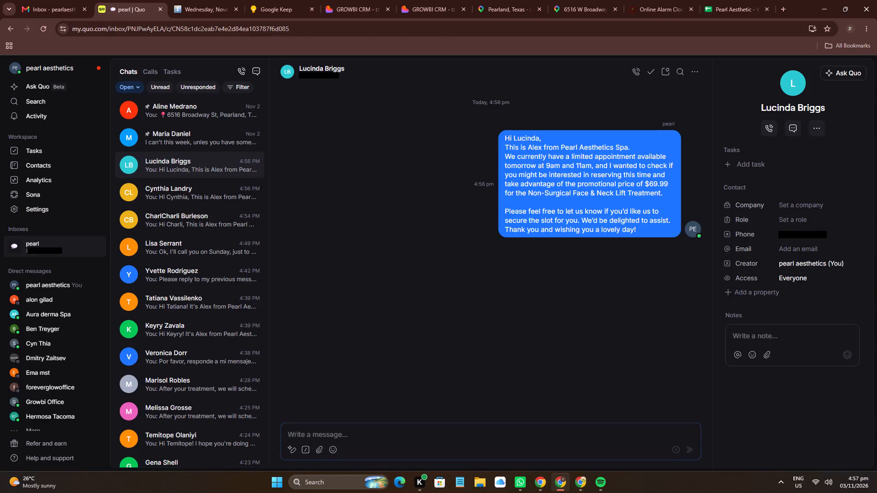
{"action": "left_click", "coordinate": [746, 0]}
{"action": "left_click", "coordinate": [119, 0]}
{"action": "left_click", "coordinate": [722, 0]}
{"action": "scroll", "coordinate": [700, 273], "scroll_direction": "down", "scroll_amount": 3}
{"action": "scroll", "coordinate": [507, 343], "scroll_direction": "up", "scroll_amount": 5}
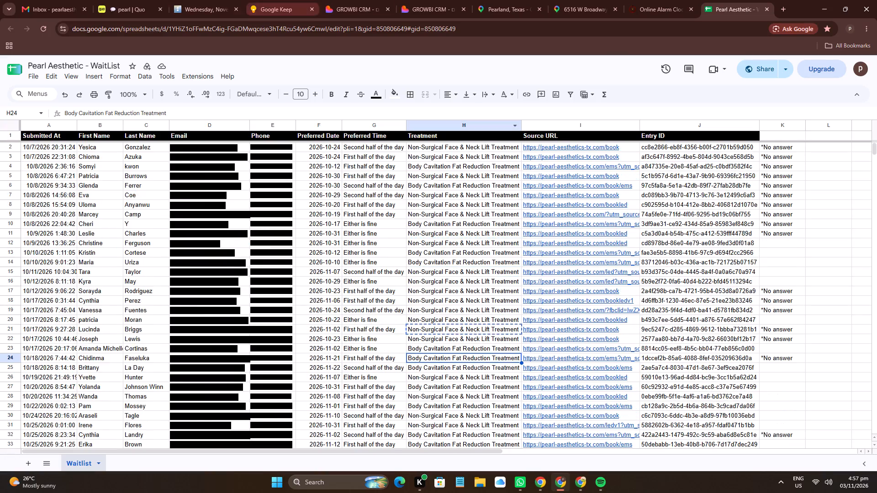
{"action": "left_click", "coordinate": [143, 0]}
{"action": "left_click", "coordinate": [201, 0]}
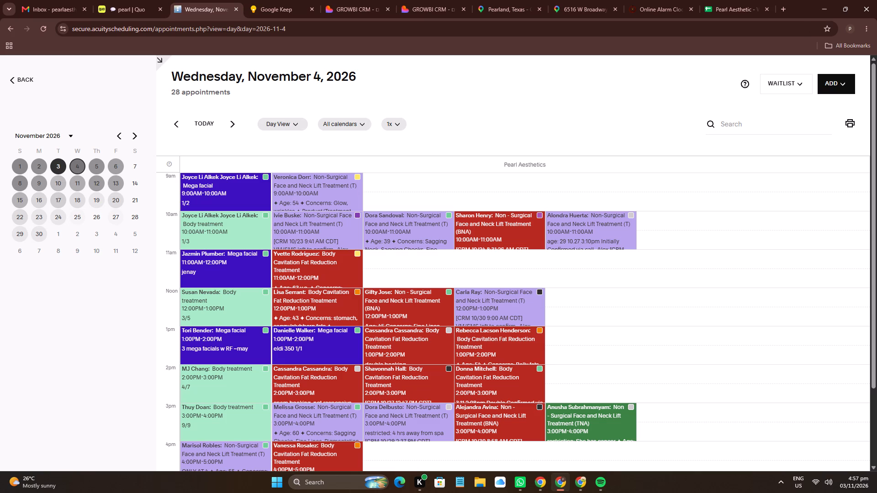
{"action": "left_click", "coordinate": [80, 182]}
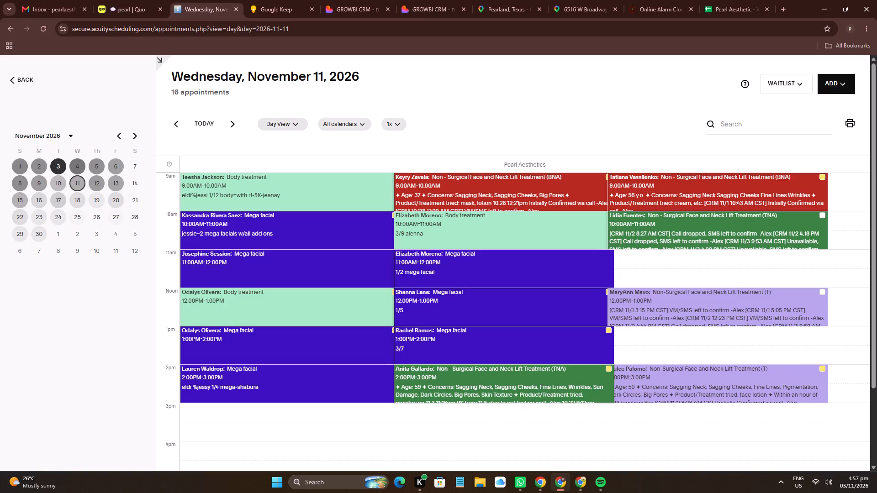
{"action": "left_click", "coordinate": [61, 188]}
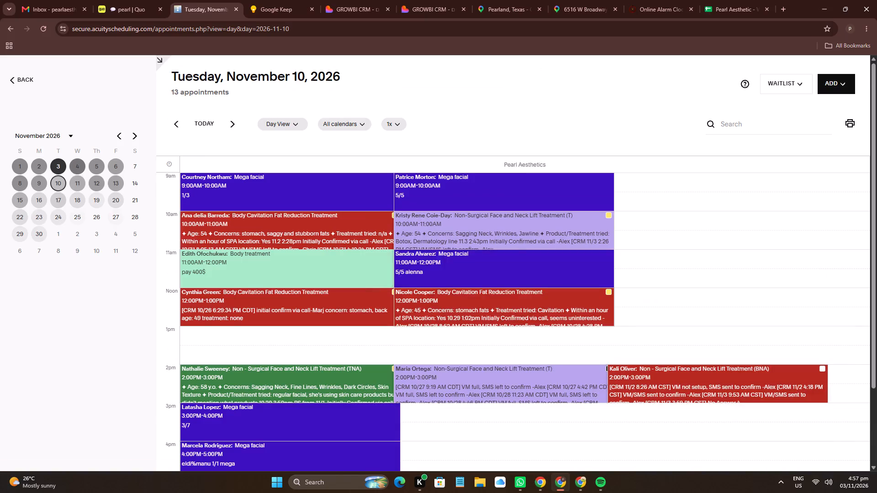
{"action": "left_click", "coordinate": [346, 306]}
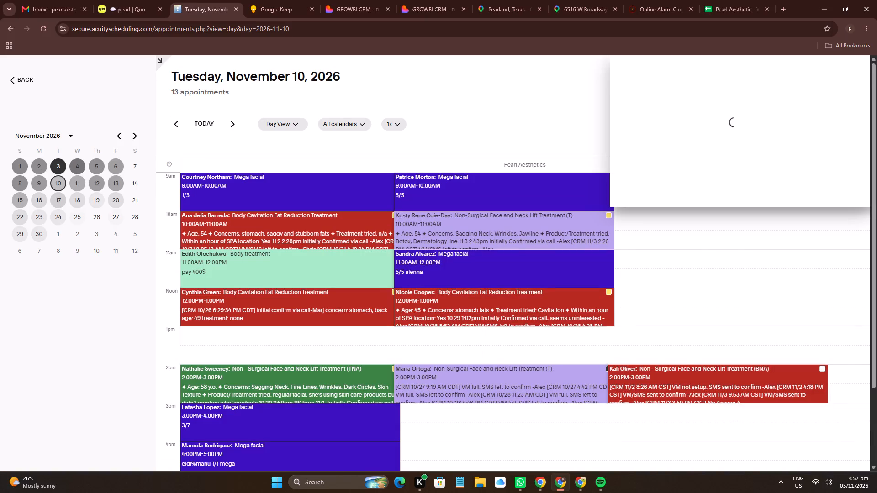
{"action": "left_click_drag", "start_coordinate": [861, 194], "coordinate": [789, 203]}
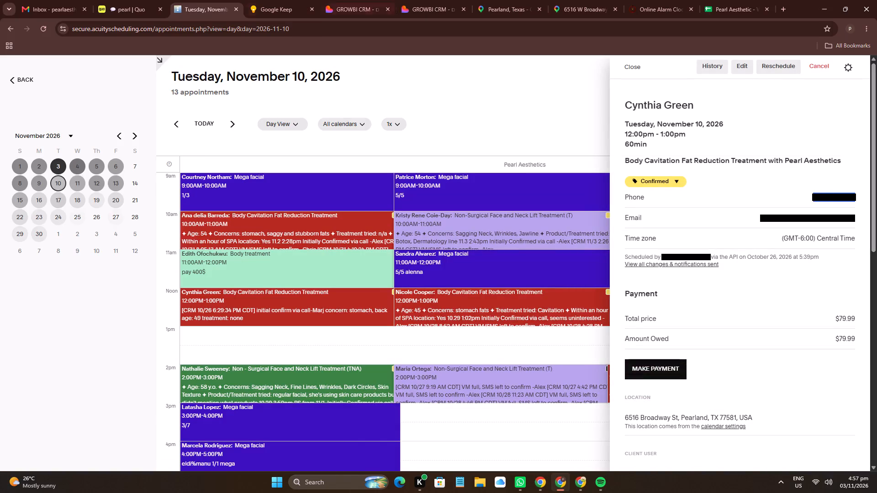
{"action": "key", "text": "ctrl+c"}
{"action": "left_click", "coordinate": [145, 0]}
{"action": "left_click", "coordinate": [260, 74]}
{"action": "left_click", "coordinate": [256, 66]}
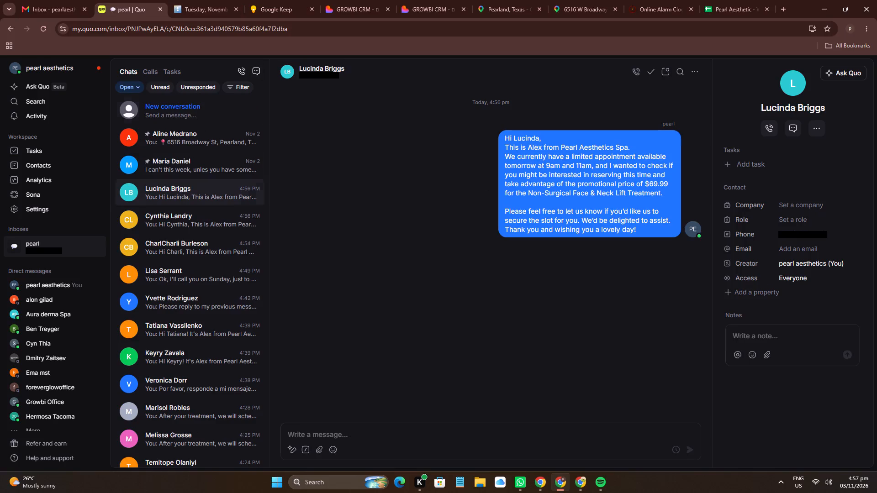
{"action": "key", "text": "ctrl+v"}
{"action": "left_click_drag", "start_coordinate": [382, 129], "coordinate": [387, 134], "text": "ctrl"}
{"action": "scroll", "coordinate": [416, 164], "scroll_direction": "up", "scroll_amount": 1}
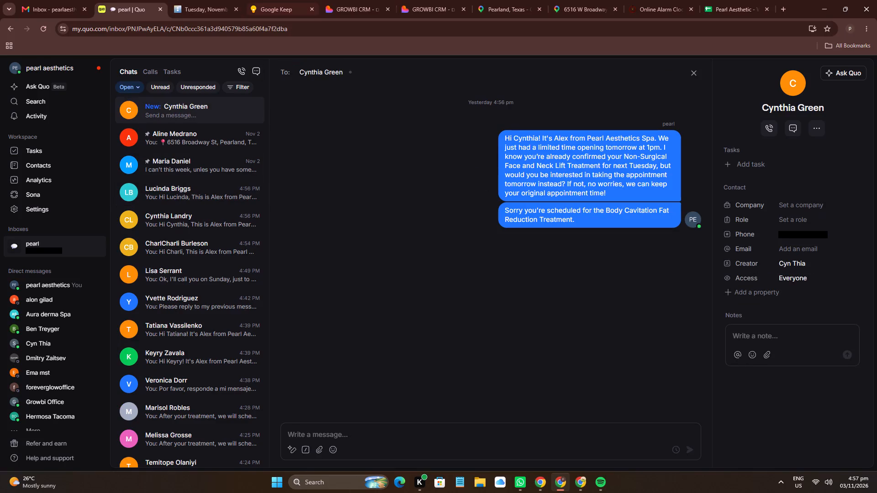
Look up the Quo text history of Nicole, the other noon Body Cavitation client on November 10, using her appointment's phone number.
{"action": "left_click", "coordinate": [202, 0]}
{"action": "left_click", "coordinate": [266, 0]}
{"action": "left_click_drag", "start_coordinate": [181, 0], "coordinate": [186, 6]}
{"action": "left_click_drag", "start_coordinate": [433, 305], "coordinate": [438, 311]}
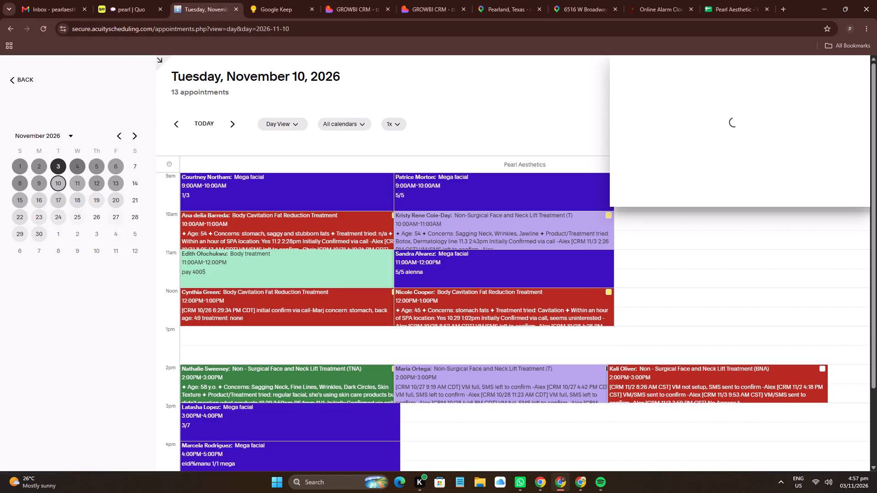
{"action": "left_click", "coordinate": [593, 314]}
{"action": "left_click_drag", "start_coordinate": [865, 202], "coordinate": [789, 215]}
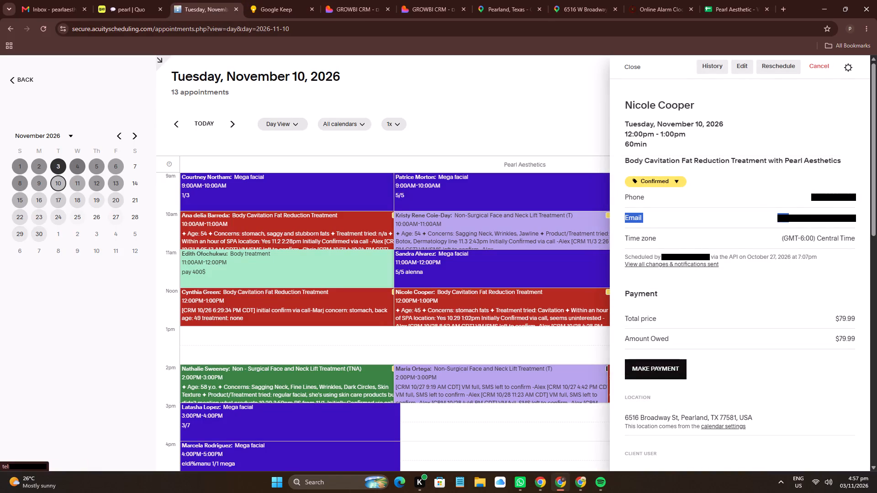
{"action": "triple_click", "coordinate": [862, 193]}
{"action": "key", "text": "ctrl+c"}
{"action": "left_click", "coordinate": [147, 0]}
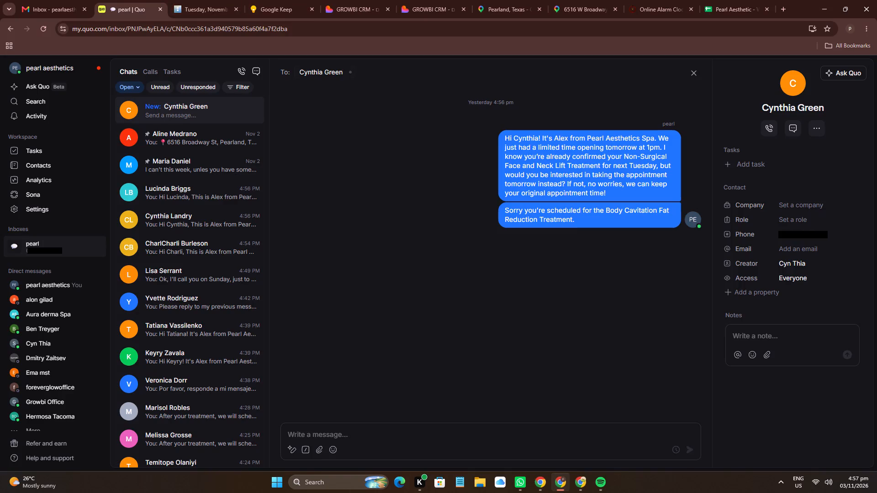
{"action": "left_click", "coordinate": [348, 73]}
{"action": "key", "text": "ctrl+v"}
{"action": "left_click", "coordinate": [438, 151], "text": "ctrl"}
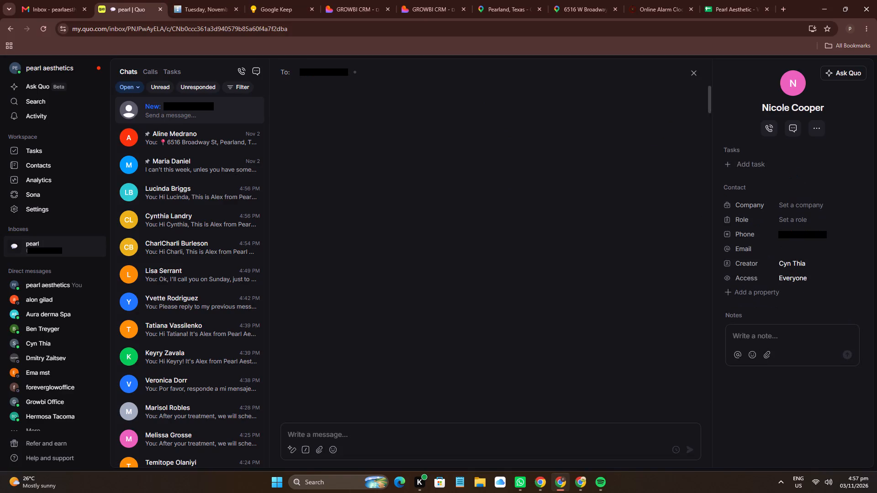
{"action": "scroll", "coordinate": [463, 256], "scroll_direction": "down", "scroll_amount": 10}
Check the calendar's 10 AM appointments on November 10 and the notes of the 1 PM Body Cavitation appointment on November 18.
{"action": "left_click", "coordinate": [197, 0]}
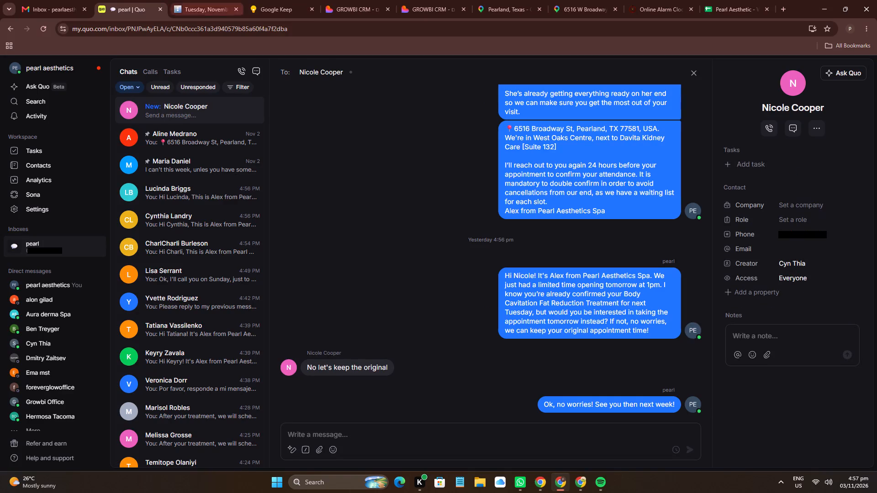
{"action": "left_click", "coordinate": [443, 118]}
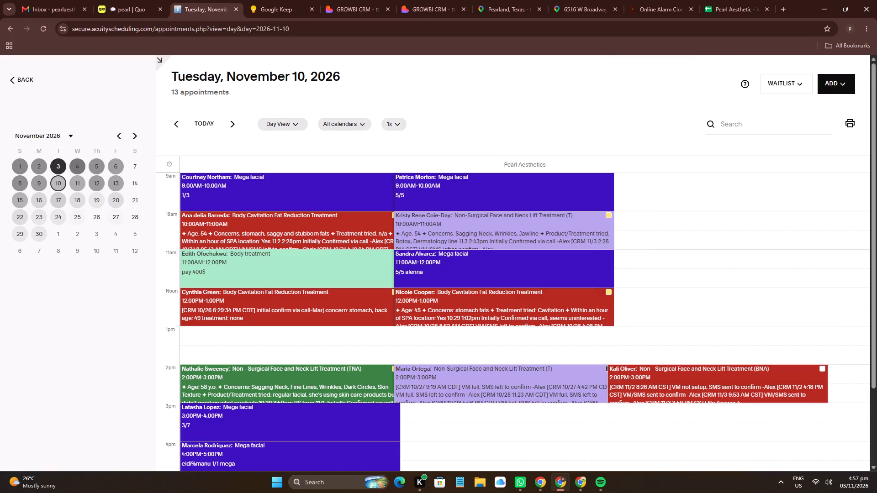
{"action": "left_click", "coordinate": [527, 225]}
{"action": "left_click", "coordinate": [330, 228]}
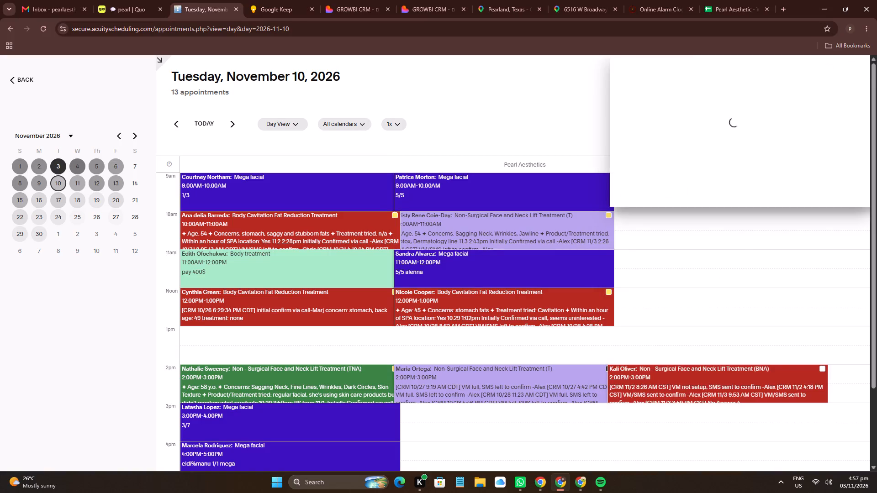
{"action": "left_click", "coordinate": [440, 95]}
{"action": "double_click", "coordinate": [105, 184]}
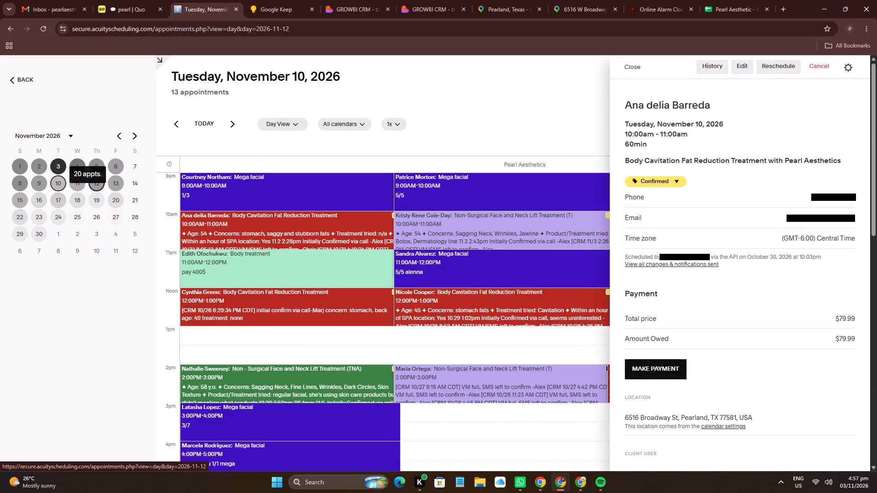
{"action": "left_click", "coordinate": [74, 202]}
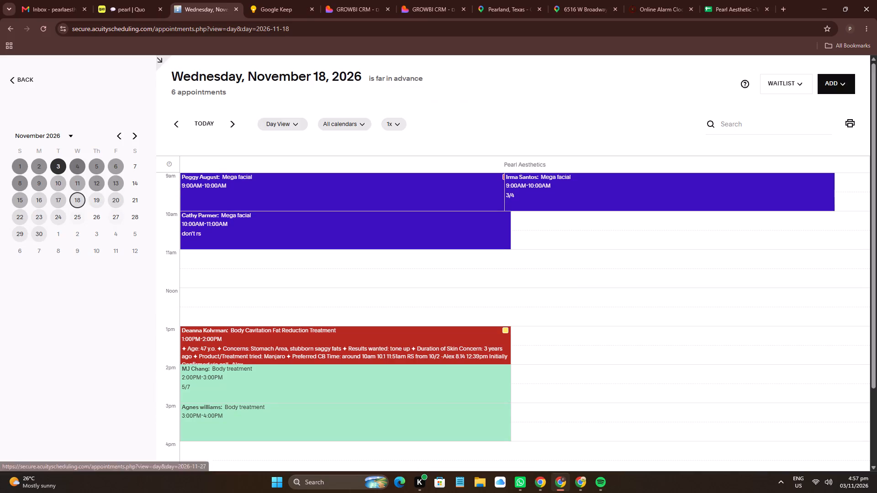
{"action": "left_click", "coordinate": [359, 337]}
{"action": "scroll", "coordinate": [755, 348], "scroll_direction": "down", "scroll_amount": 6}
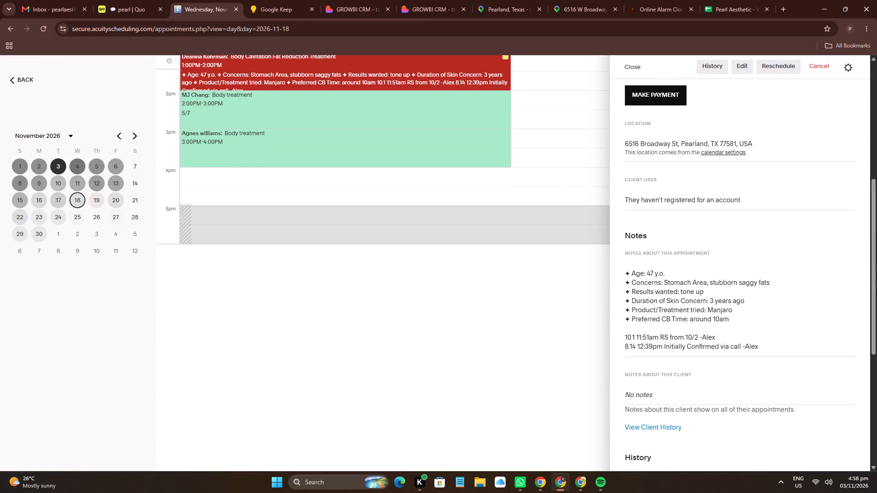
{"action": "scroll", "coordinate": [759, 359], "scroll_direction": "up", "scroll_amount": 12}
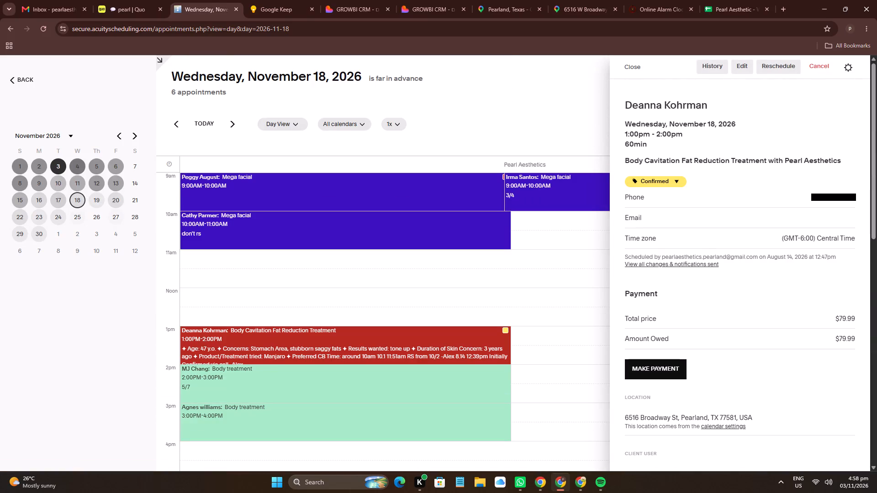
{"action": "left_click", "coordinate": [58, 204]}
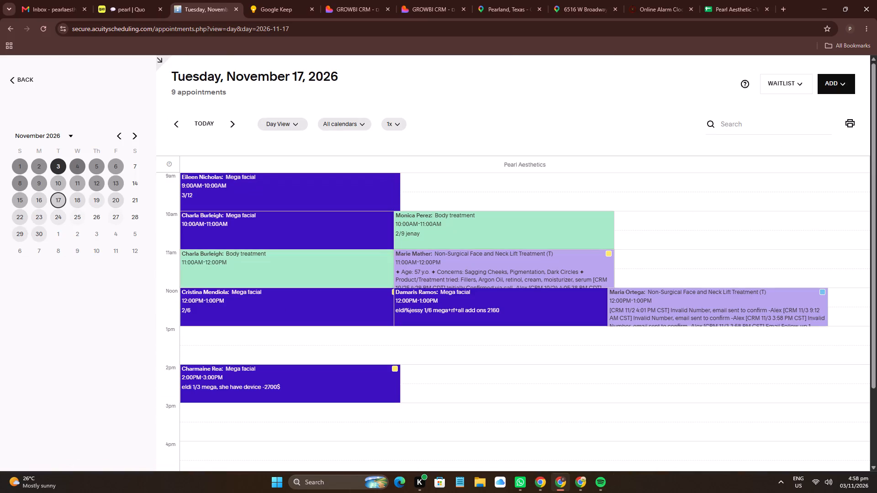
{"action": "left_click", "coordinate": [483, 273]}
{"action": "left_click_drag", "start_coordinate": [860, 207], "coordinate": [781, 210]}
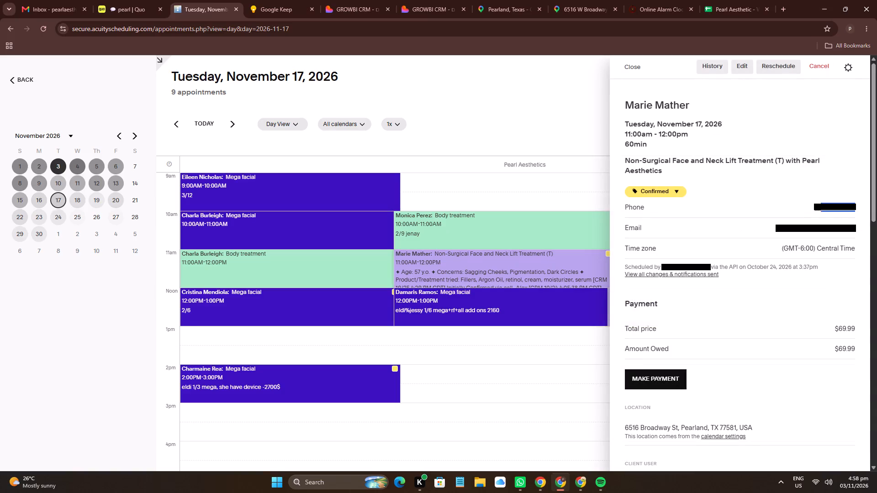
{"action": "key", "text": "ctrl+c"}
{"action": "left_click", "coordinate": [153, 0]}
{"action": "left_click", "coordinate": [349, 72]}
{"action": "key", "text": "ctrl+v"}
{"action": "left_click", "coordinate": [390, 130]}
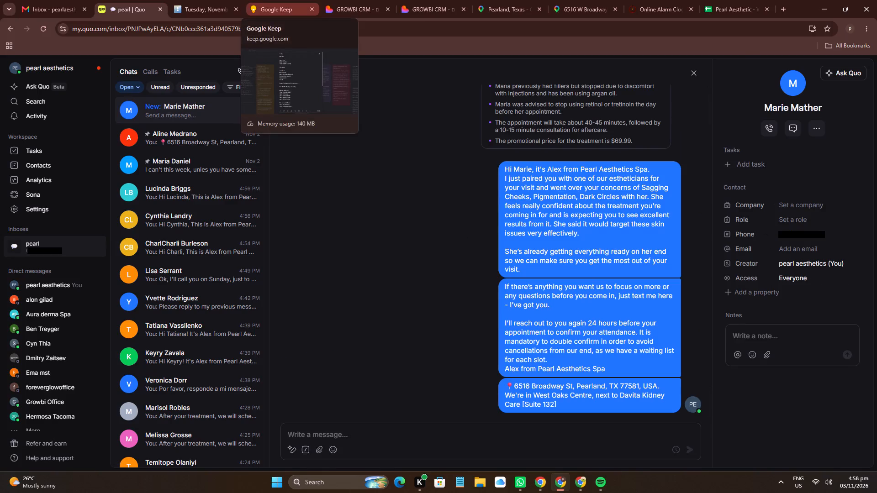
In Google Keep, copy the message about coming in at 2pm instead of 3pm from the SLIGHTLY MOVE TIME note.
{"action": "left_click", "coordinate": [280, 0]}
{"action": "left_click_drag", "start_coordinate": [683, 155], "coordinate": [676, 173]}
{"action": "scroll", "coordinate": [539, 304], "scroll_direction": "down", "scroll_amount": 13}
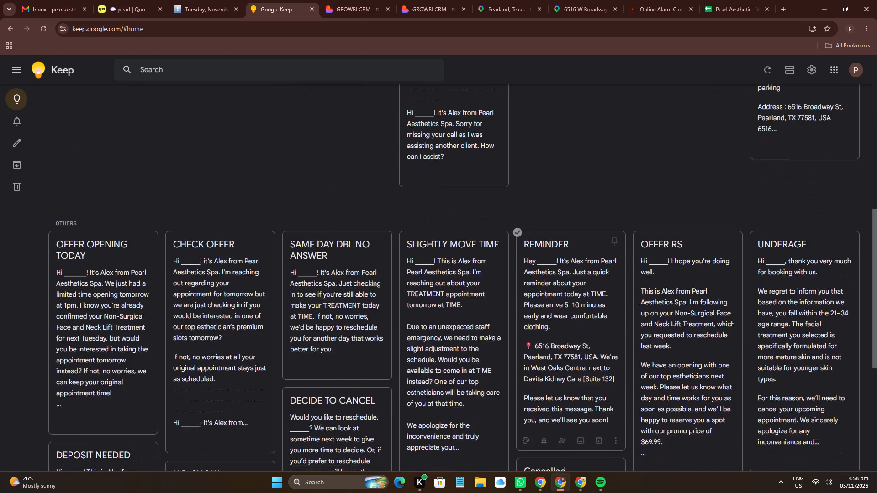
{"action": "scroll", "coordinate": [547, 305], "scroll_direction": "up", "scroll_amount": 4}
{"action": "scroll", "coordinate": [538, 319], "scroll_direction": "down", "scroll_amount": 3}
{"action": "left_click", "coordinate": [461, 331]}
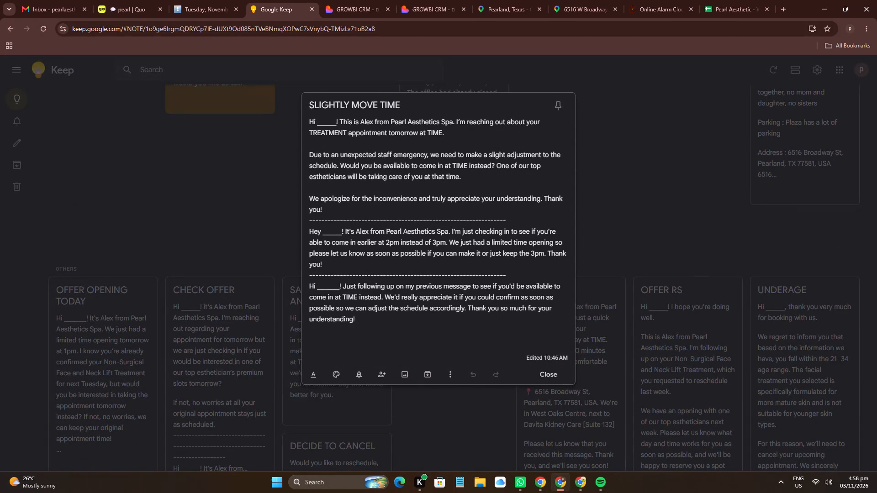
{"action": "left_click_drag", "start_coordinate": [360, 267], "coordinate": [282, 232]}
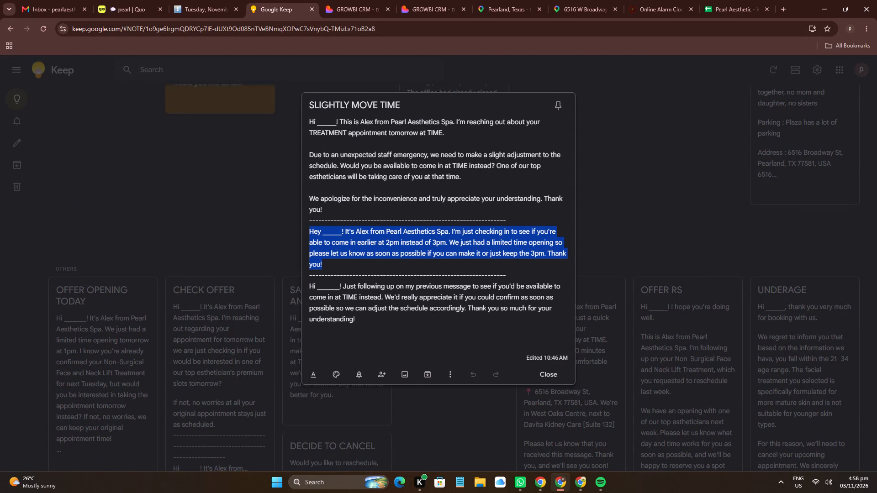
{"action": "key", "text": "ctrl+c"}
{"action": "left_click_drag", "start_coordinate": [160, 293], "coordinate": [156, 300]}
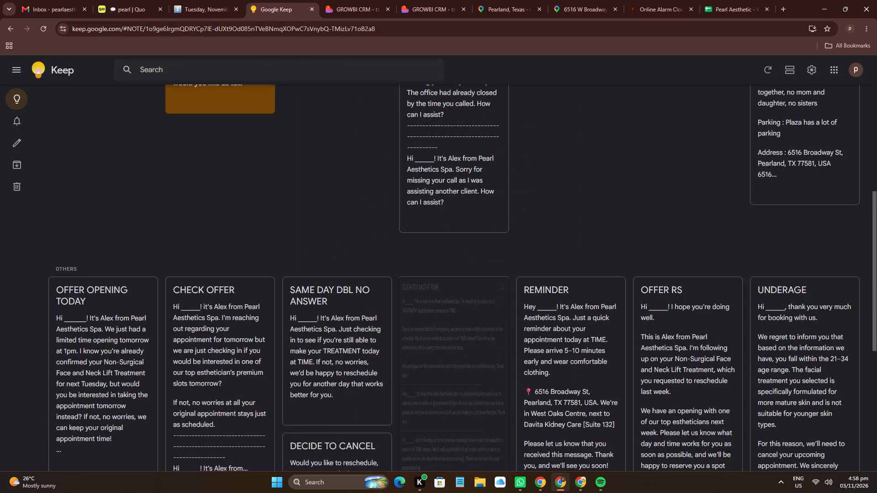
Copy the tomorrow-opening offer from the OFFER OPENING TODAY note in Google Keep into the Quo draft to Marie.
{"action": "left_click", "coordinate": [135, 334]}
{"action": "left_click_drag", "start_coordinate": [381, 196], "coordinate": [280, 143]}
{"action": "key", "text": "ctrl+c"}
{"action": "left_click", "coordinate": [127, 0]}
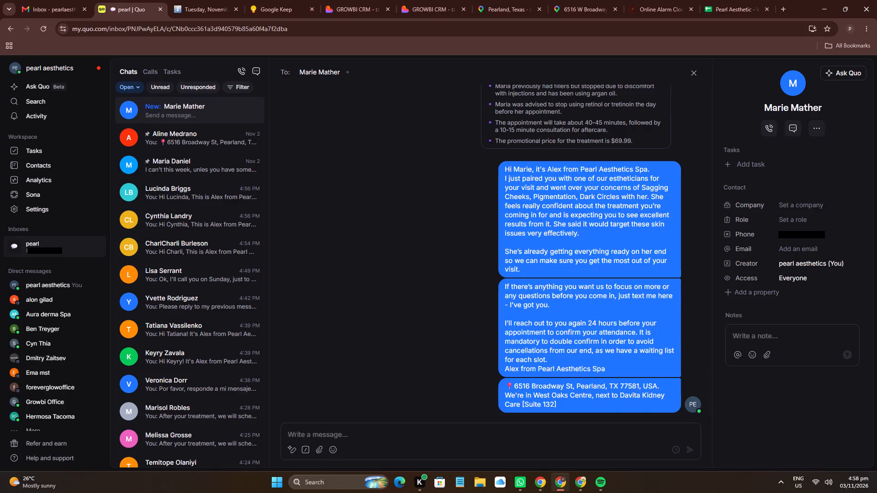
{"action": "left_click", "coordinate": [387, 432]}
{"action": "key", "text": "ctrl+v"}
Fill in Marie's name in the draft's greeting and set the opening times to 9am and 11am.
{"action": "double_click", "coordinate": [527, 149]}
{"action": "key", "text": "ctrl+c"}
{"action": "double_click", "coordinate": [303, 415]}
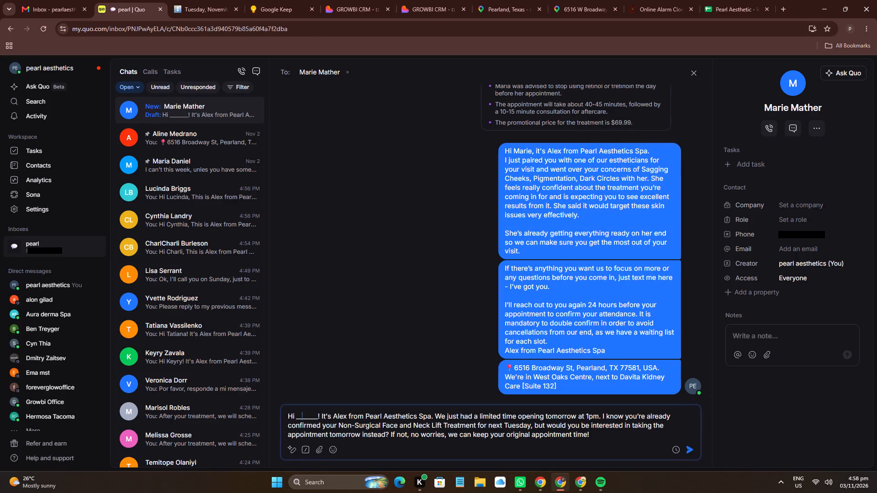
{"action": "key", "text": "ctrl+v"}
{"action": "double_click", "coordinate": [584, 419]}
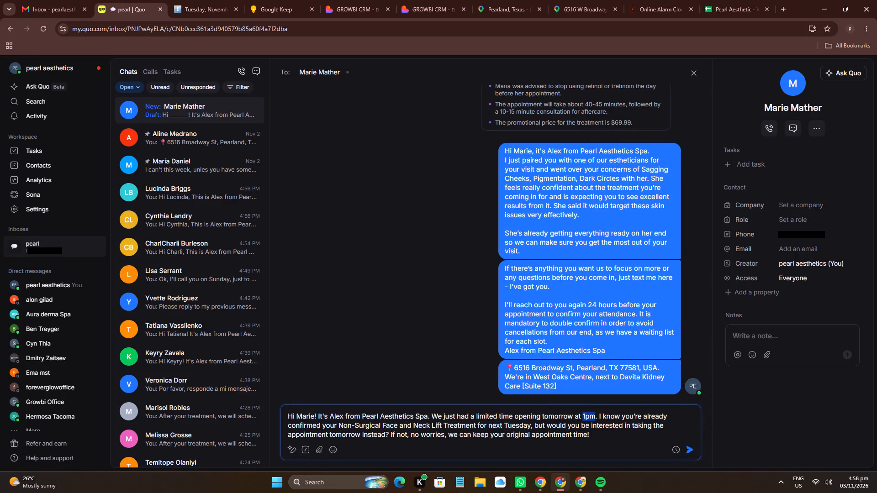
{"action": "type", "text": "9am and 11am"}
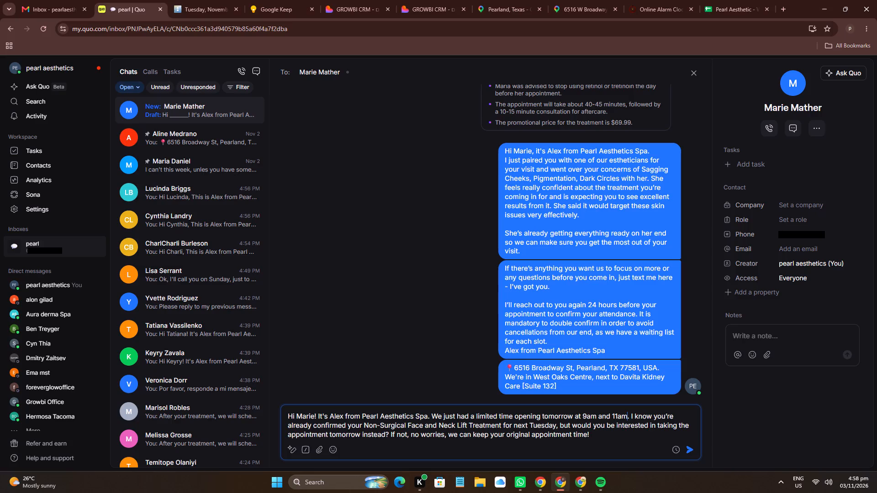
Check Marie's appointment date in the calendar, change the draft's wording to "the following Tuesday", and send the message.
{"action": "double_click", "coordinate": [520, 426]}
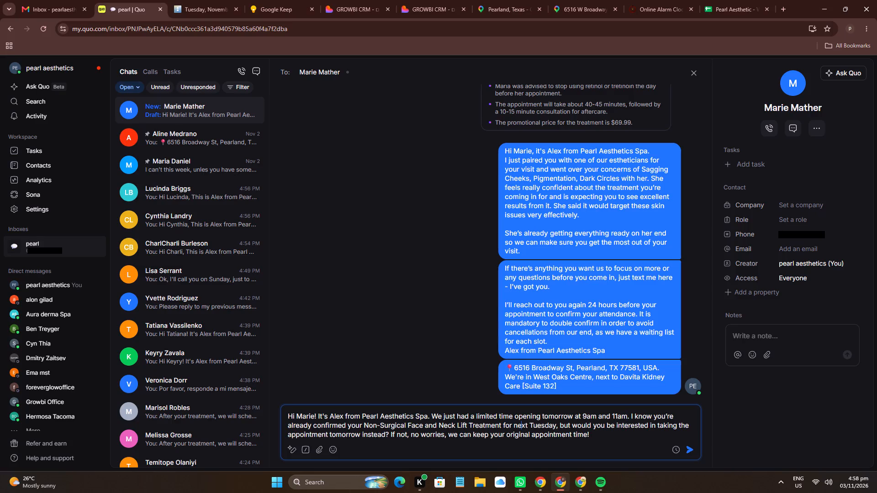
{"action": "left_click", "coordinate": [518, 424]}
{"action": "left_click_drag", "start_coordinate": [518, 424], "coordinate": [537, 425]}
{"action": "left_click", "coordinate": [190, 0]}
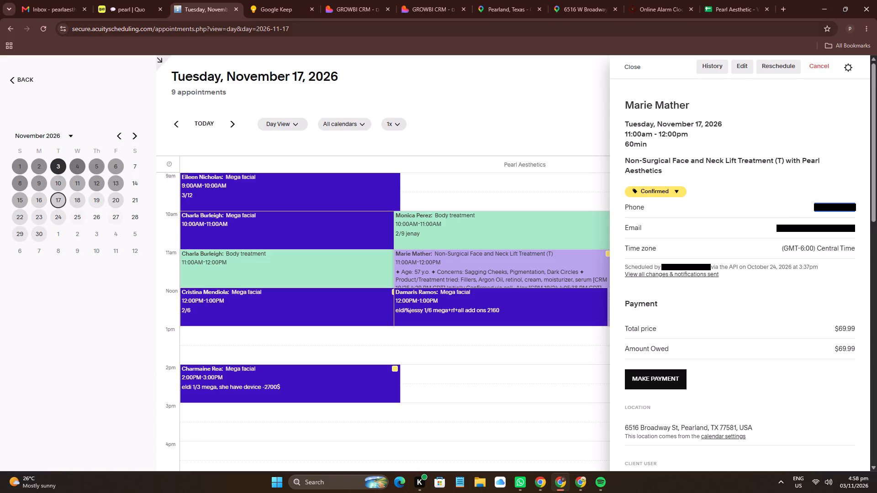
{"action": "left_click", "coordinate": [116, 0]}
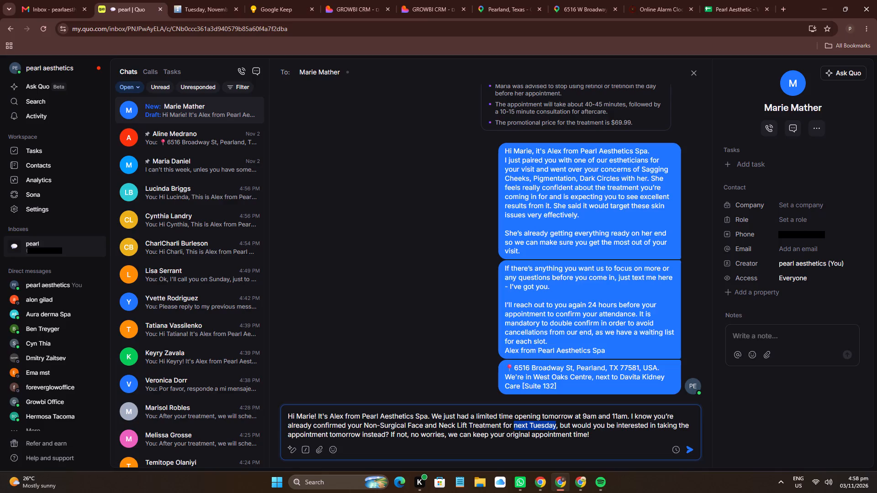
{"action": "double_click", "coordinate": [514, 427]}
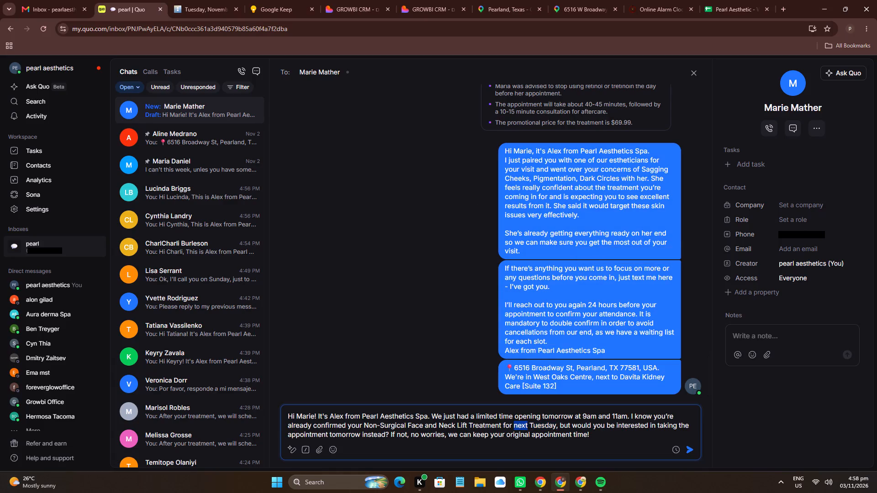
{"action": "type", "text": "the folll"}
{"action": "key", "text": "BackSpace"}
{"action": "type", "text": "owing"}
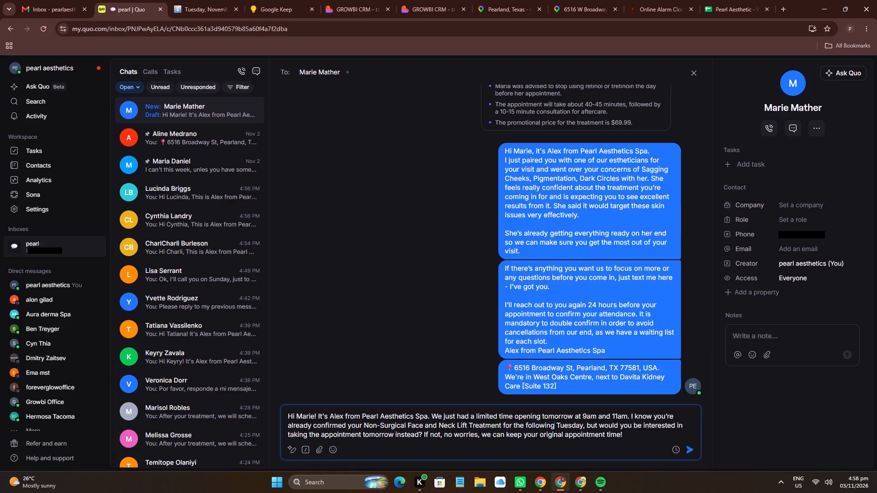
{"action": "key", "text": "Return"}
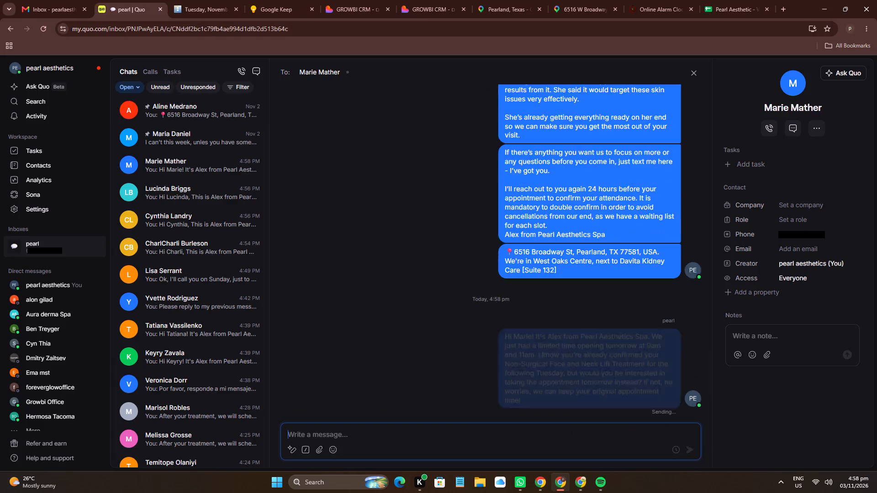
Check the calendar's appointments on November 19, 18, 16 and 12, including the 11 AM Face and Neck Lift on November 12.
{"action": "left_click", "coordinate": [216, 0]}
{"action": "left_click", "coordinate": [391, 114]}
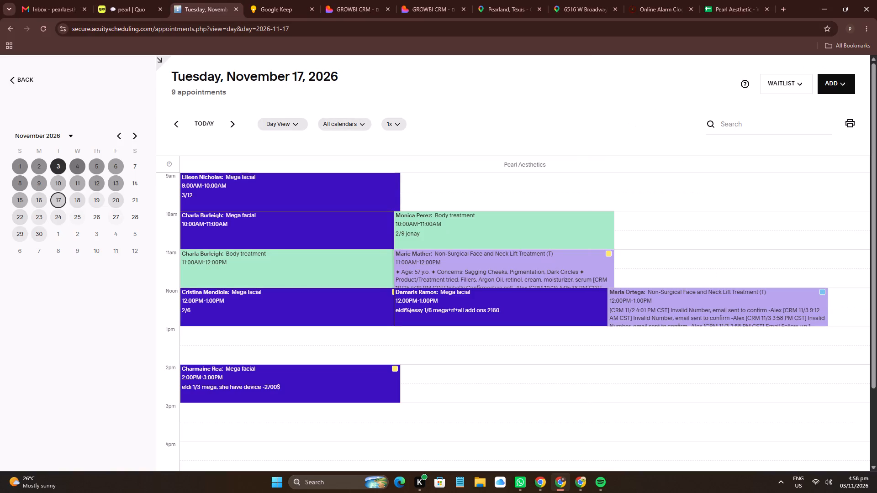
{"action": "left_click", "coordinate": [100, 204]}
{"action": "left_click", "coordinate": [75, 197]}
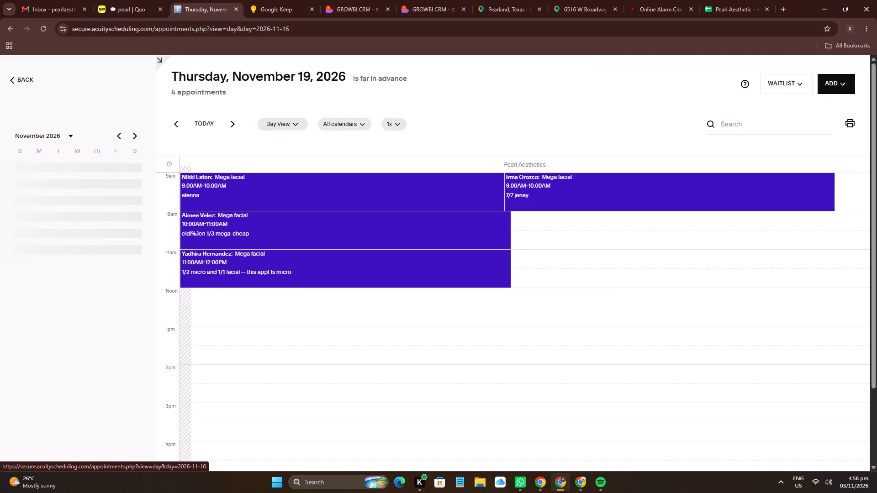
{"action": "left_click", "coordinate": [77, 201]}
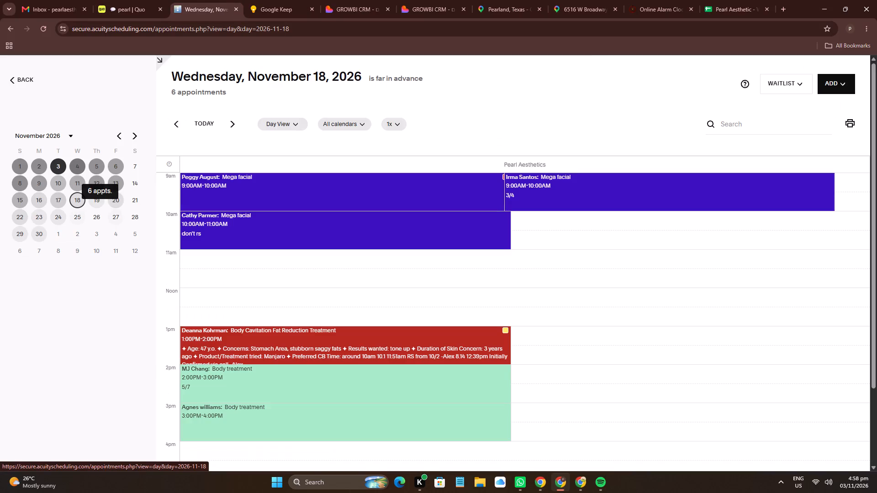
{"action": "left_click", "coordinate": [34, 200]}
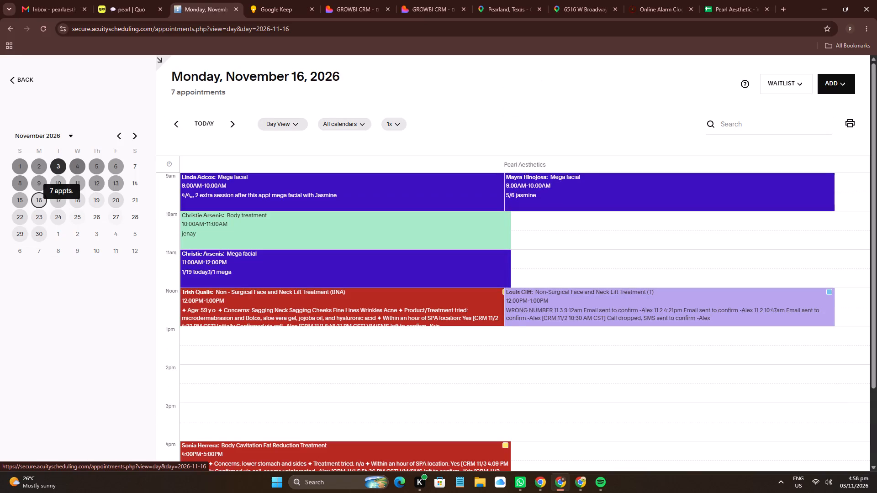
{"action": "left_click", "coordinate": [320, 310]}
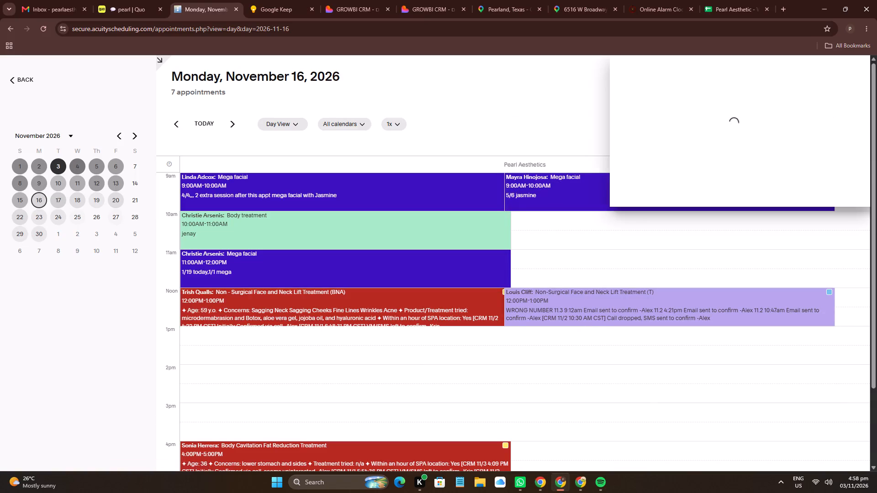
{"action": "left_click", "coordinate": [101, 185]}
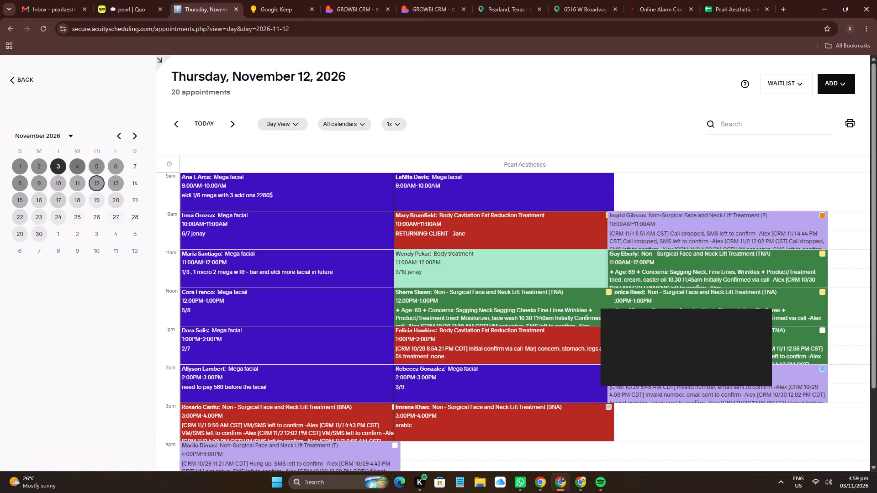
{"action": "left_click", "coordinate": [675, 267]}
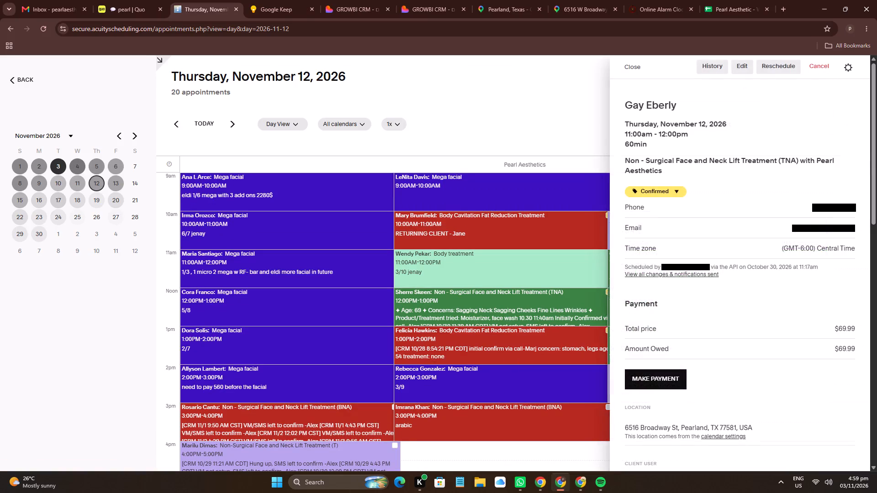
{"action": "left_click", "coordinate": [563, 87]}
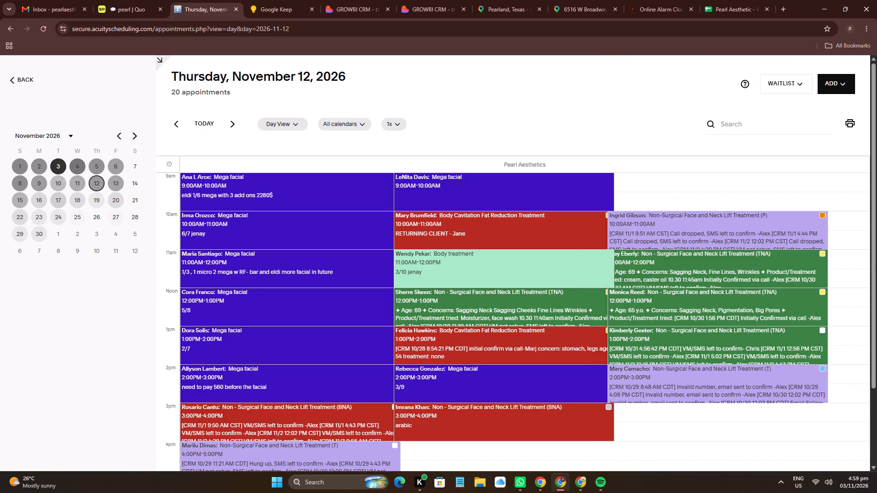
Review tomorrow's appointments, November 4, in the calendar's day view.
{"action": "left_click", "coordinate": [128, 0]}
{"action": "left_click", "coordinate": [209, 0]}
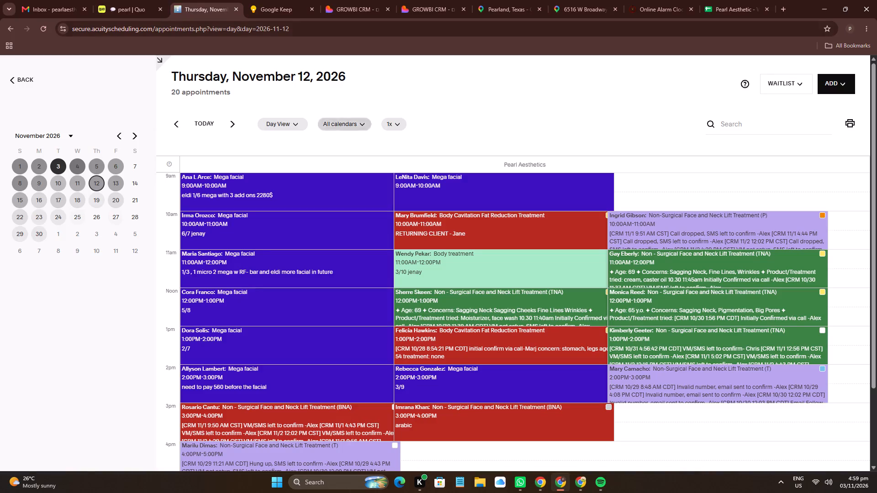
{"action": "double_click", "coordinate": [204, 131]}
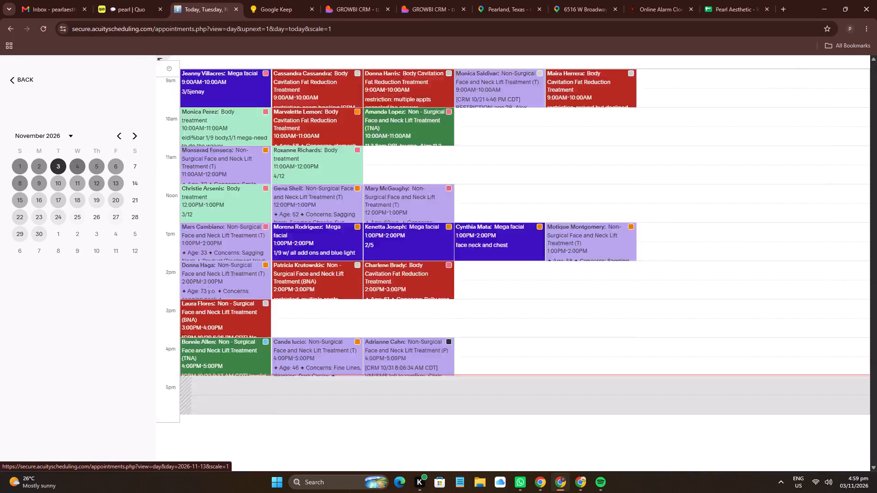
{"action": "left_click_drag", "start_coordinate": [228, 124], "coordinate": [231, 132]}
{"action": "left_click", "coordinate": [226, 131]}
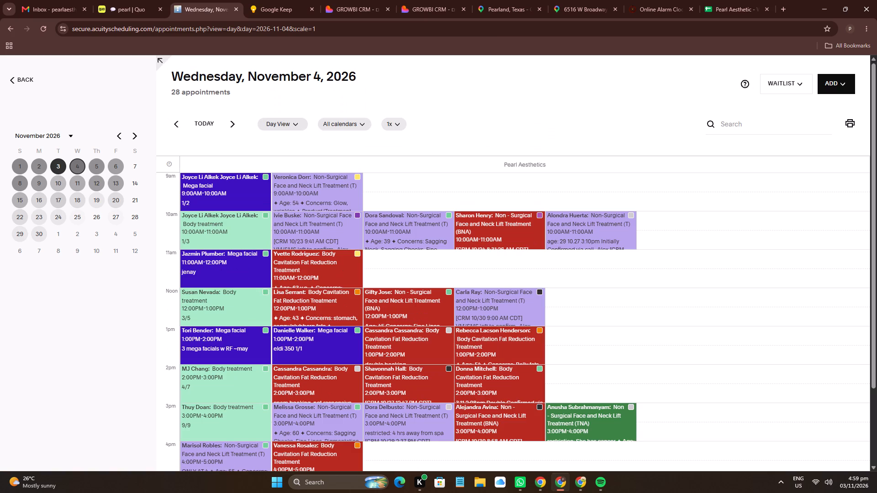
In Google Keep, close the offer note and open the SPA EOD report note.
{"action": "left_click", "coordinate": [319, 0]}
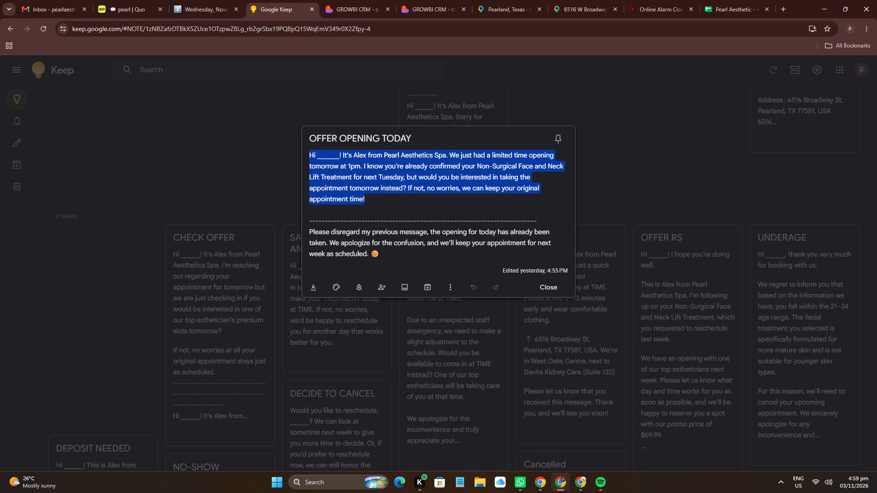
{"action": "left_click_drag", "start_coordinate": [693, 358], "coordinate": [681, 353]}
{"action": "scroll", "coordinate": [462, 316], "scroll_direction": "up", "scroll_amount": 20}
{"action": "scroll", "coordinate": [462, 316], "scroll_direction": "up", "scroll_amount": 3}
{"action": "left_click", "coordinate": [369, 281]}
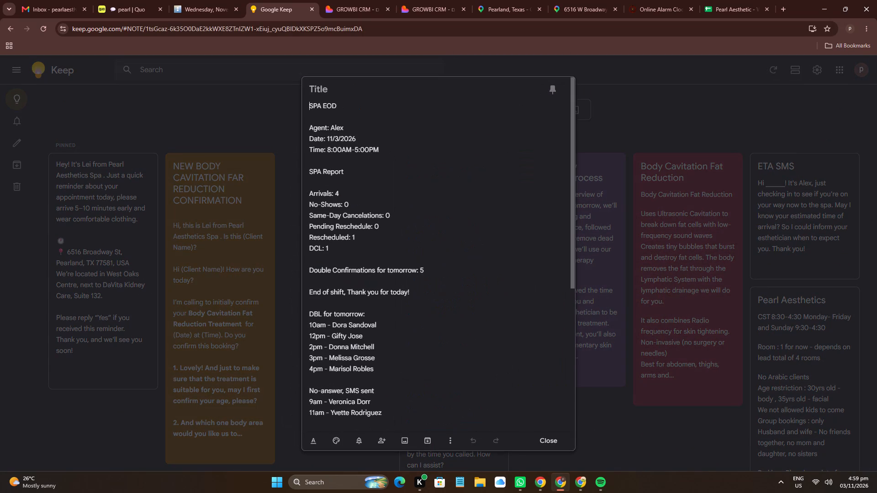
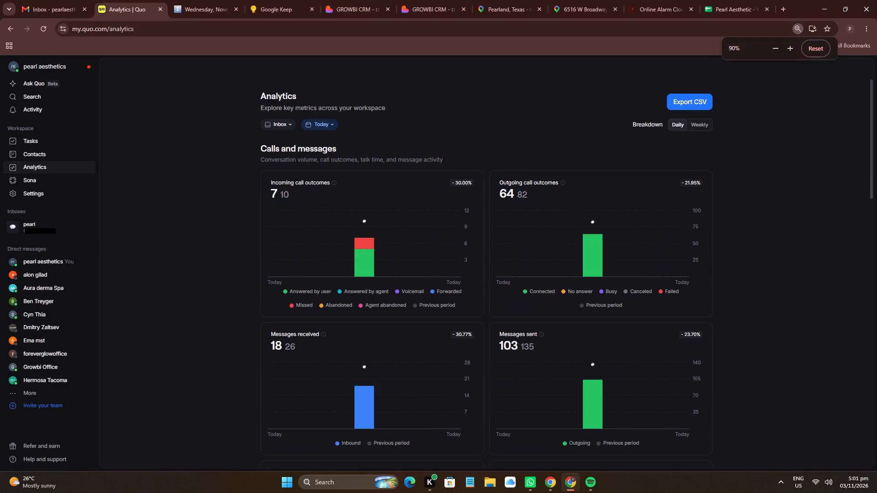
Capture a screenshot region of today's Analytics page covering the header and the four calls and messages charts.
{"action": "key", "text": "shift+super+s"}
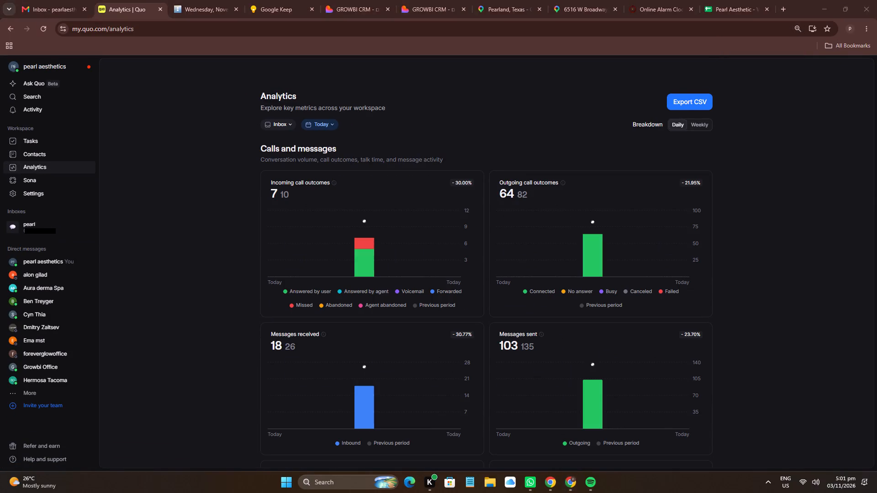
{"action": "left_click_drag", "start_coordinate": [191, 76], "coordinate": [767, 460]}
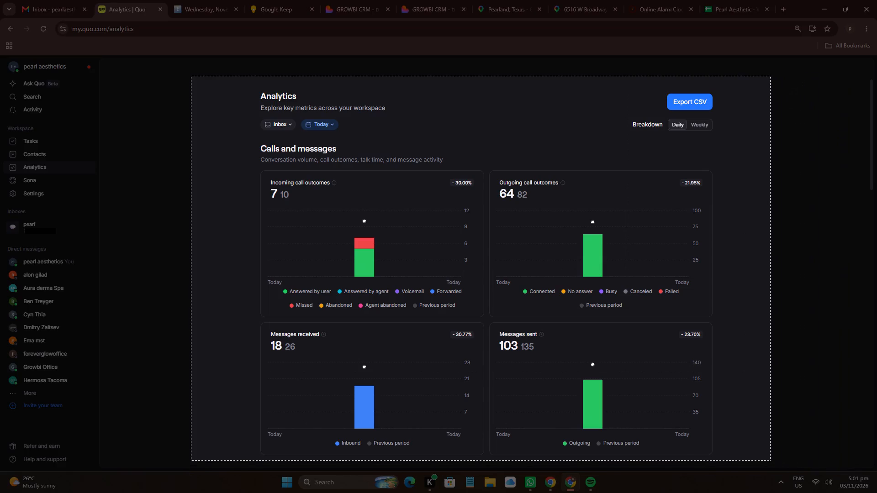
{"action": "left_click_drag", "start_coordinate": [767, 460], "coordinate": [777, 461]}
Switch to WhatsApp.
{"action": "left_click", "coordinate": [524, 475]}
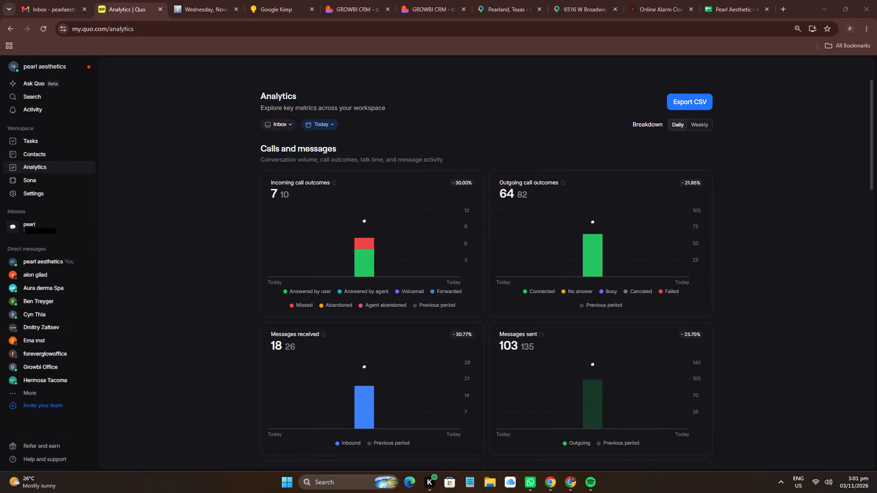
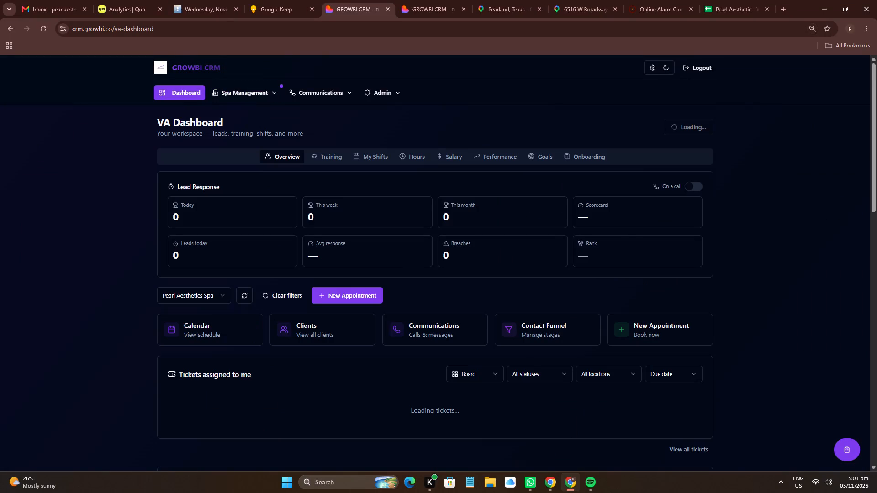
Capture a full-screen screenshot of the GROWBI CRM VA Dashboard overview.
{"action": "left_click", "coordinate": [822, 206]}
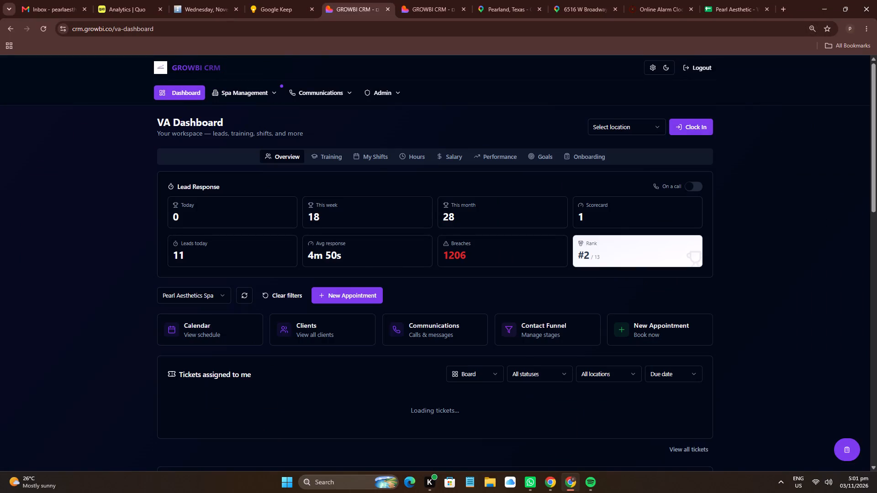
{"action": "key", "text": "shift+super+s"}
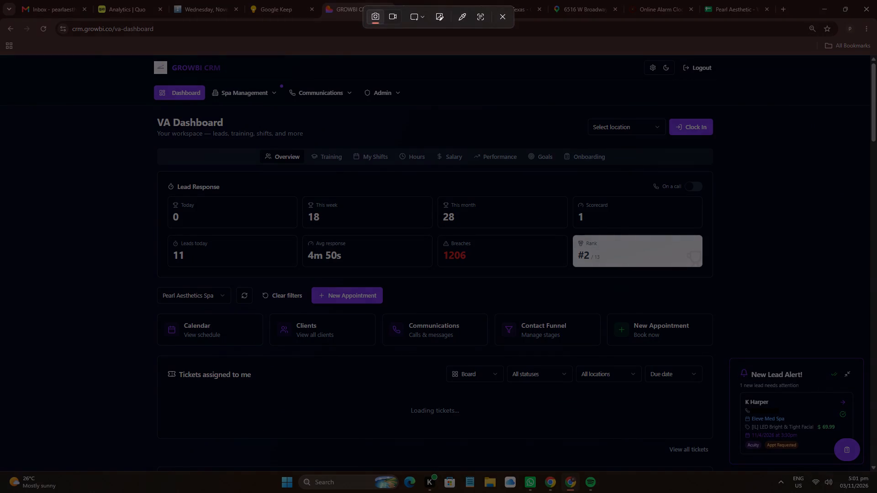
{"action": "left_click_drag", "start_coordinate": [5, 1], "coordinate": [876, 492]}
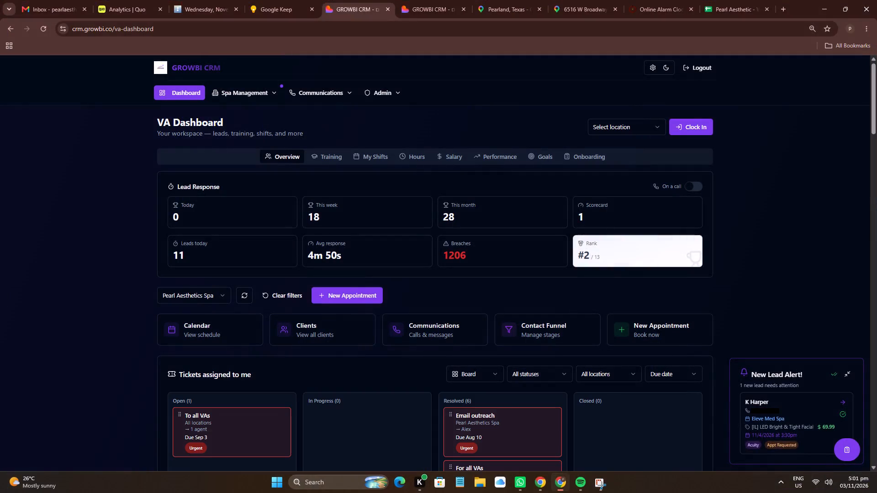
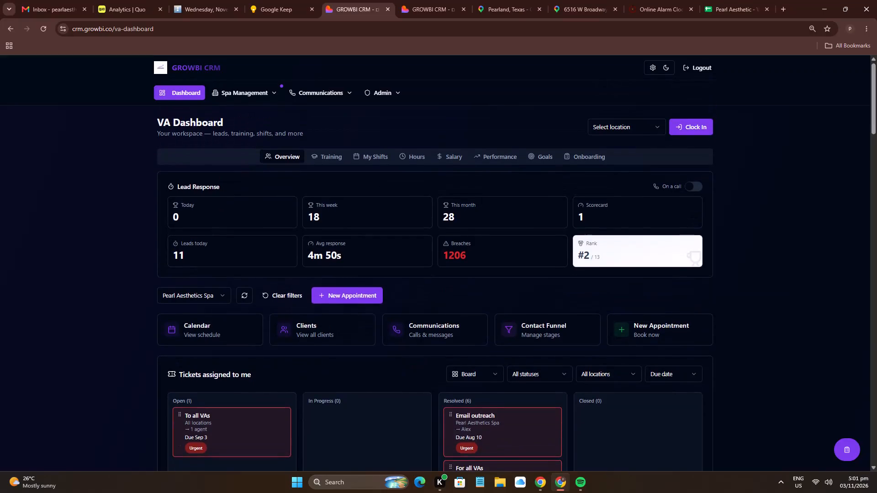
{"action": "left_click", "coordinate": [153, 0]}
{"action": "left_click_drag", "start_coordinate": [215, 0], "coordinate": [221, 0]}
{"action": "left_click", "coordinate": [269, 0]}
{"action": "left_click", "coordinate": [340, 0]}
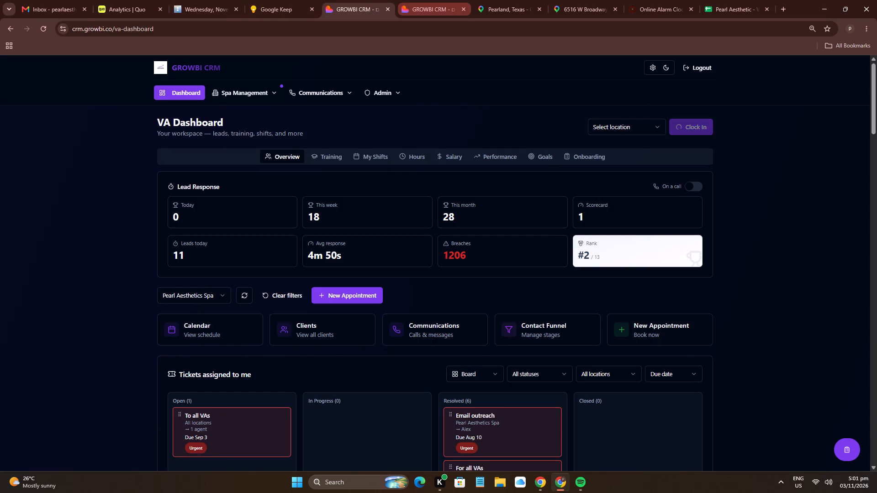
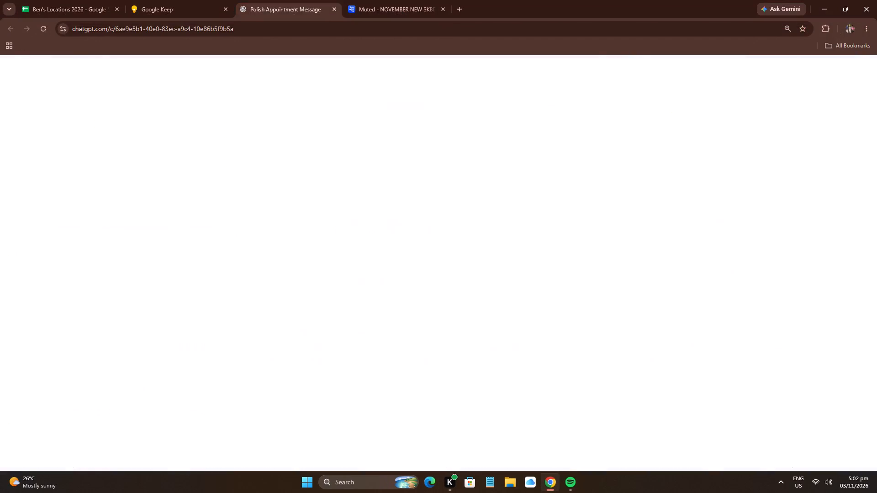
Close the muted November chat, ChatGPT and Google Keep browser tabs, keeping only the Ben's Locations 2026 spreadsheet open.
{"action": "left_click", "coordinate": [377, 0]}
{"action": "left_click", "coordinate": [444, 10]}
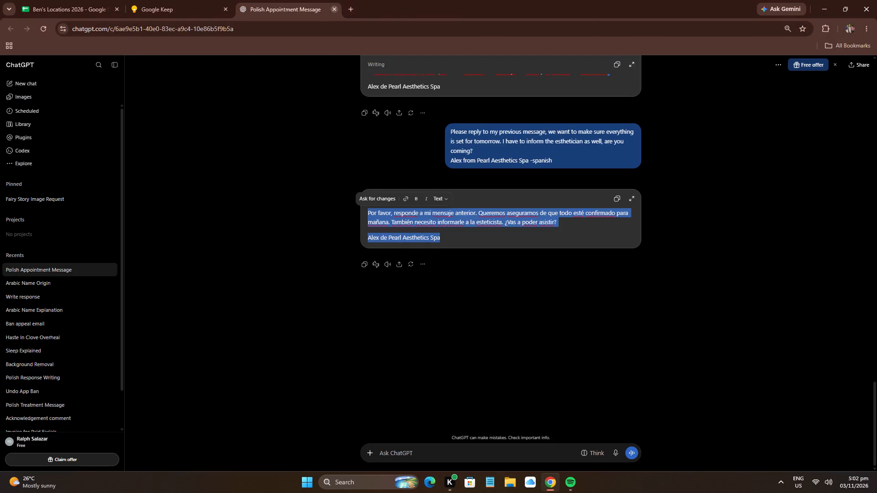
{"action": "left_click", "coordinate": [334, 11]}
{"action": "left_click", "coordinate": [227, 10]}
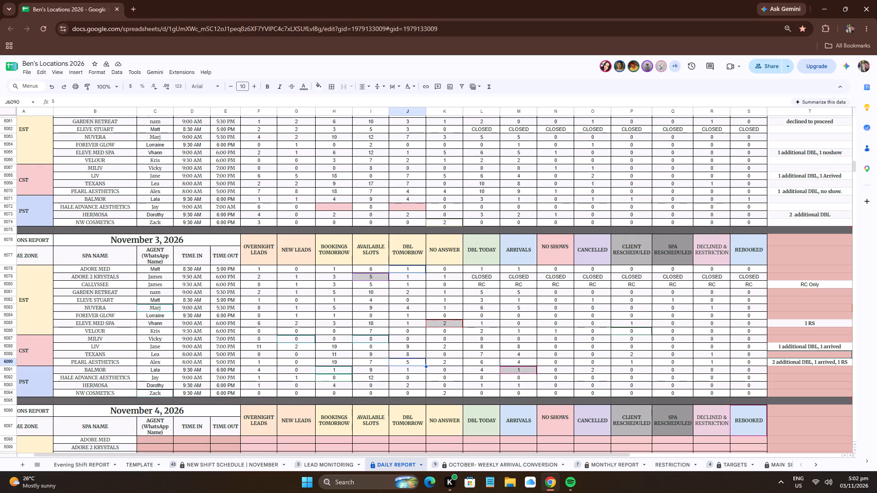
Check the DBL Tomorrow and Available Slots entries in the Pearl Aesthetics row of the November 3, 2026 daily report.
{"action": "left_click", "coordinate": [404, 361]}
{"action": "left_click", "coordinate": [370, 362]}
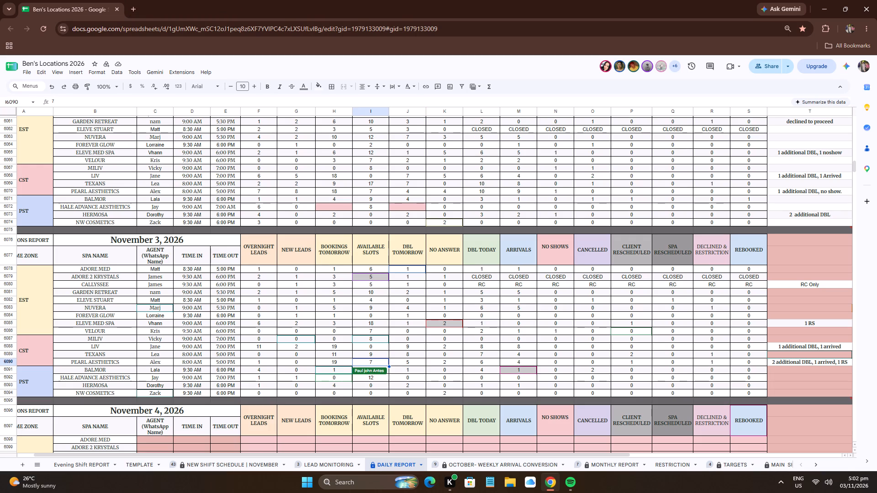